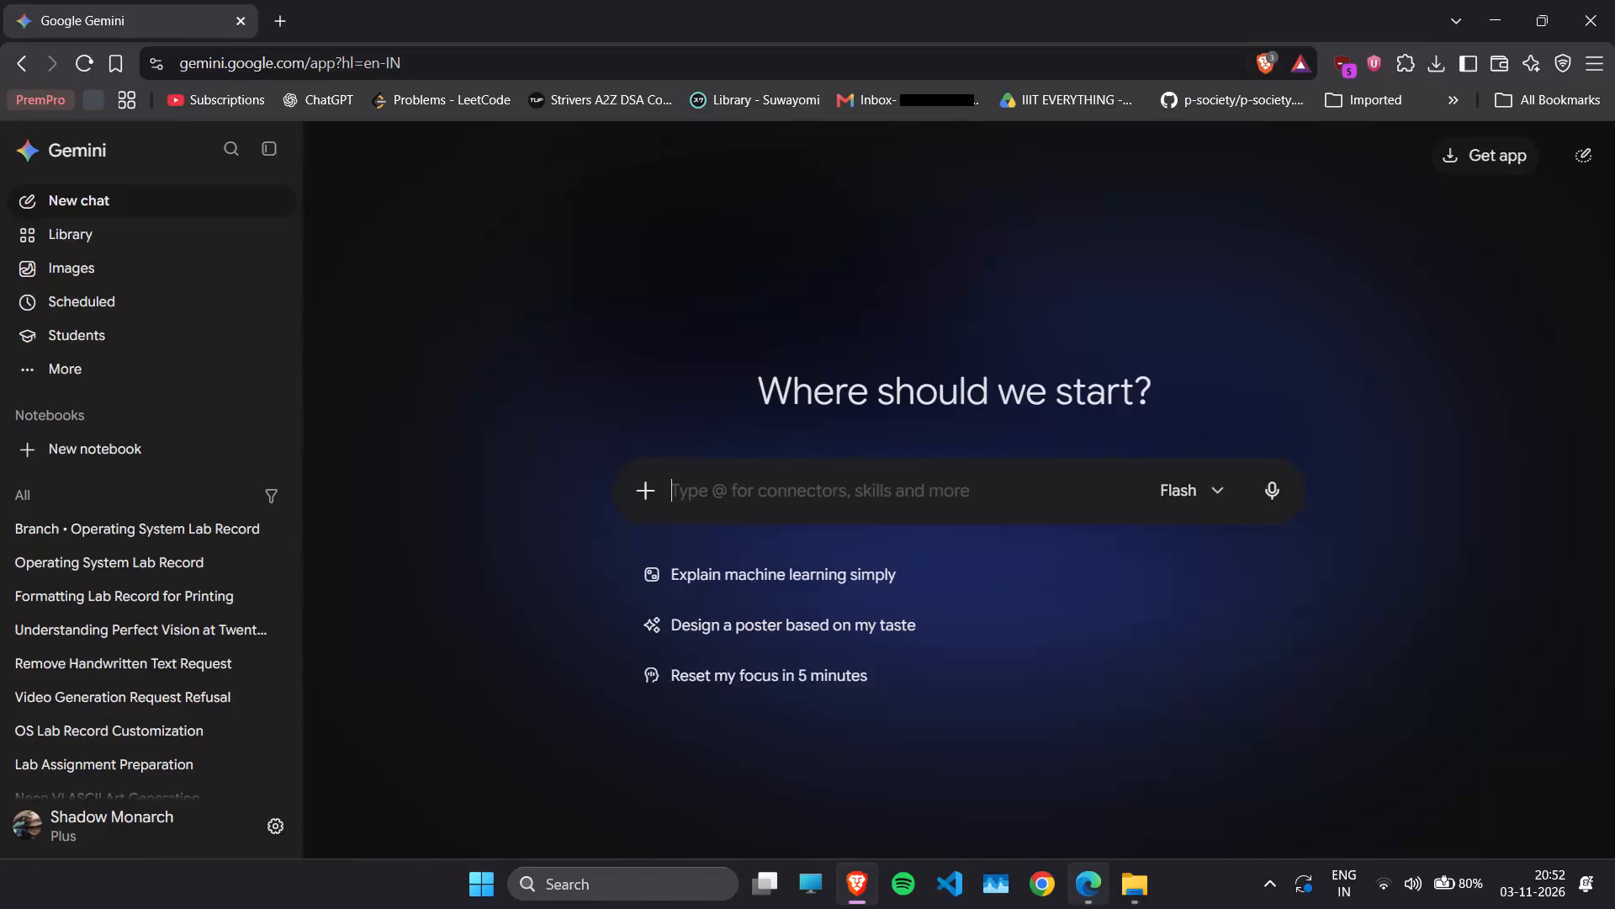
# Switch to Microsoft Edge and look through the Experiment 2 and 3 pages of ilovepdf_merged.pdf.
pyautogui.click(1097, 906)
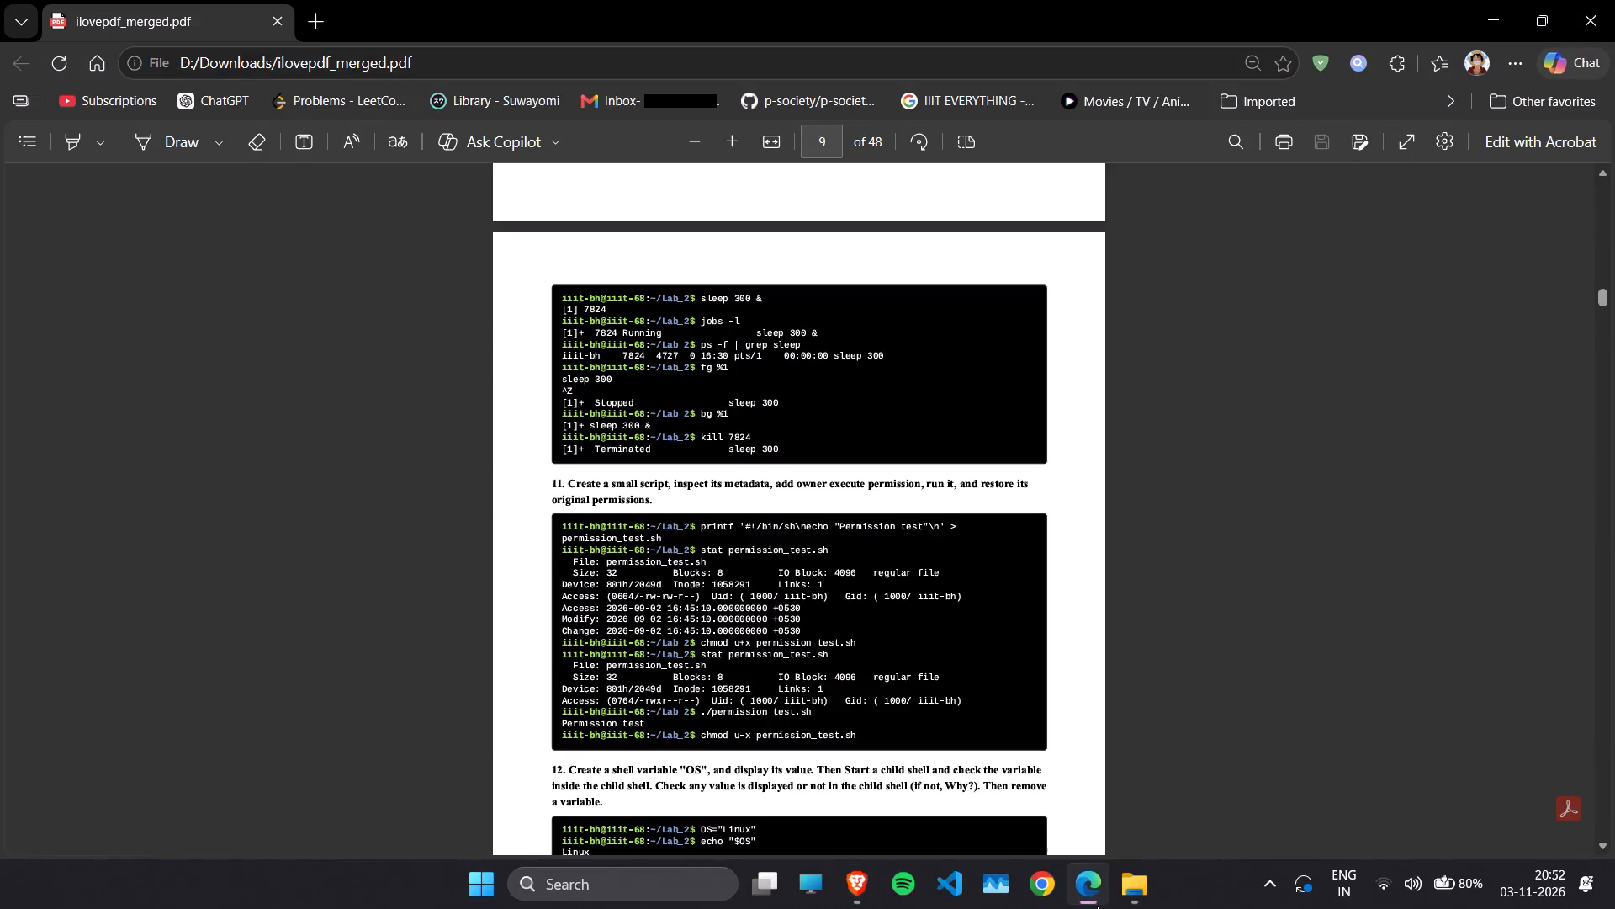
pyautogui.scroll(-6, 1038, 576)
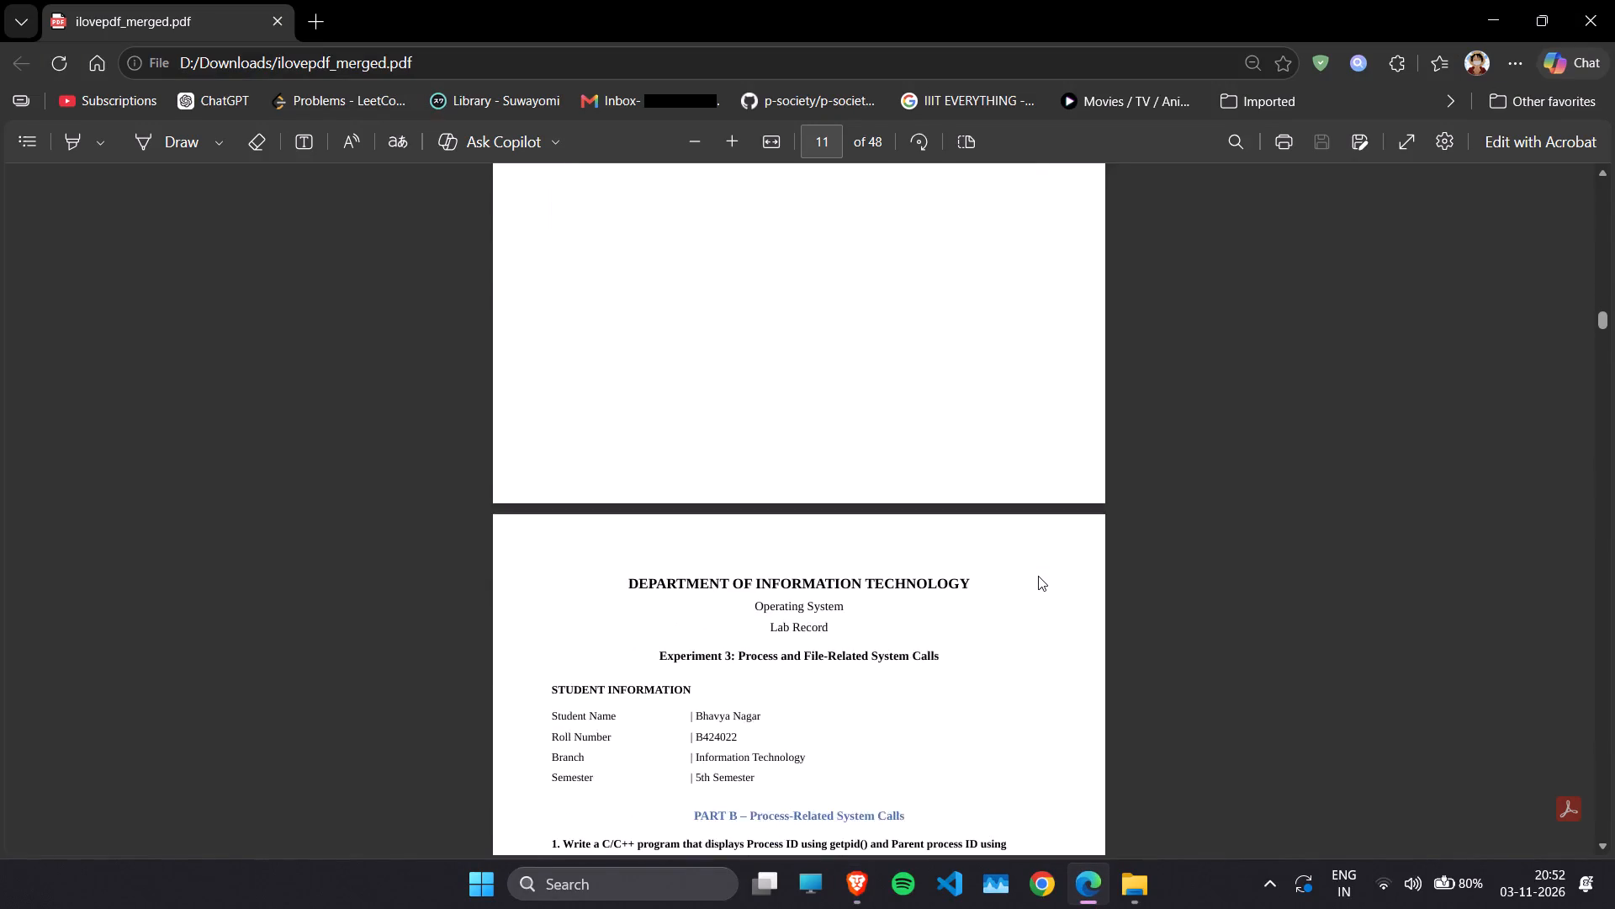
pyautogui.scroll(-5, 1038, 576)
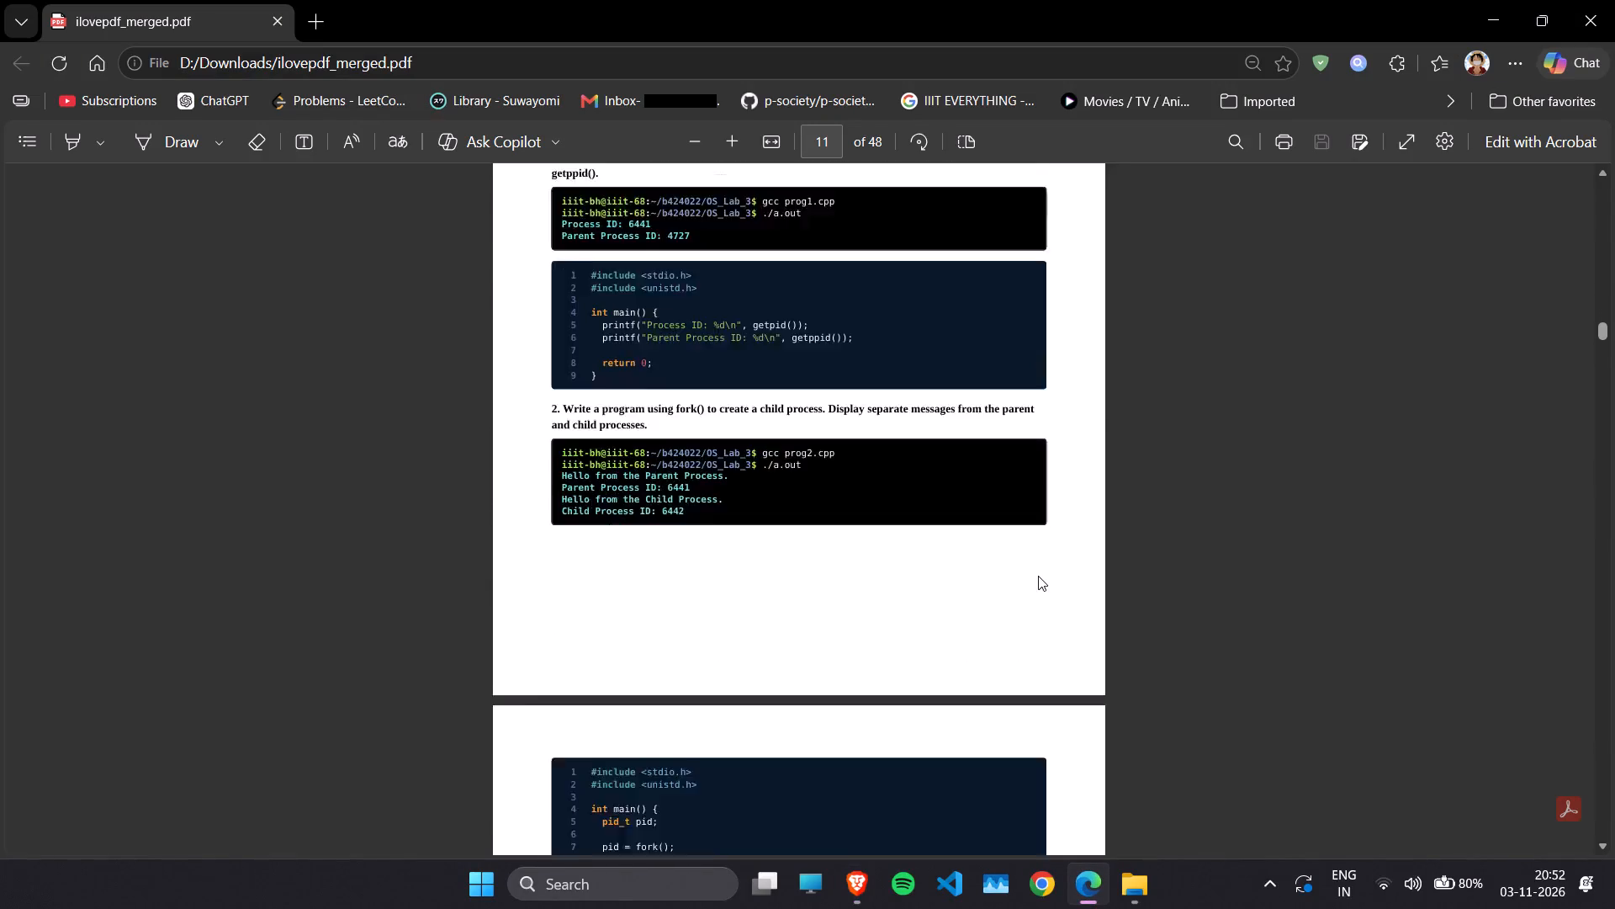
pyautogui.scroll(-1, 1038, 576)
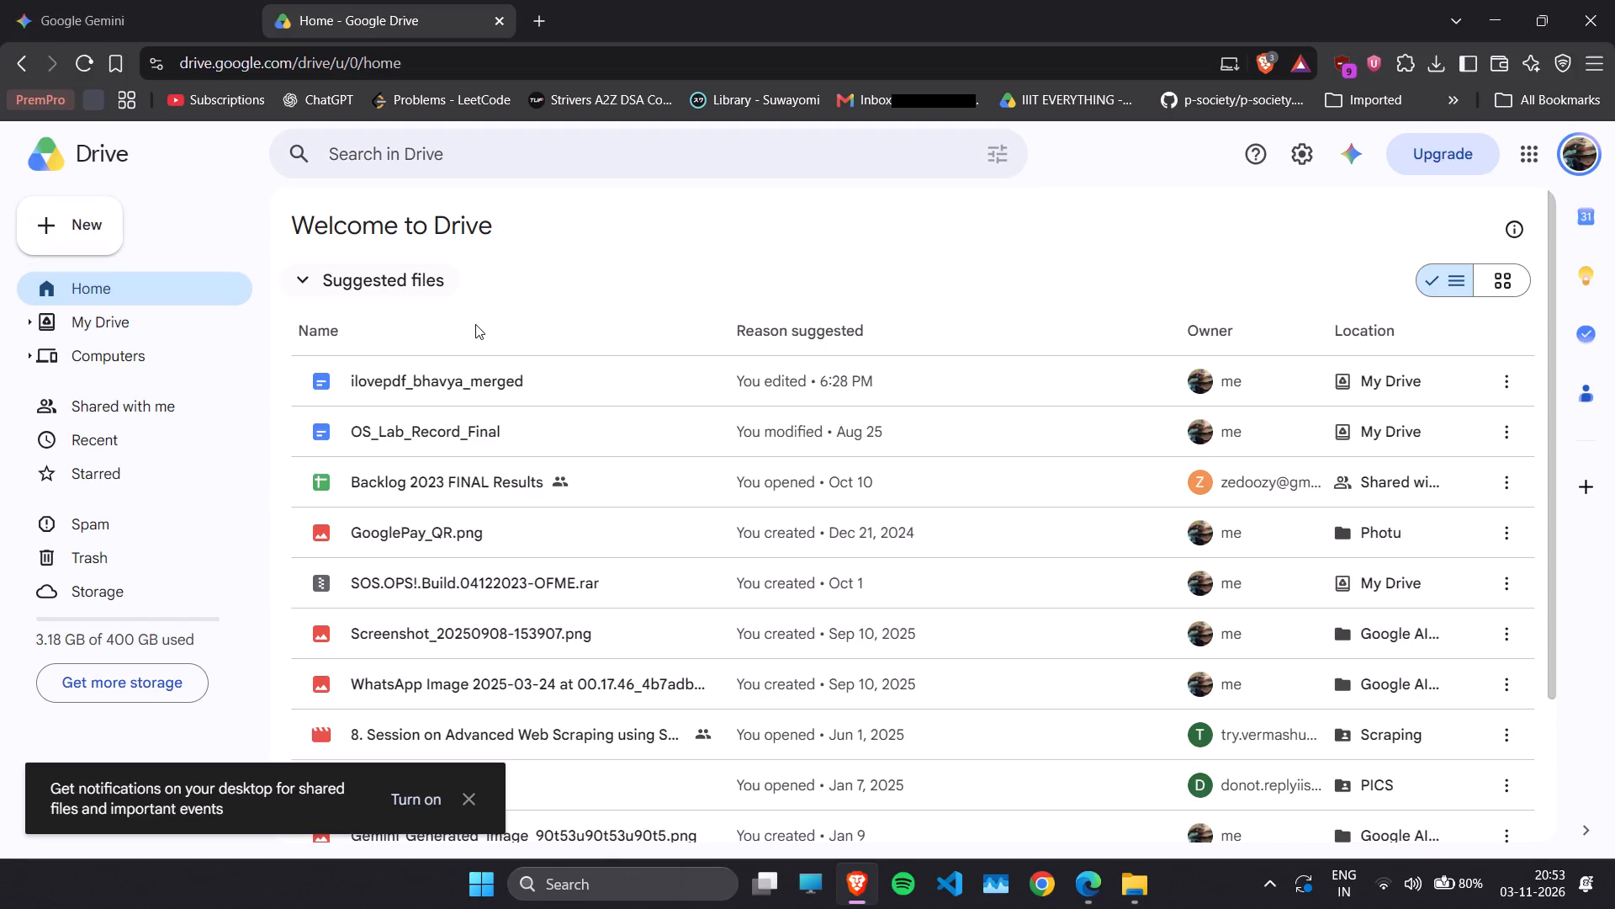
# Move the suggested file ilovepdf_bhavya_merged to the trash.
pyautogui.click(1509, 388)
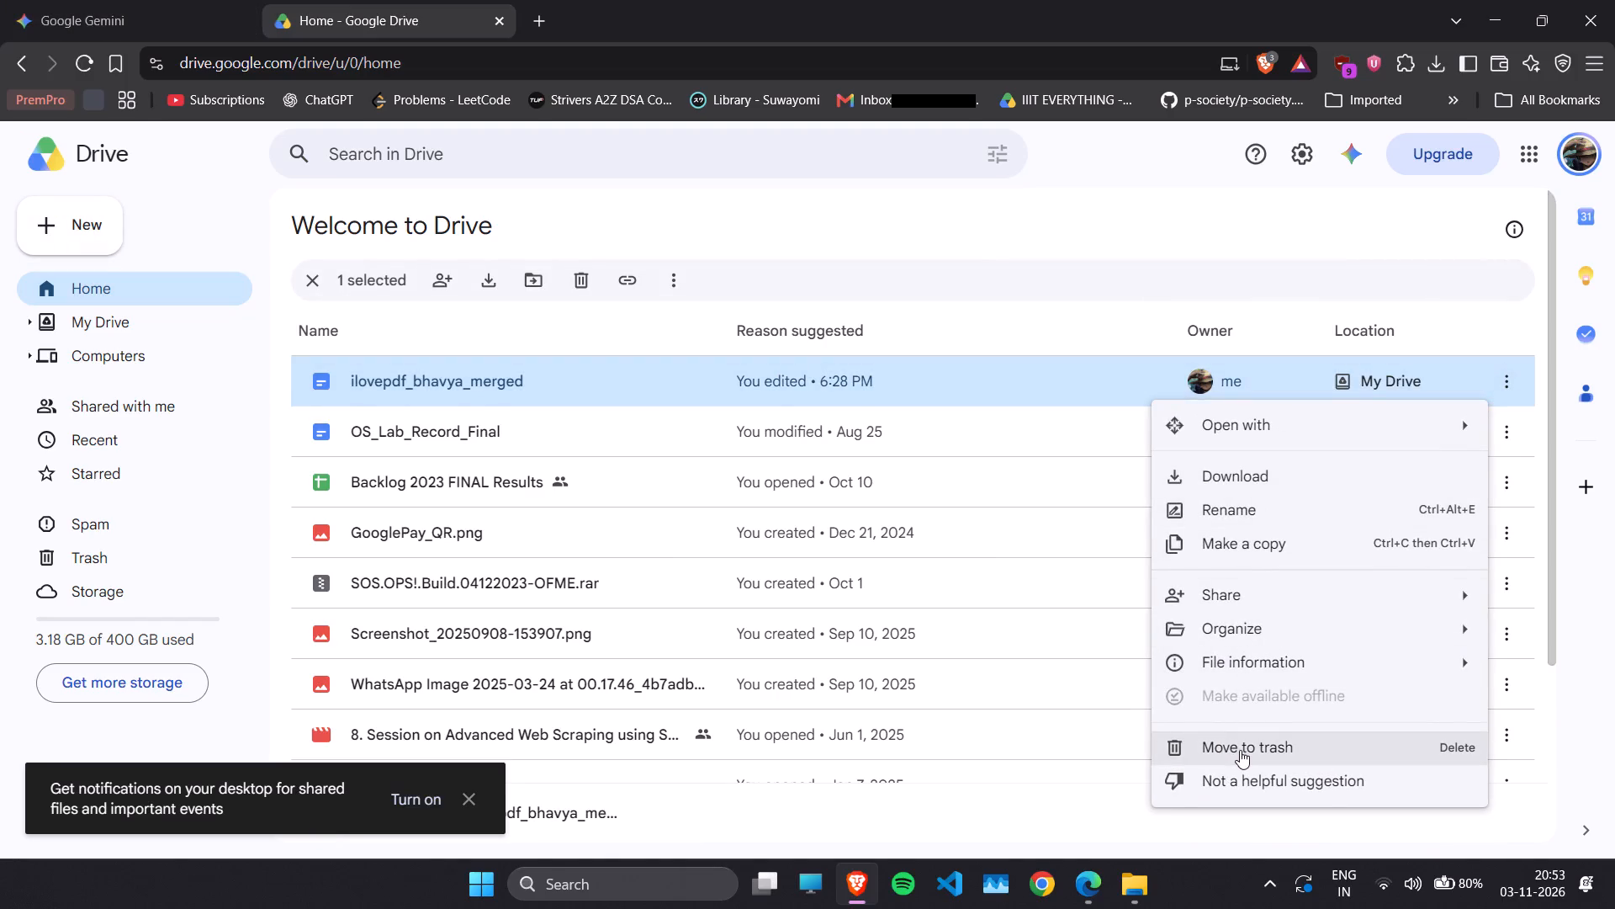
pyautogui.click(1240, 750)
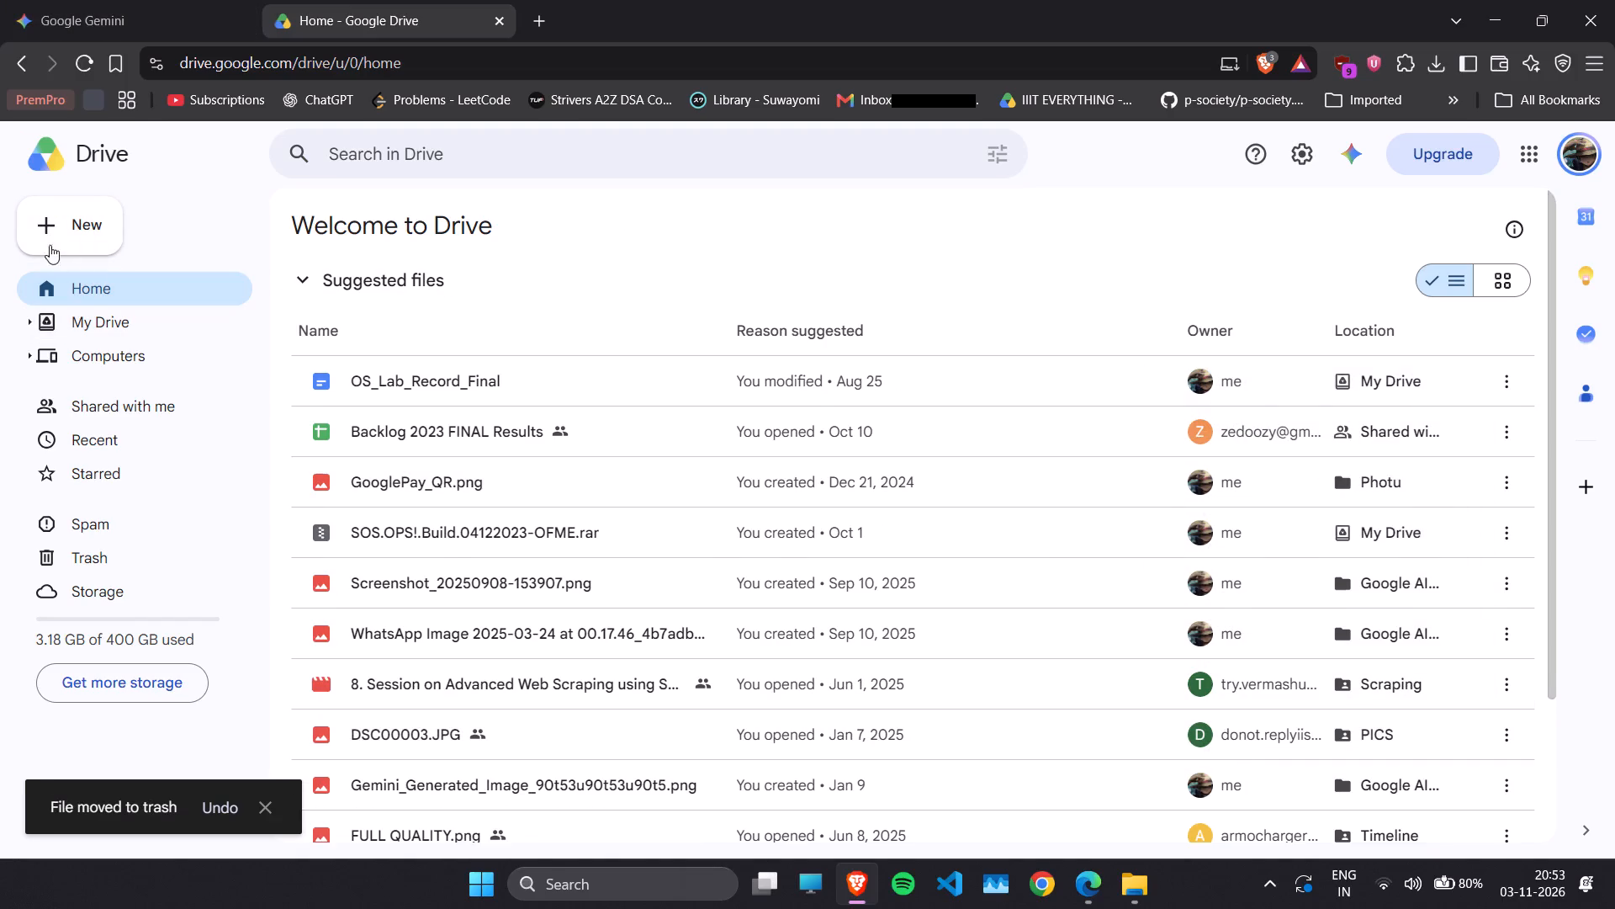
# Create a new blank Google Docs document from Drive.
pyautogui.click(41, 226)
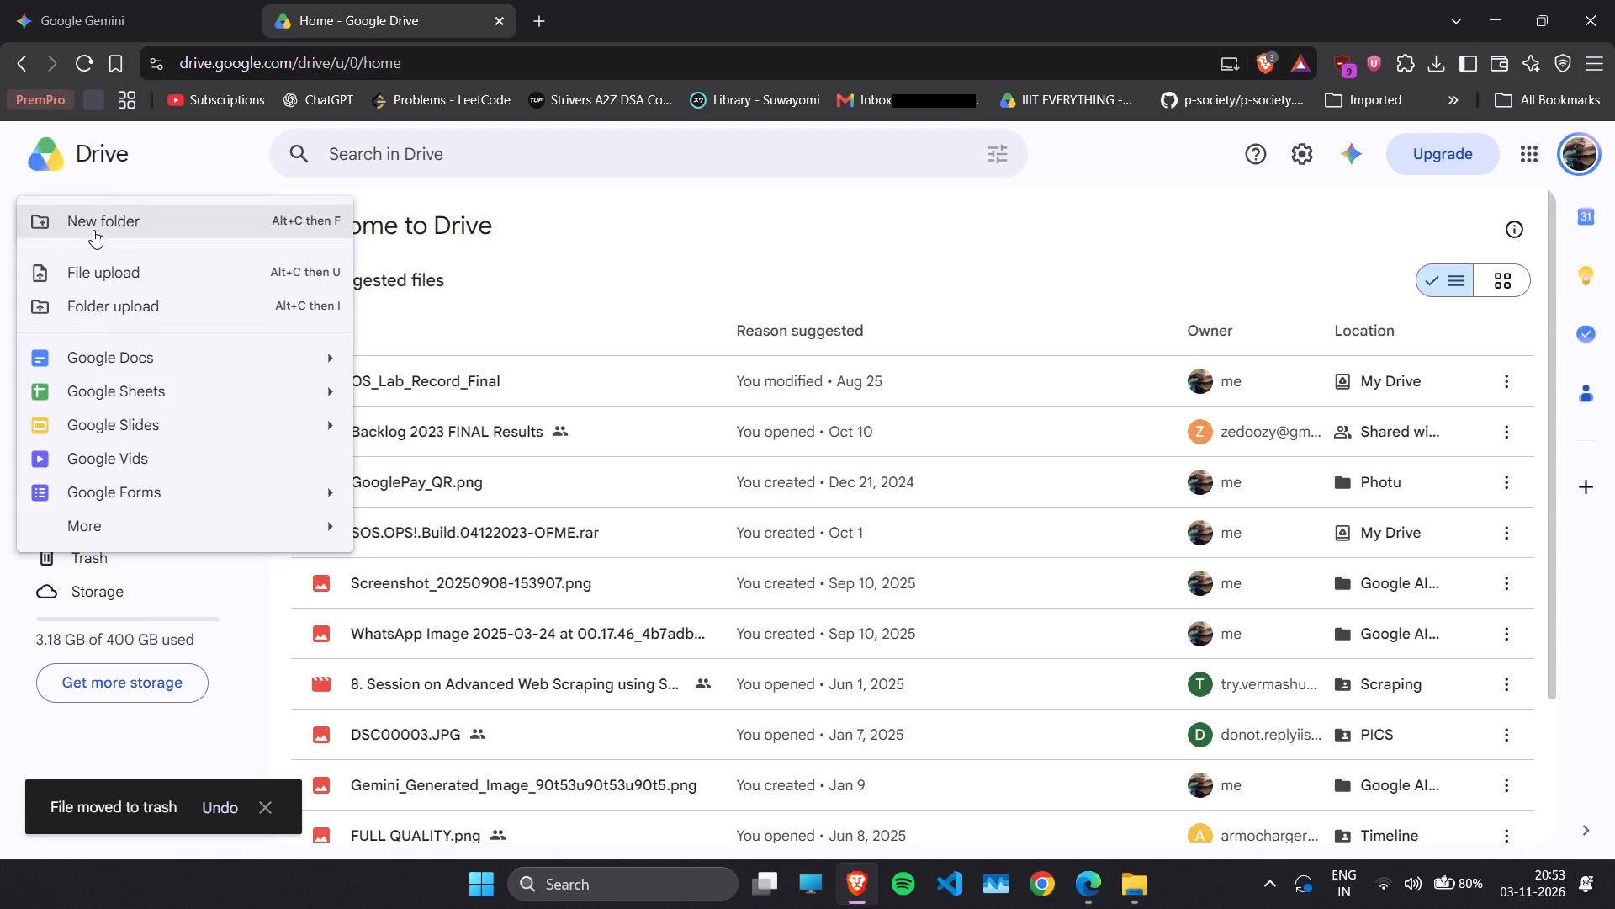
pyautogui.click(103, 361)
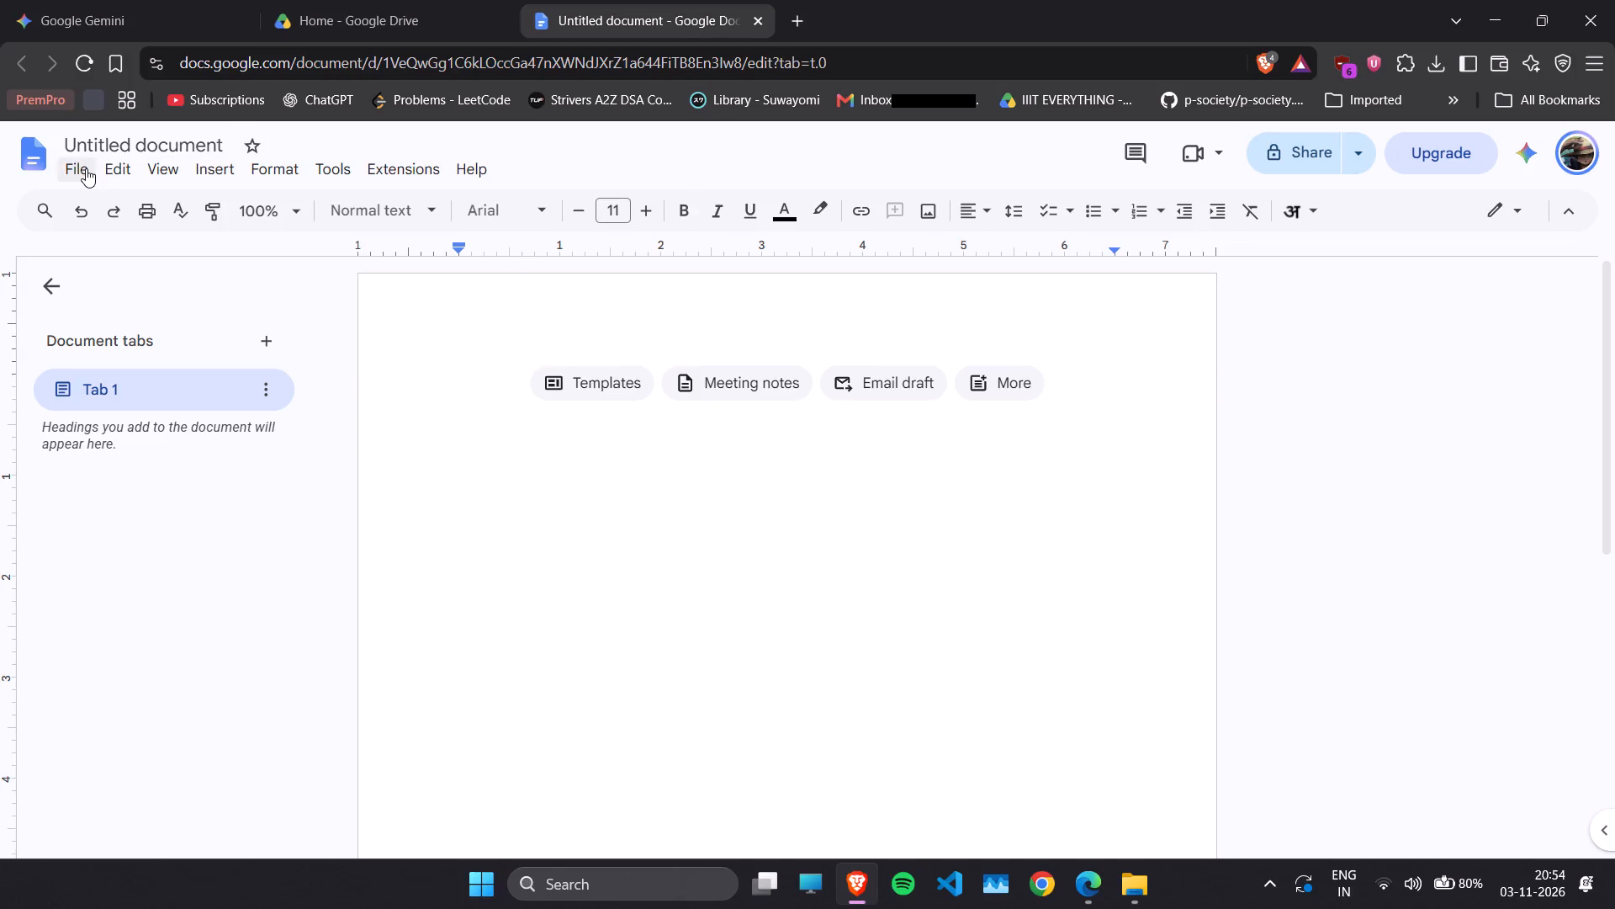
# Upload ilovepdf_merged.pdf from the Downloads folder through the document's Open a file dialog.
pyautogui.hotkey('ctrl', 'o')
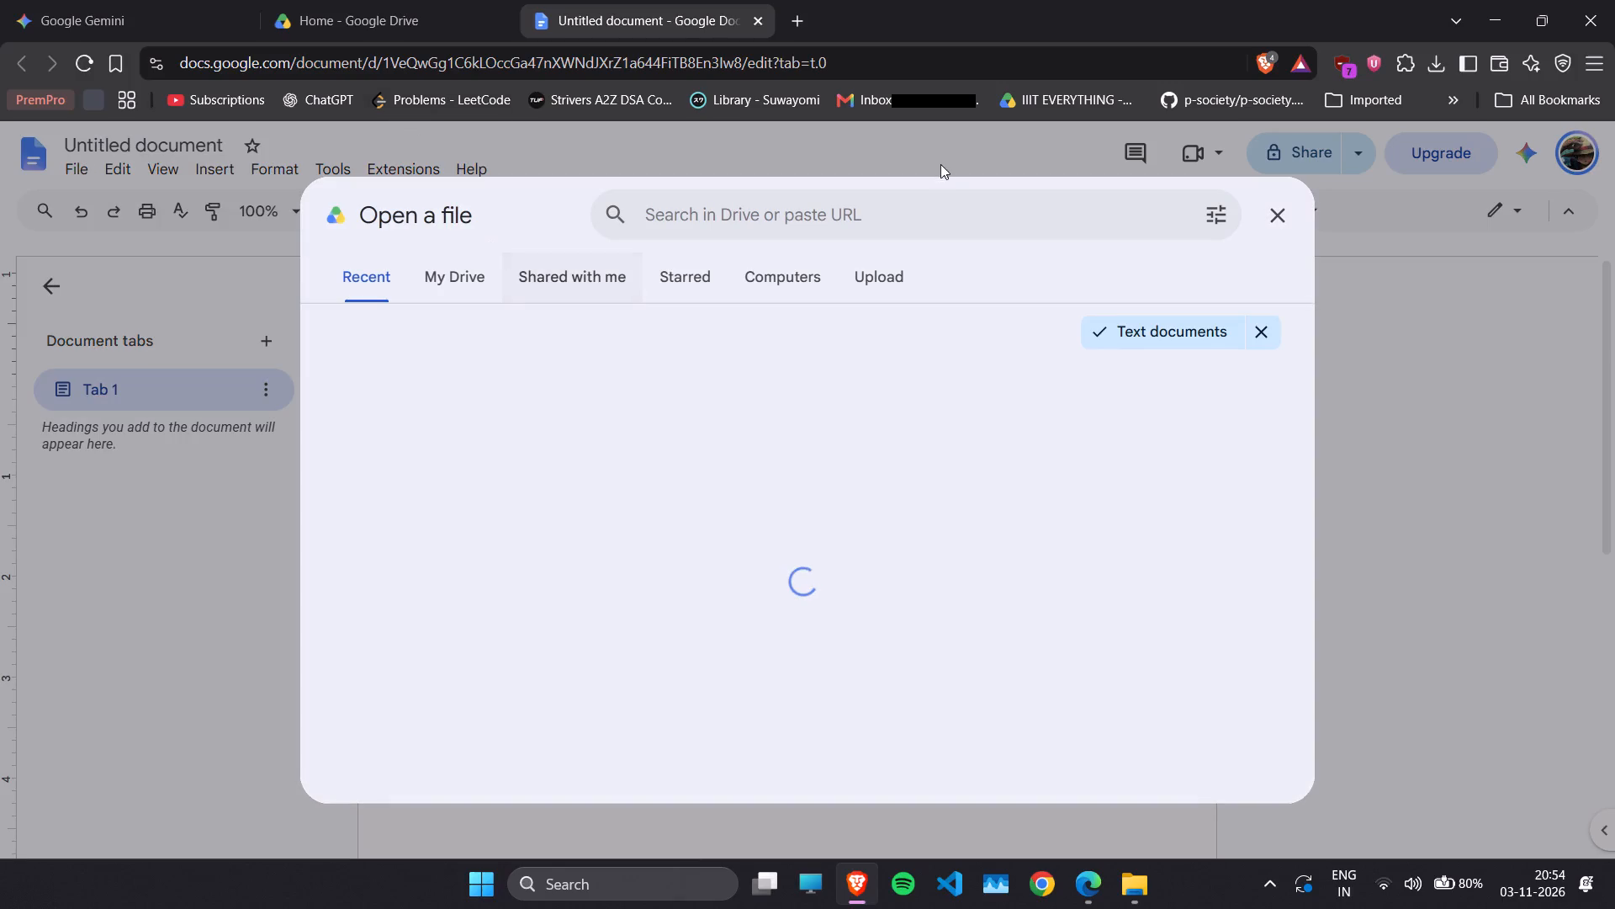
pyautogui.click(873, 282)
pyautogui.click(796, 605)
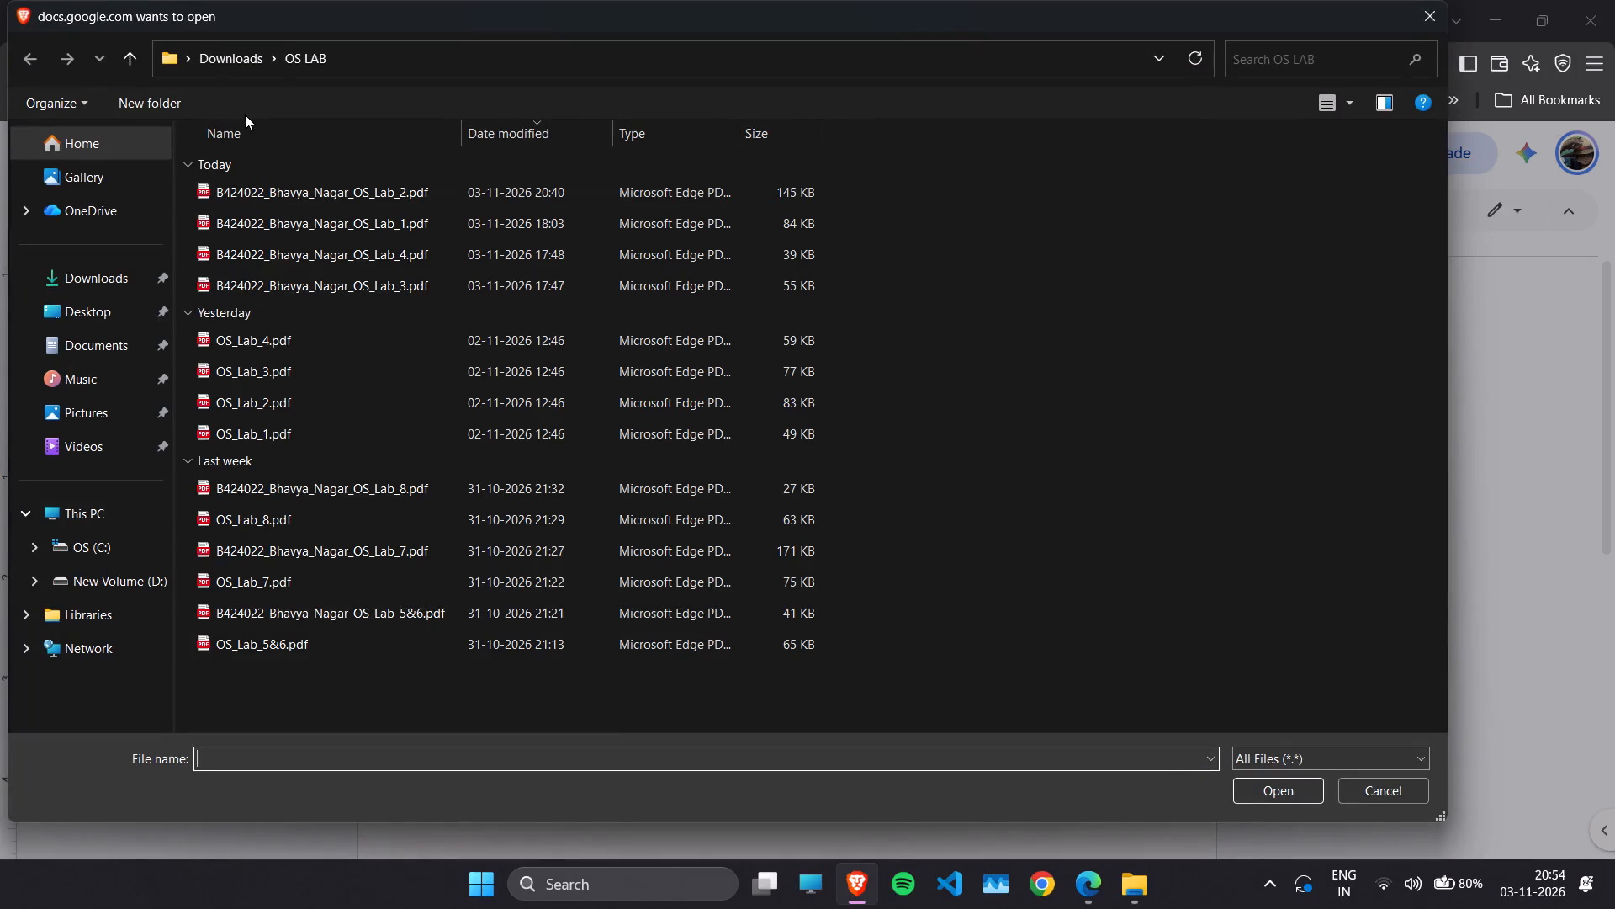
pyautogui.click(225, 75)
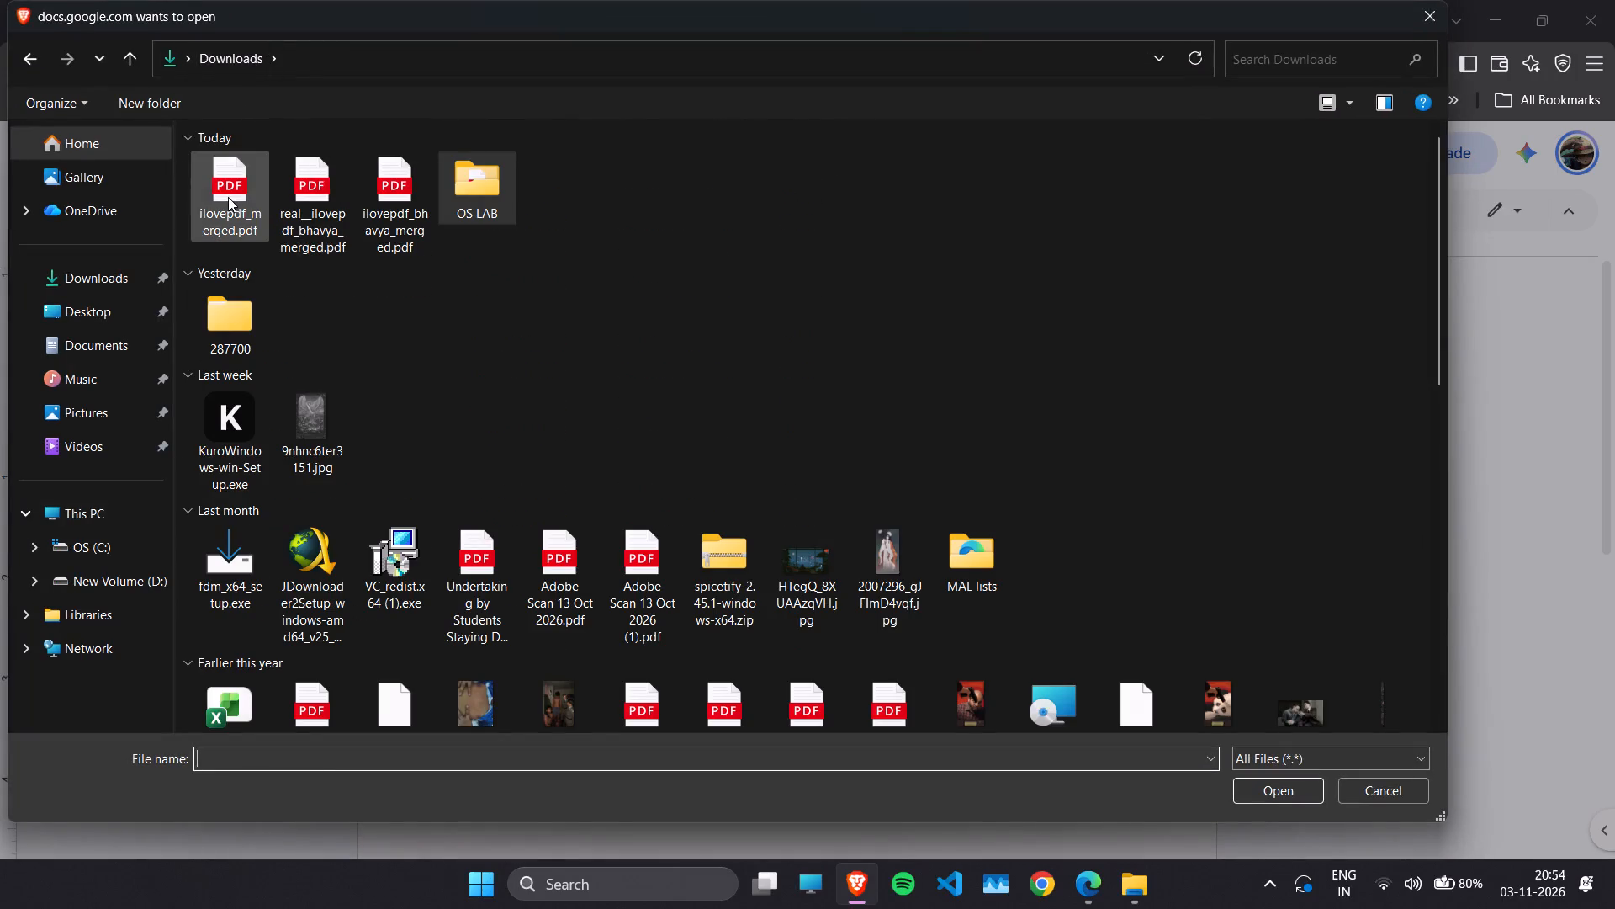
pyautogui.doubleClick(228, 197)
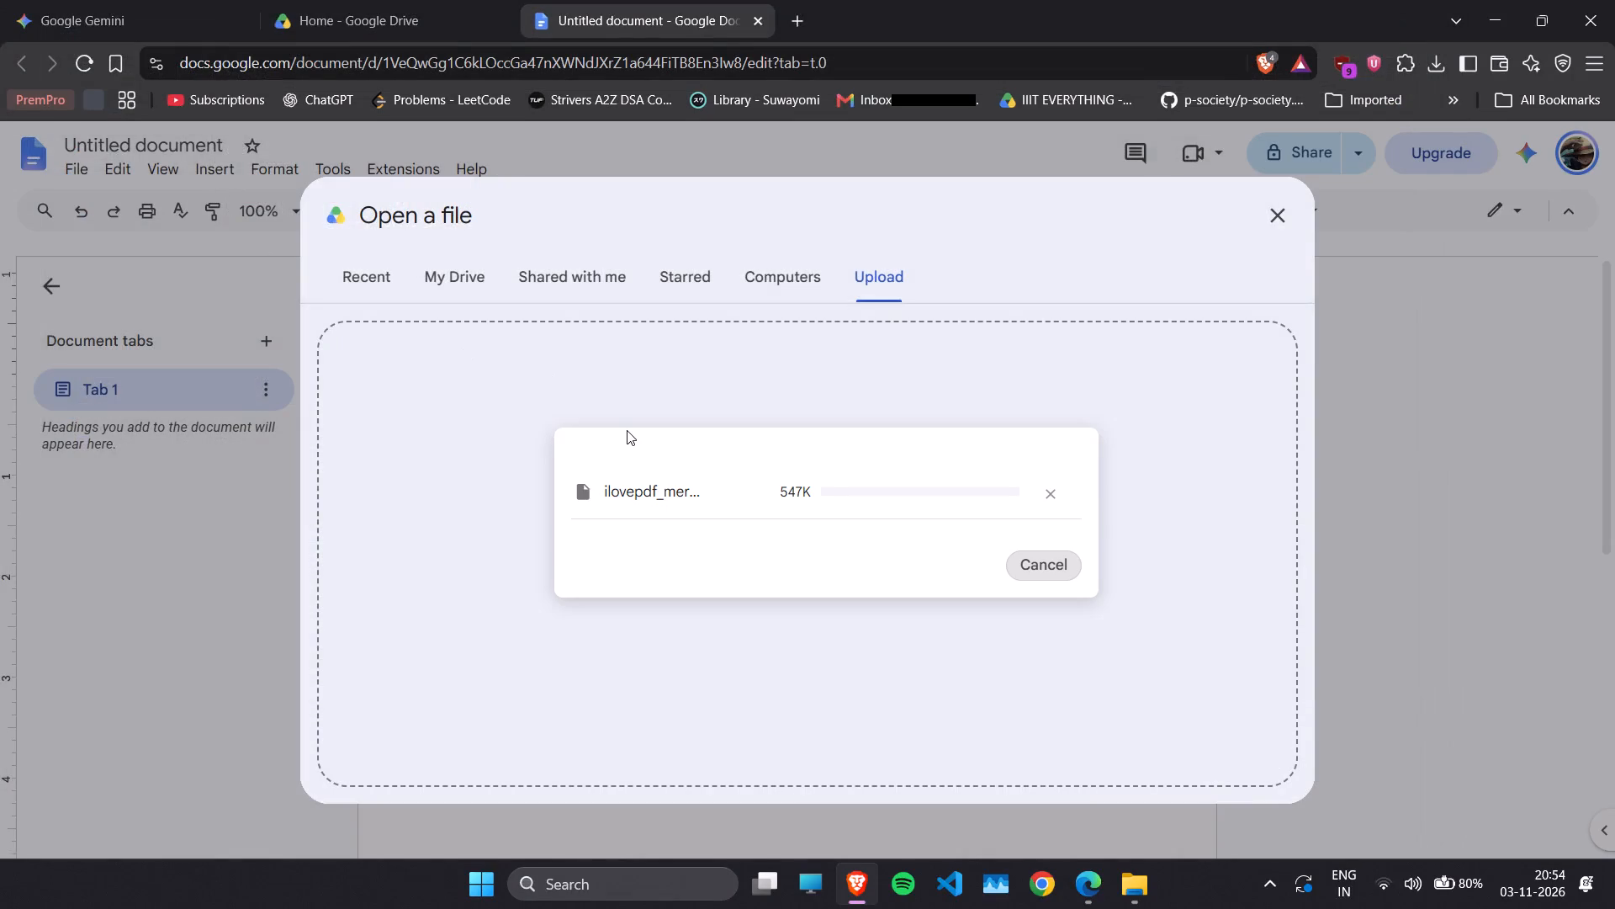
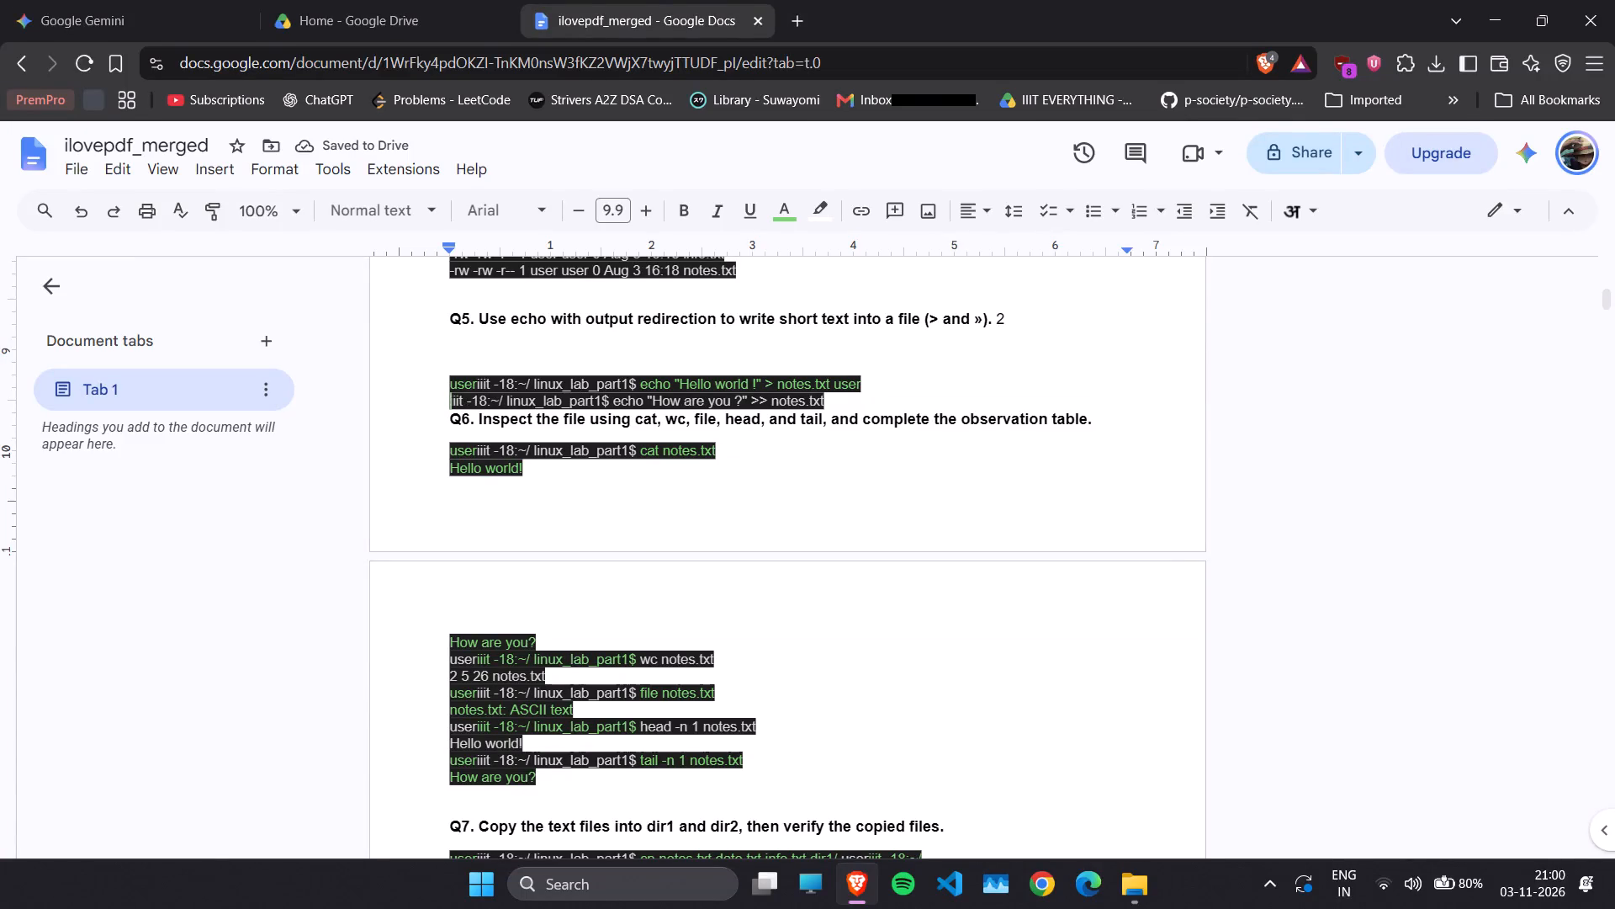
# Undo the recent spacing and prompt replacement edits in the Q5 echo command line.
pyautogui.hotkey('ctrl', 'z')
pyautogui.hotkey('ctrl', 'z')
pyautogui.hotkey('ctrl', 'z')
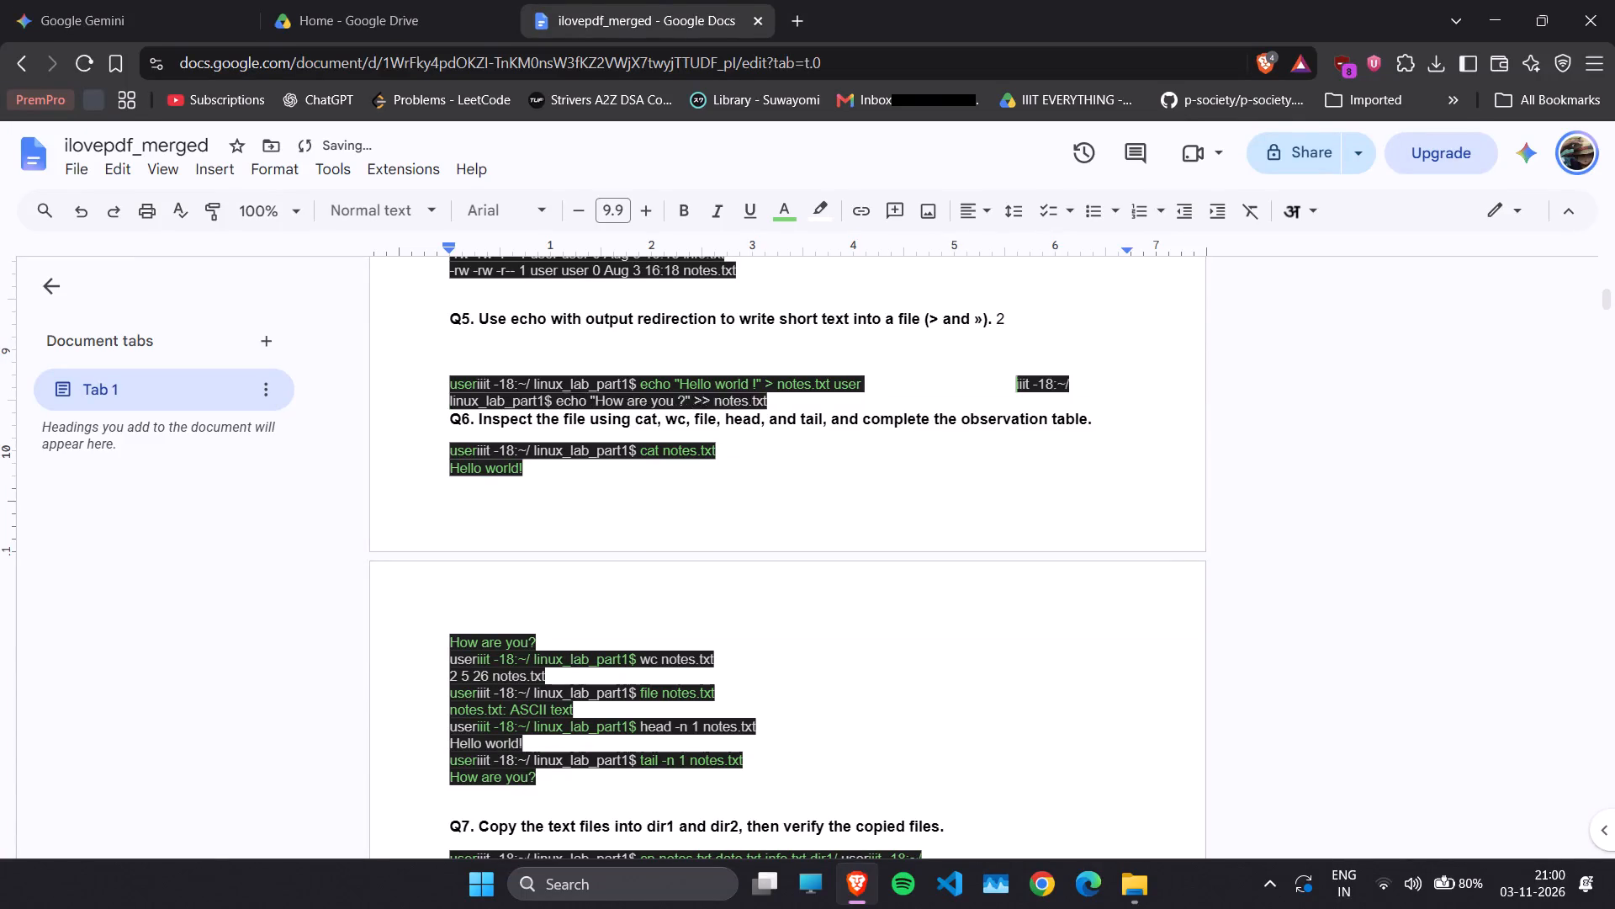
pyautogui.hotkey('ctrl', 'z')
pyautogui.hotkey('ctrl', 'z')
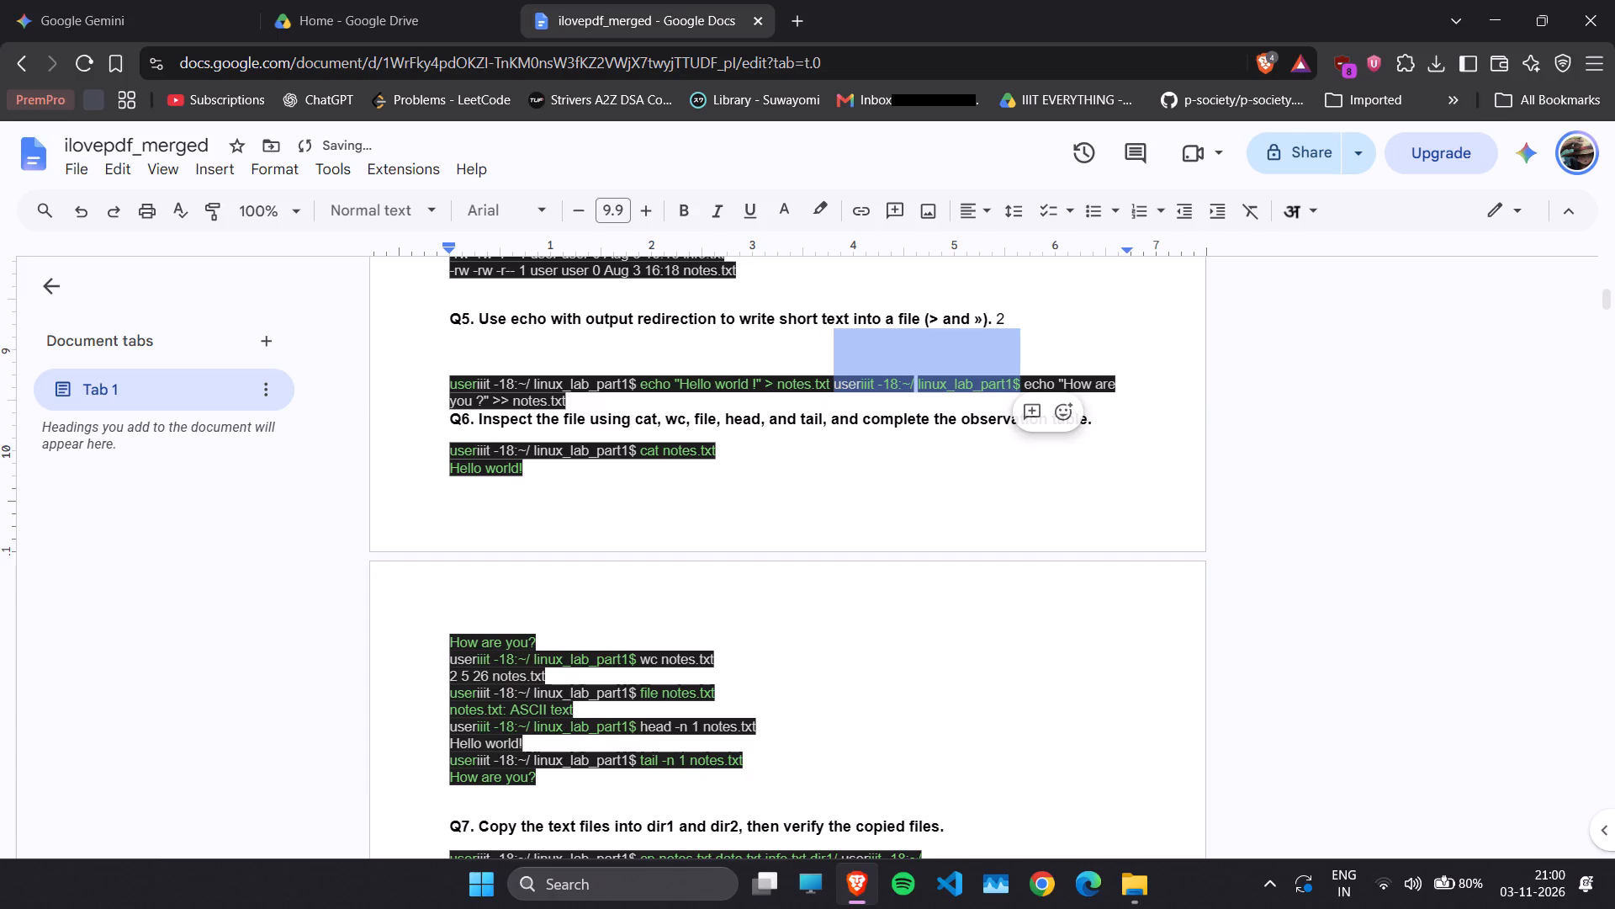
# Replace the selected second prompt in the Q5 command line with the copied "useriiit -18:~/ linux_lab_part1$" prompt.
pyautogui.hotkey('ctrl', 'v')
# Insert white-highlighted spaces before the second prompt under Q5 so that the echo "How are you ?" command starts on its own line.
pyautogui.click(834, 380)
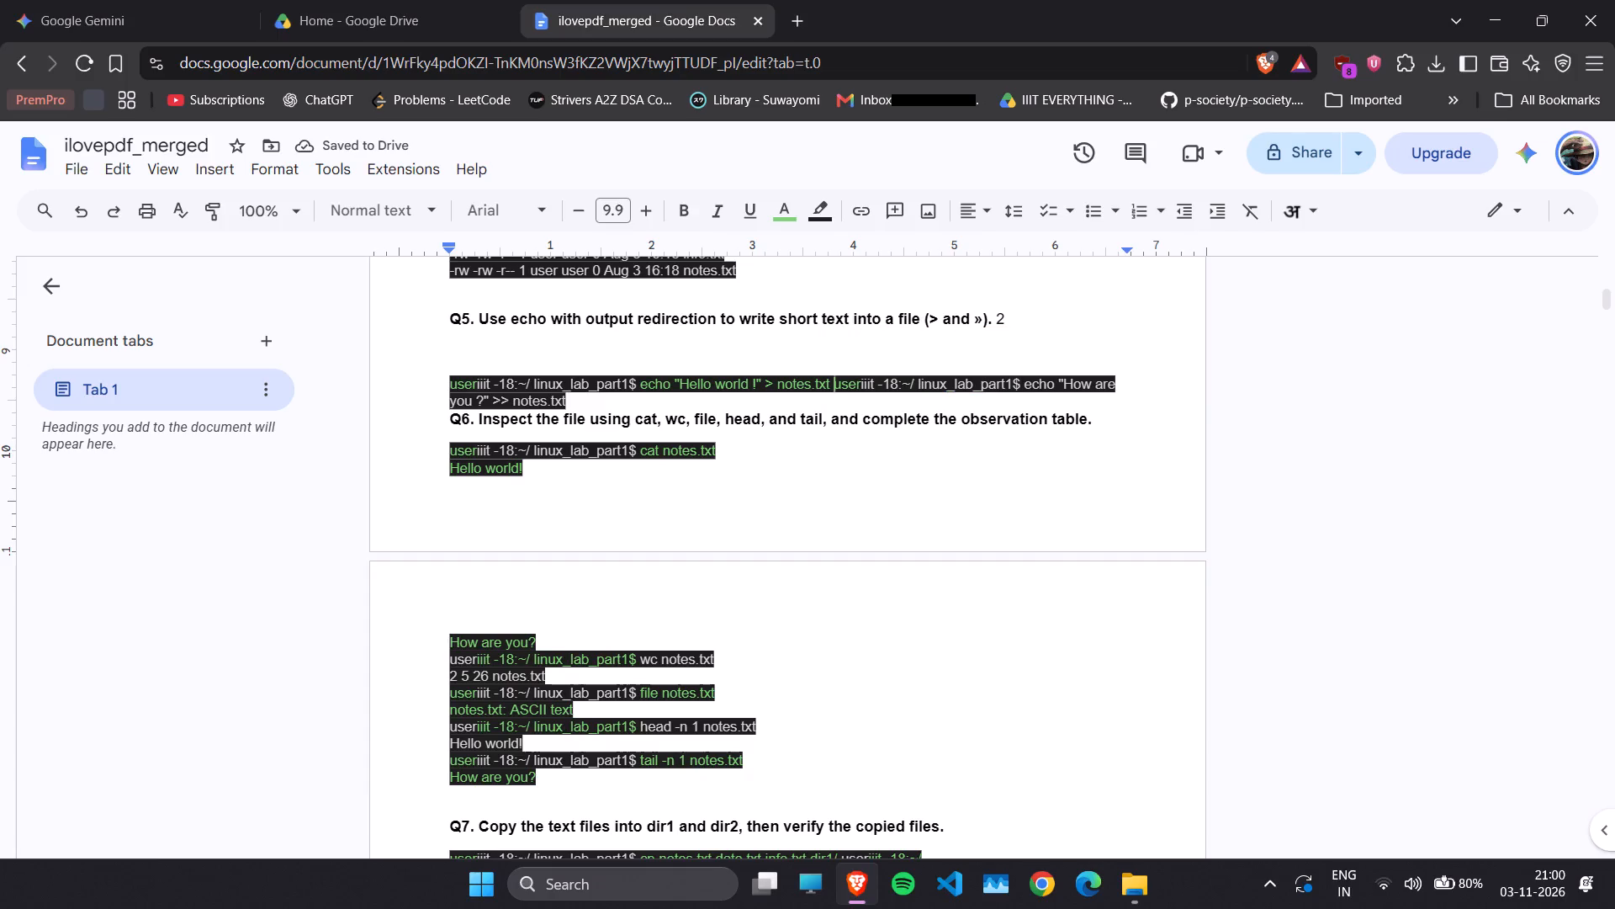
pyautogui.click(811, 212)
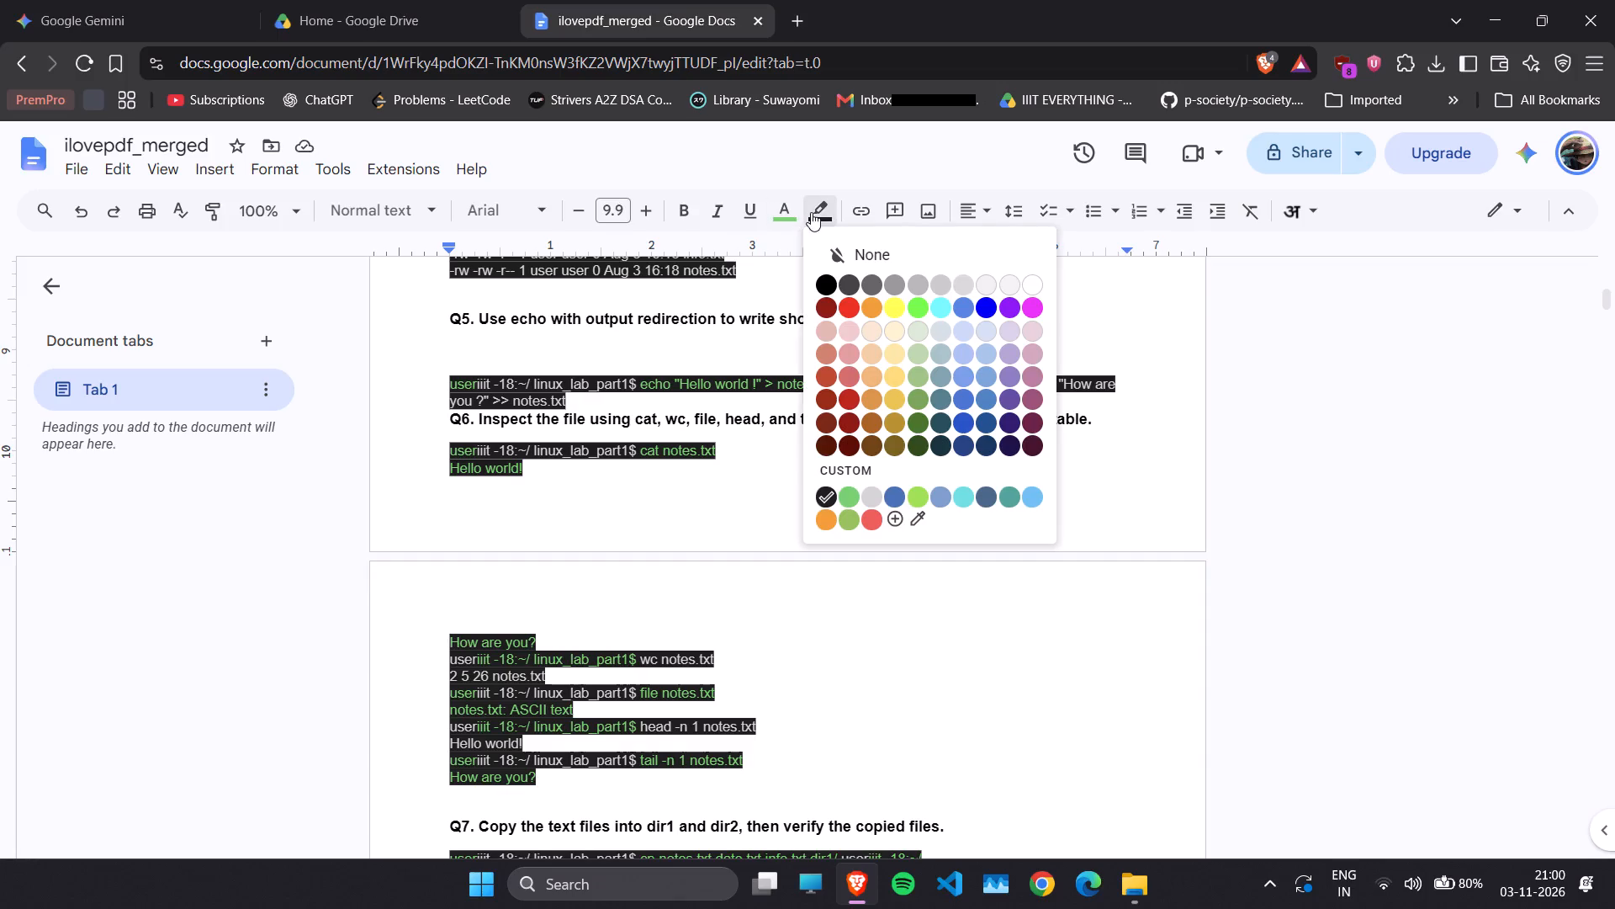
pyautogui.click(1035, 284)
pyautogui.press('space')
pyautogui.press('space')
pyautogui.press('space')
pyautogui.press('space')
pyautogui.press('space')
pyautogui.press('space')
pyautogui.press('space')
pyautogui.press('space')
pyautogui.press('space')
pyautogui.press('space')
pyautogui.press('space')
pyautogui.press('space')
pyautogui.press('space')
pyautogui.press('space')
pyautogui.press('space')
pyautogui.press('space')
pyautogui.press('space')
pyautogui.press('space')
pyautogui.press('space')
pyautogui.press('space')
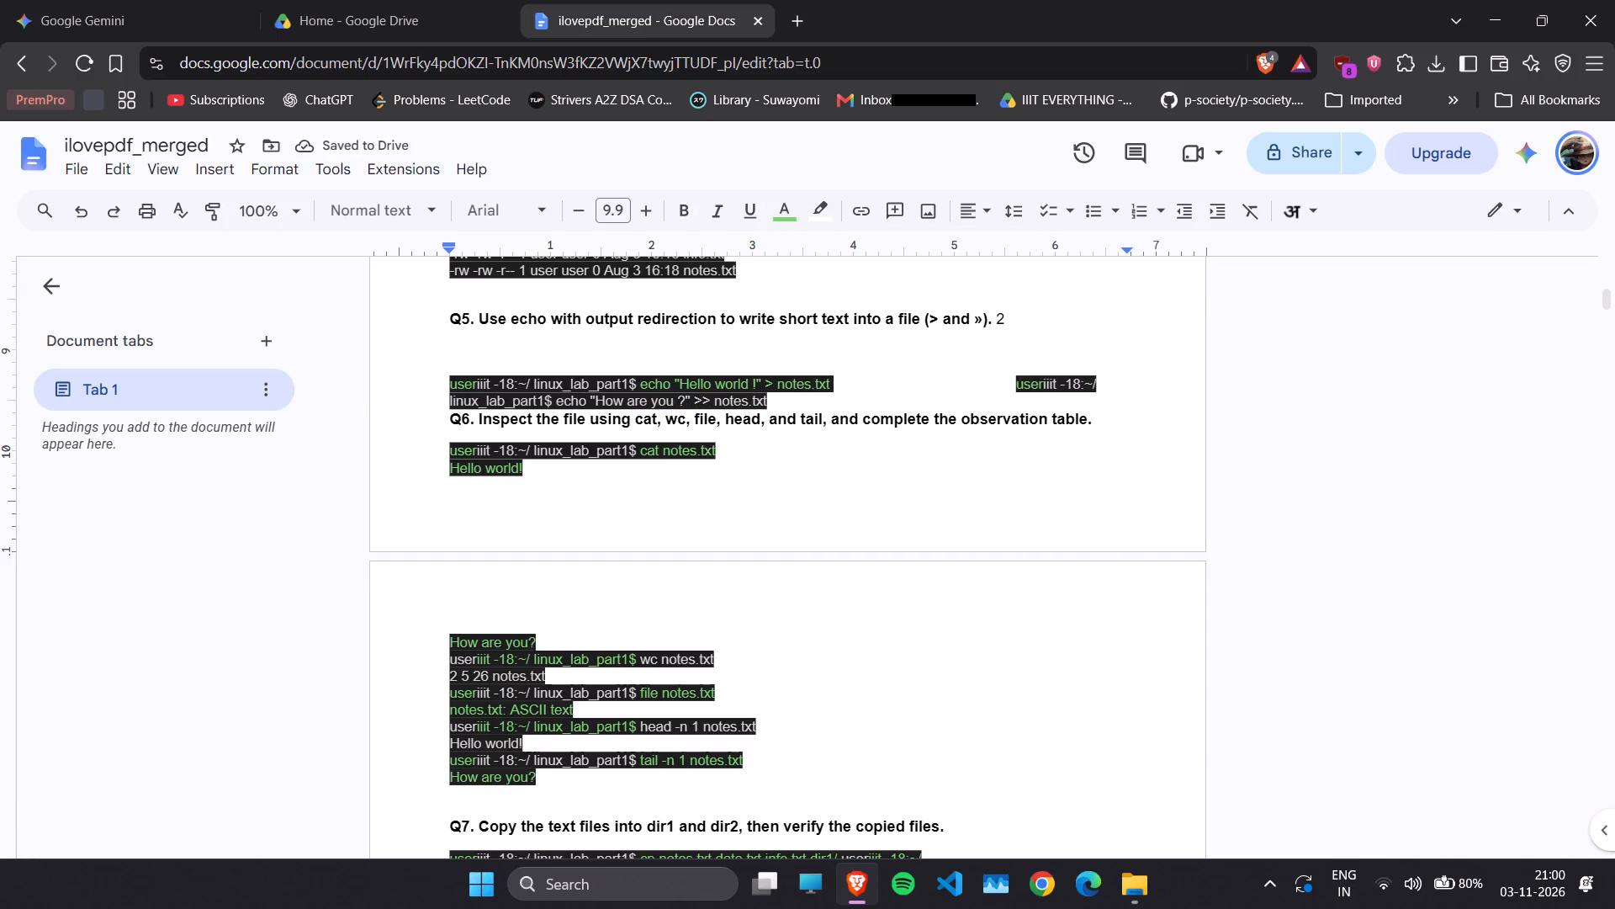
pyautogui.press('space')
pyautogui.press('space')
pyautogui.press('space')
pyautogui.press('space')
pyautogui.press('space')
pyautogui.press('space')
pyautogui.press('space')
pyautogui.press('space')
pyautogui.press('space')
pyautogui.press('space')
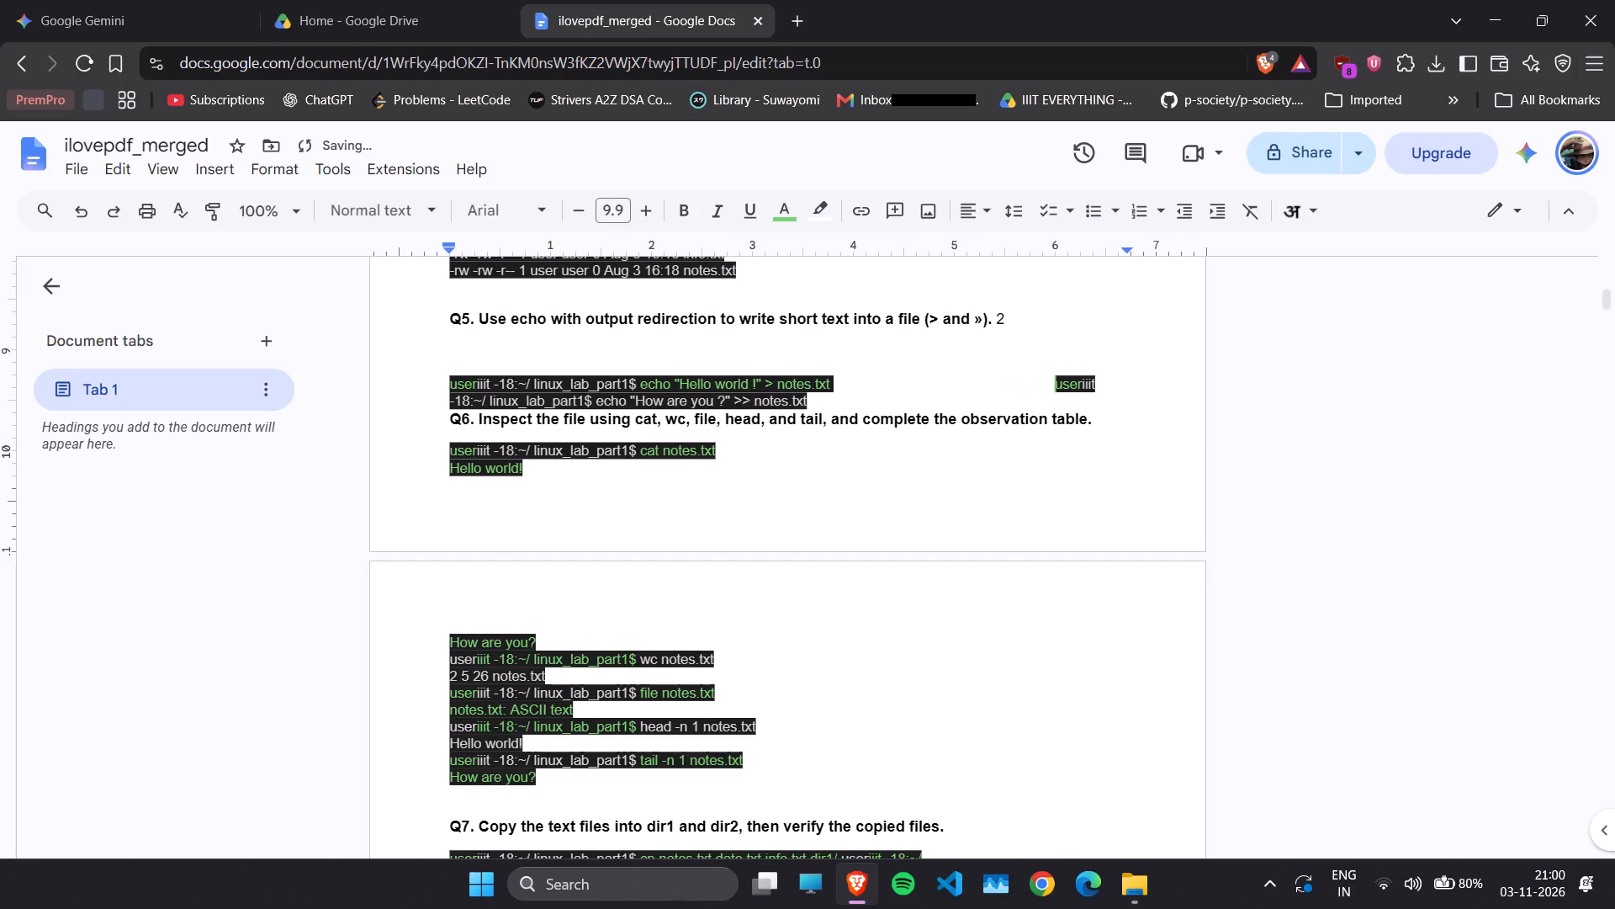
pyautogui.press('space')
pyautogui.press('space')
pyautogui.press('space')
pyautogui.press('space')
pyautogui.press('space')
pyautogui.press('space')
pyautogui.press('space')
pyautogui.press('space')
pyautogui.press('space')
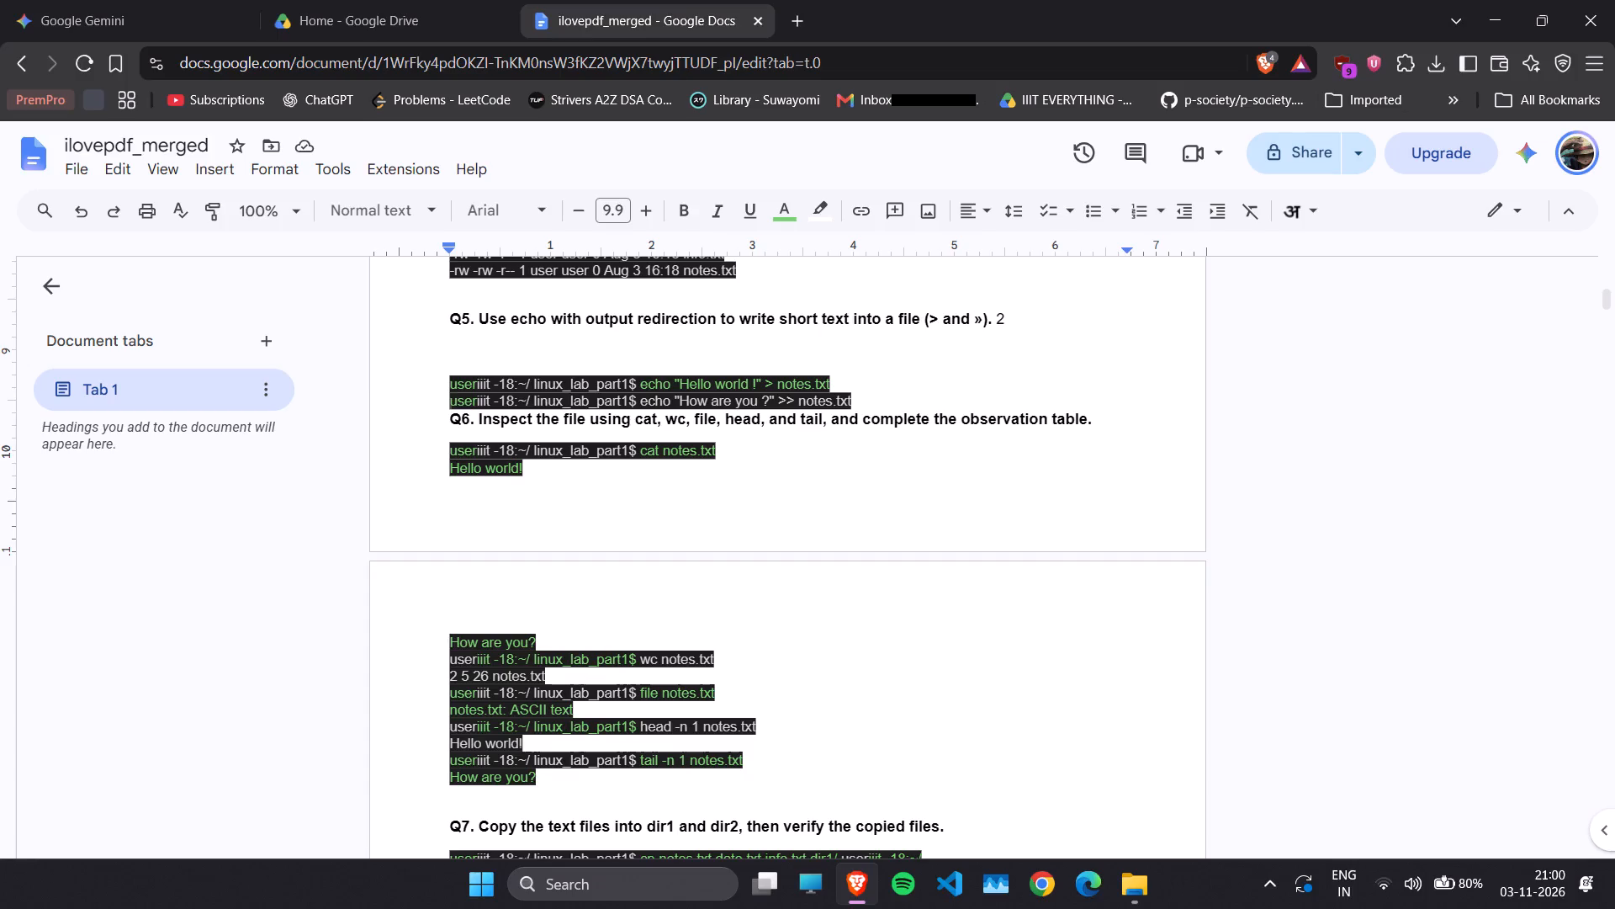
# Insert a blank line between the echo "How are you ?" command and the Q6 heading.
pyautogui.click(929, 391)
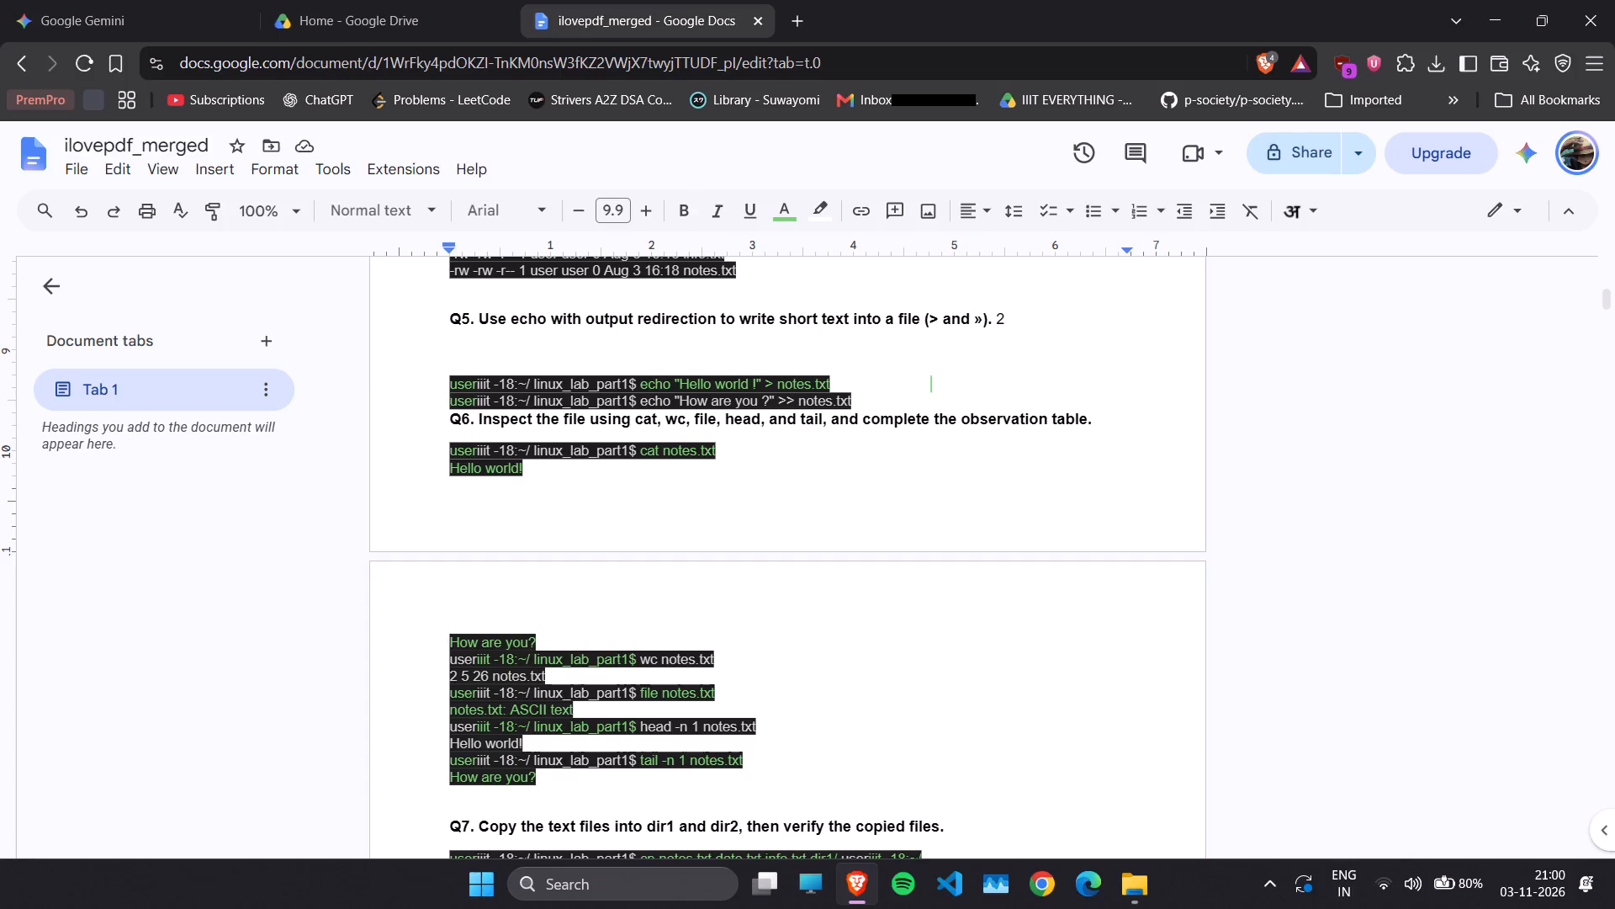
pyautogui.click(898, 407)
pyautogui.press('Return')
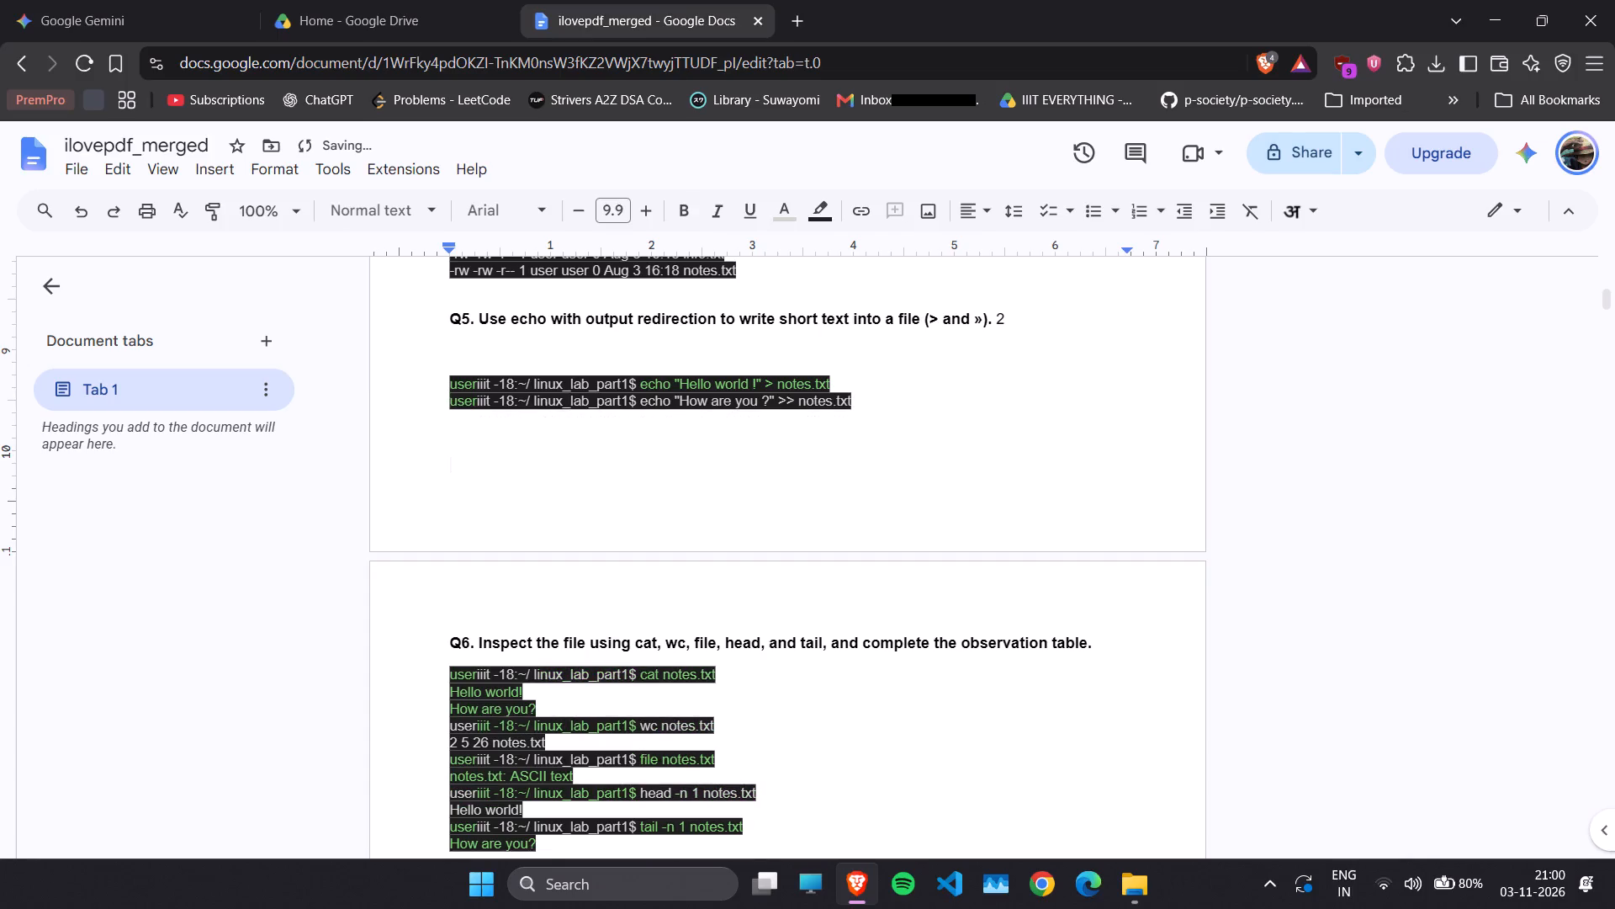
# Delete the stray page number 3 above Q11 and leave a blank line between the Q10 output and the Q11 heading.
pyautogui.scroll(-3, 898, 407)
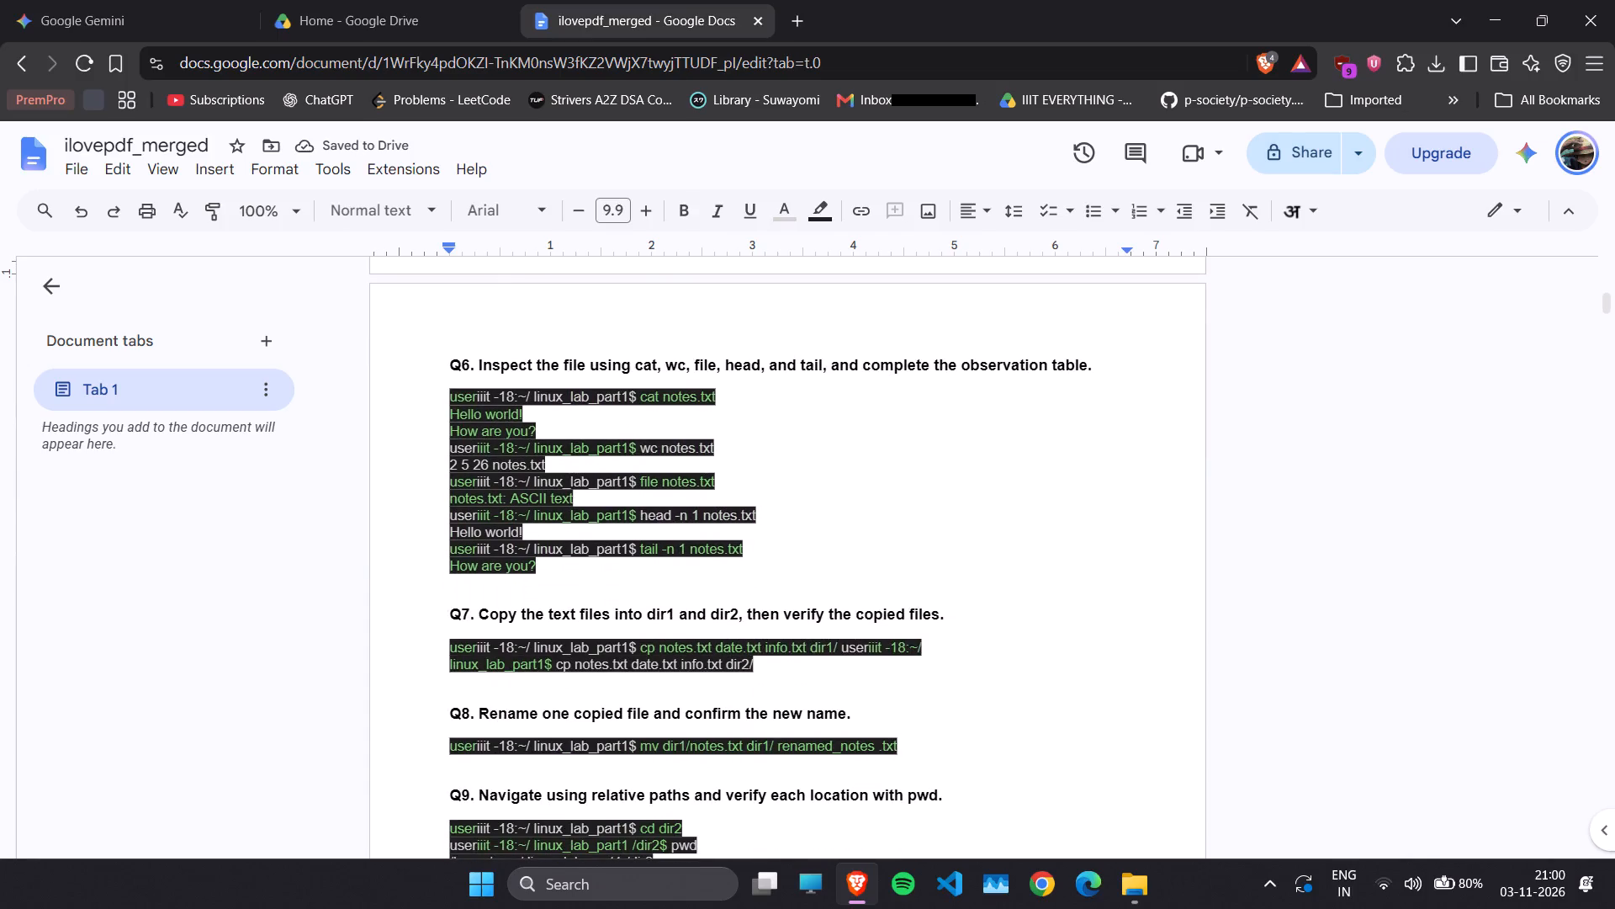
pyautogui.scroll(-2, 983, 458)
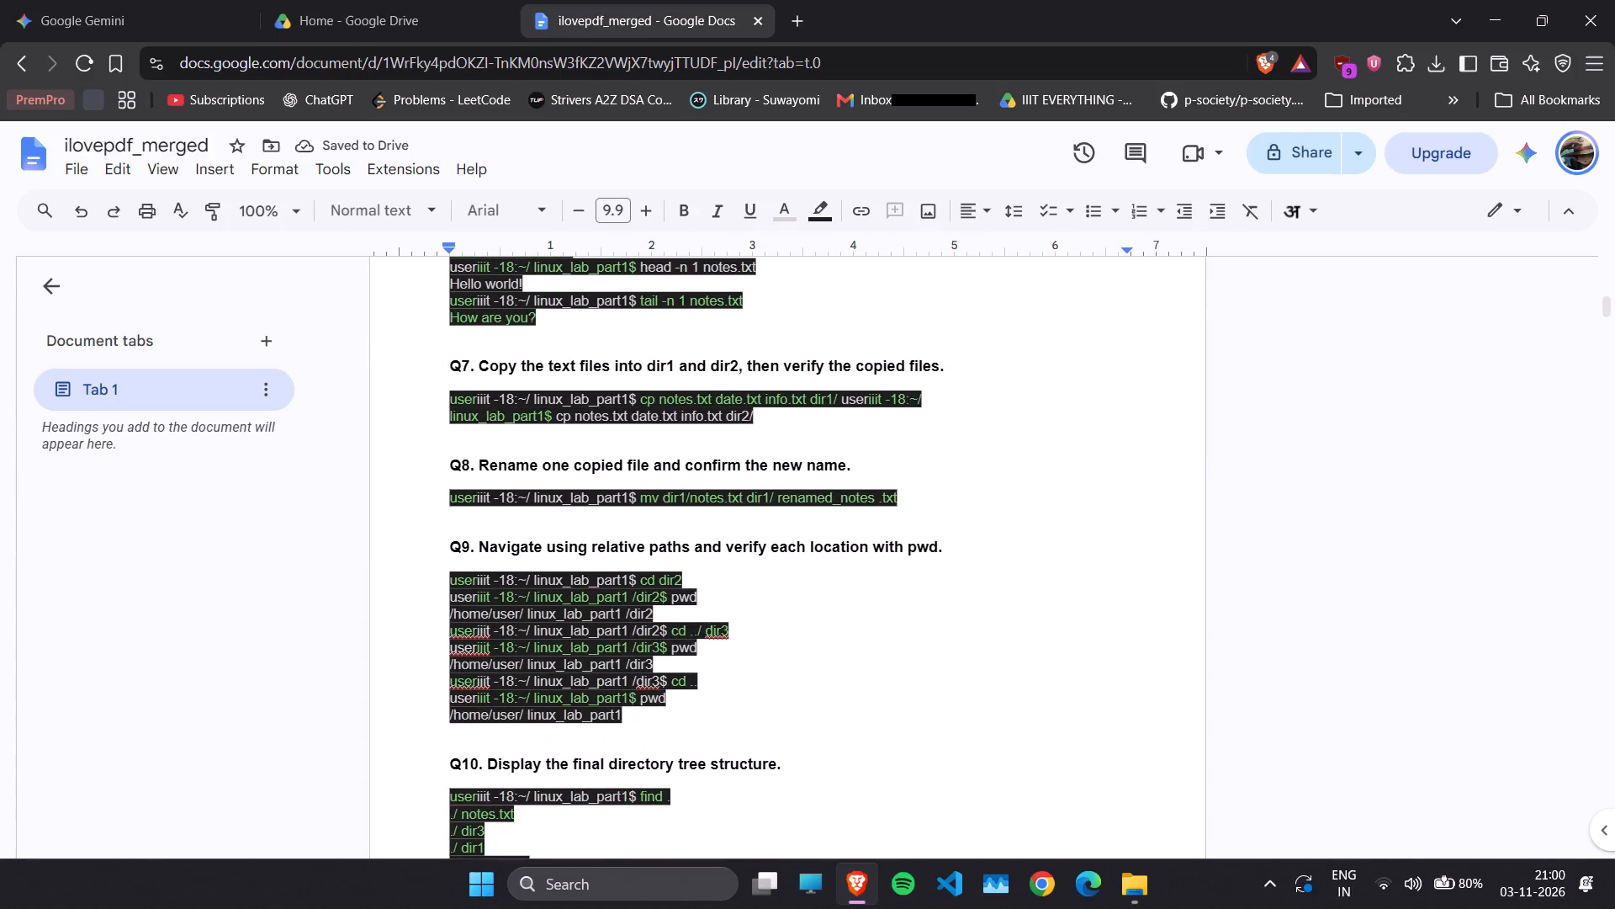
pyautogui.scroll(-3, 768, 462)
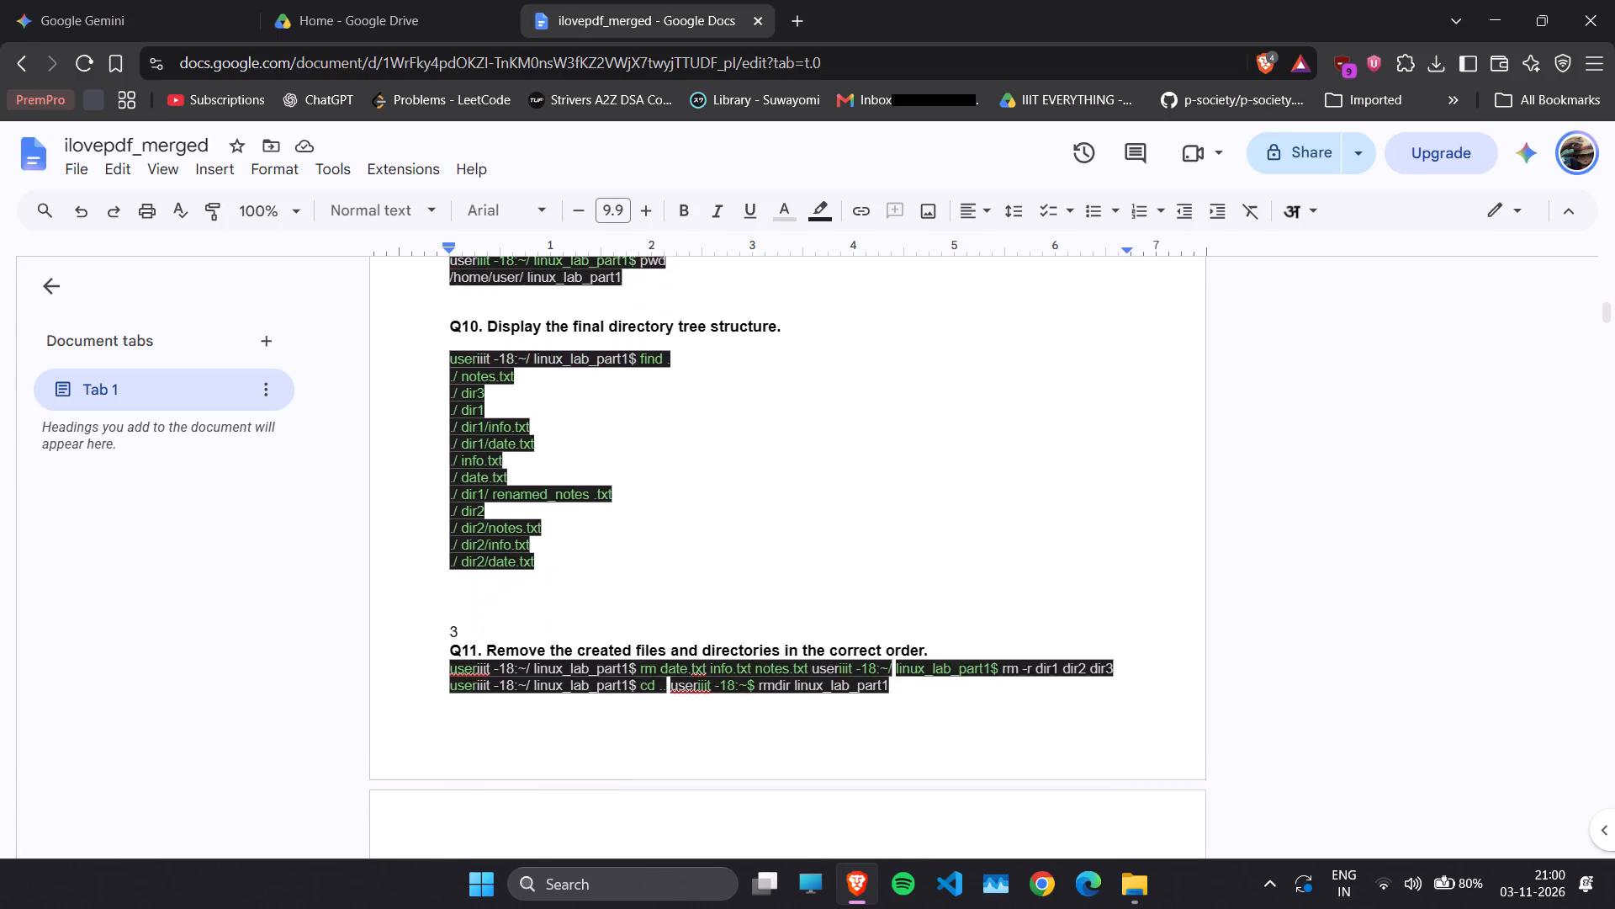
pyautogui.click(484, 570)
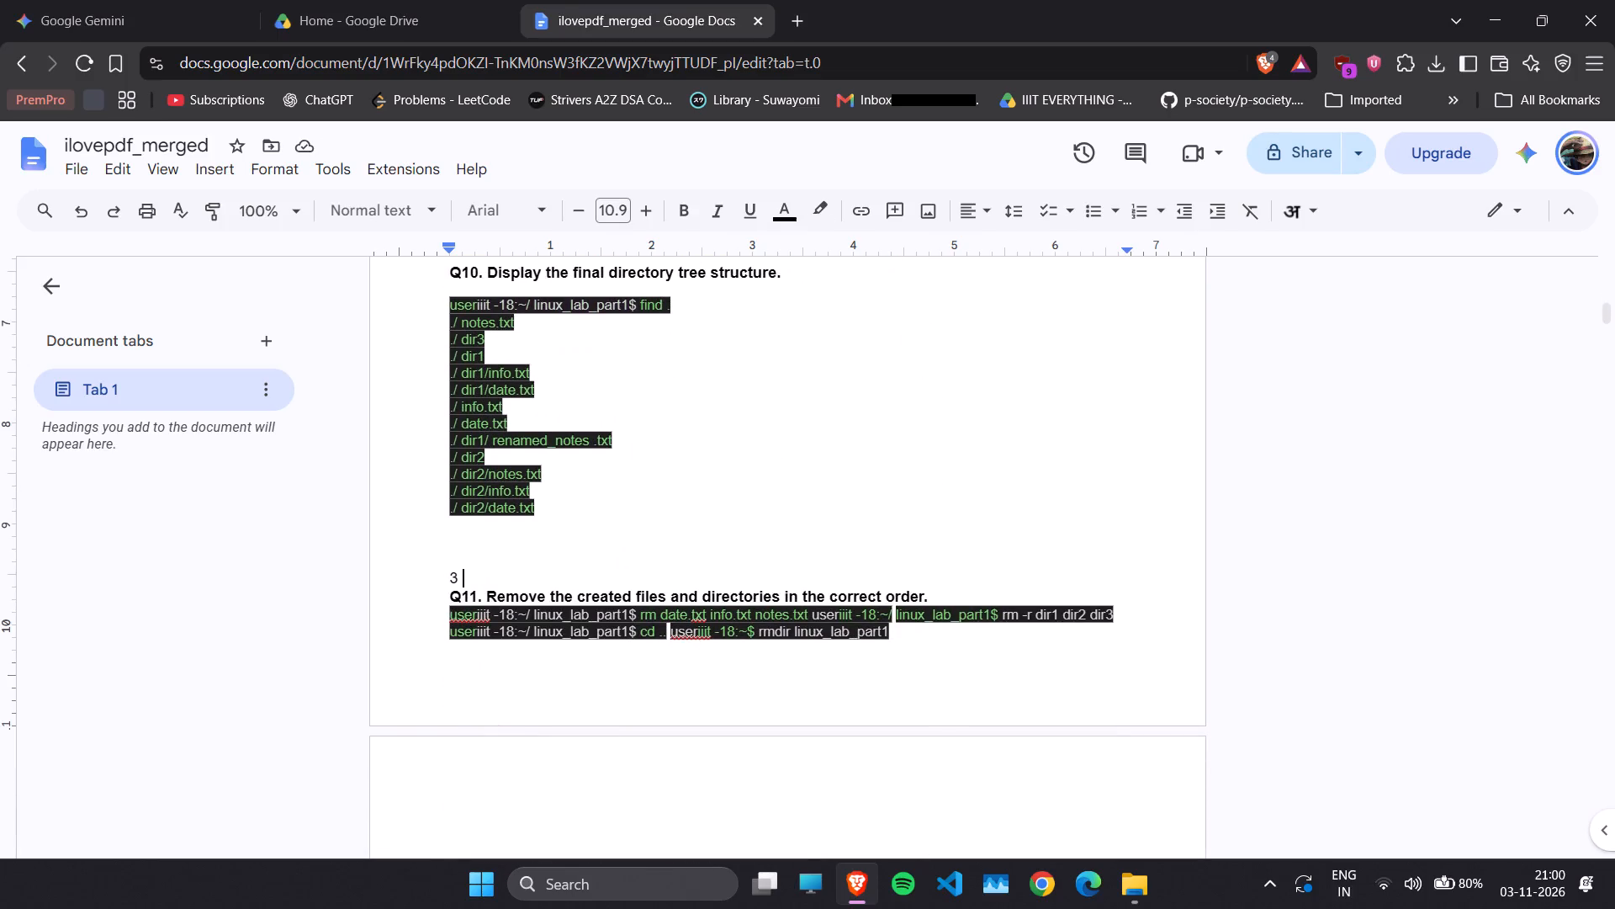
pyautogui.press('BackSpace')
pyautogui.press('BackSpace')
pyautogui.press('BackSpace')
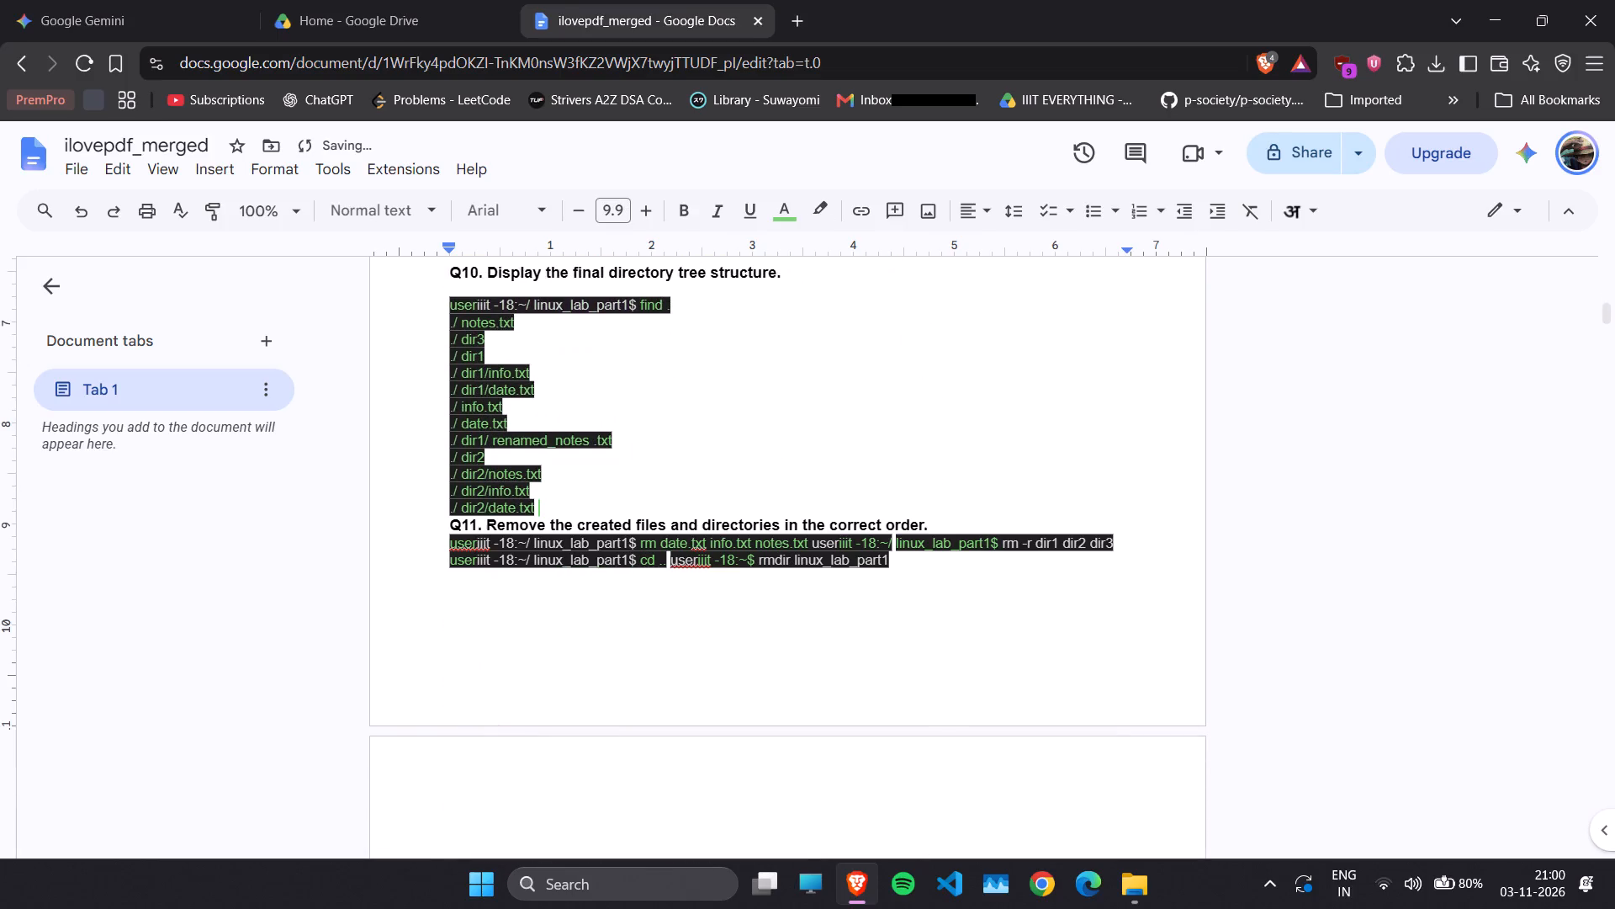
pyautogui.press('Return')
pyautogui.press('Return')
# Replace the prompt before "rm -r dir1 dir2 dir3" under Q11 with the copied "useriiit -18:~/ linux_lab_part1$" prompt.
pyautogui.scroll(-3, 484, 570)
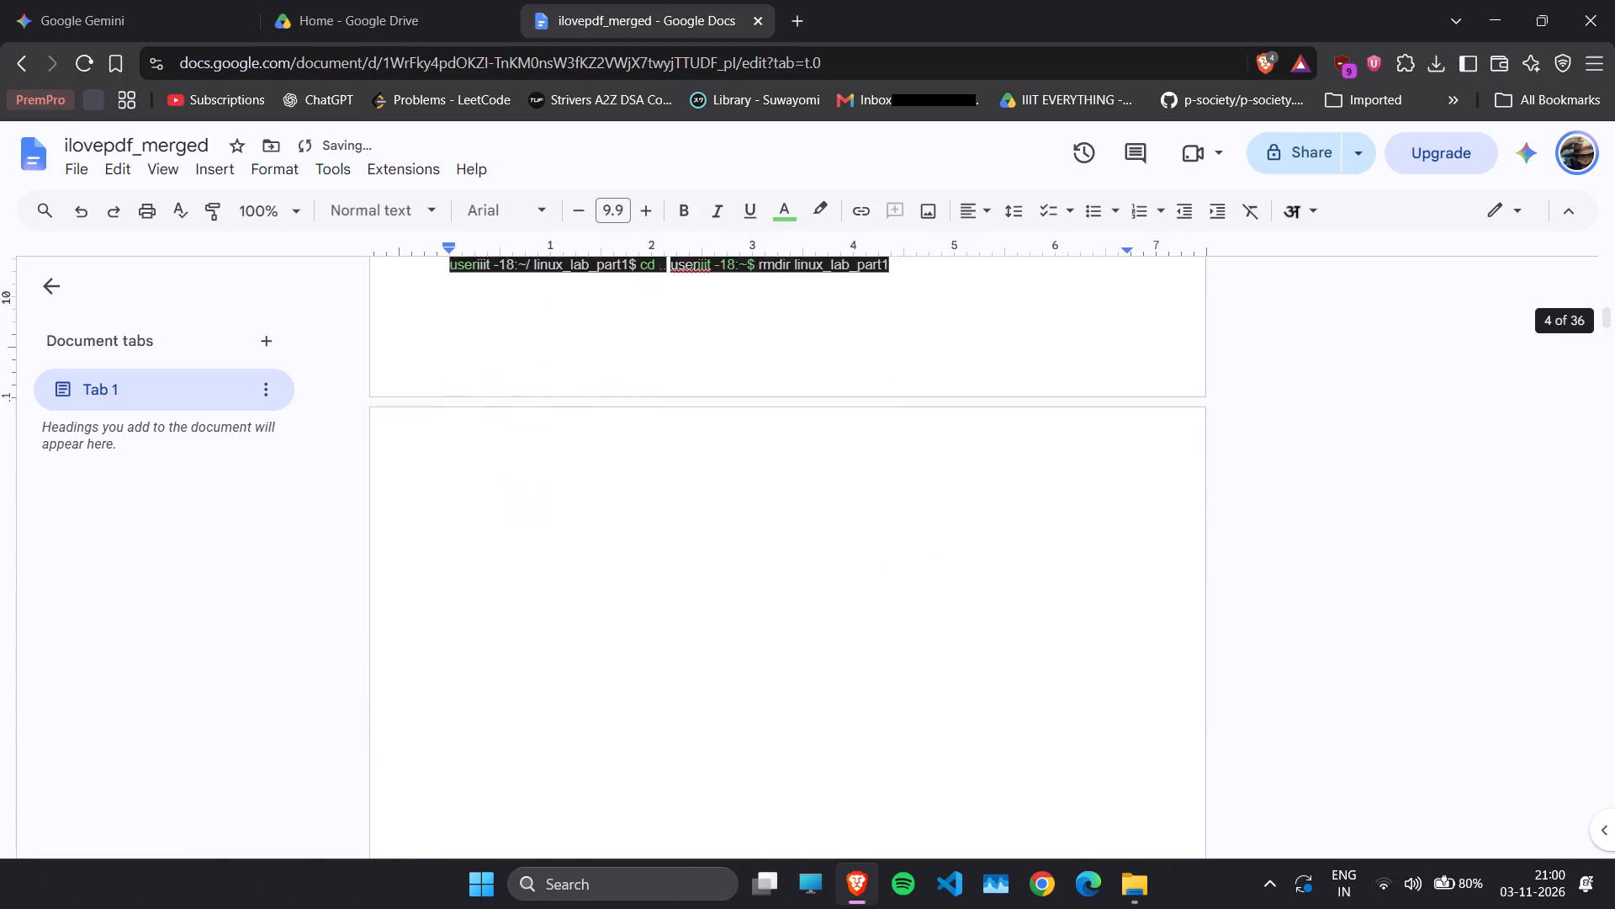
pyautogui.scroll(2, 484, 570)
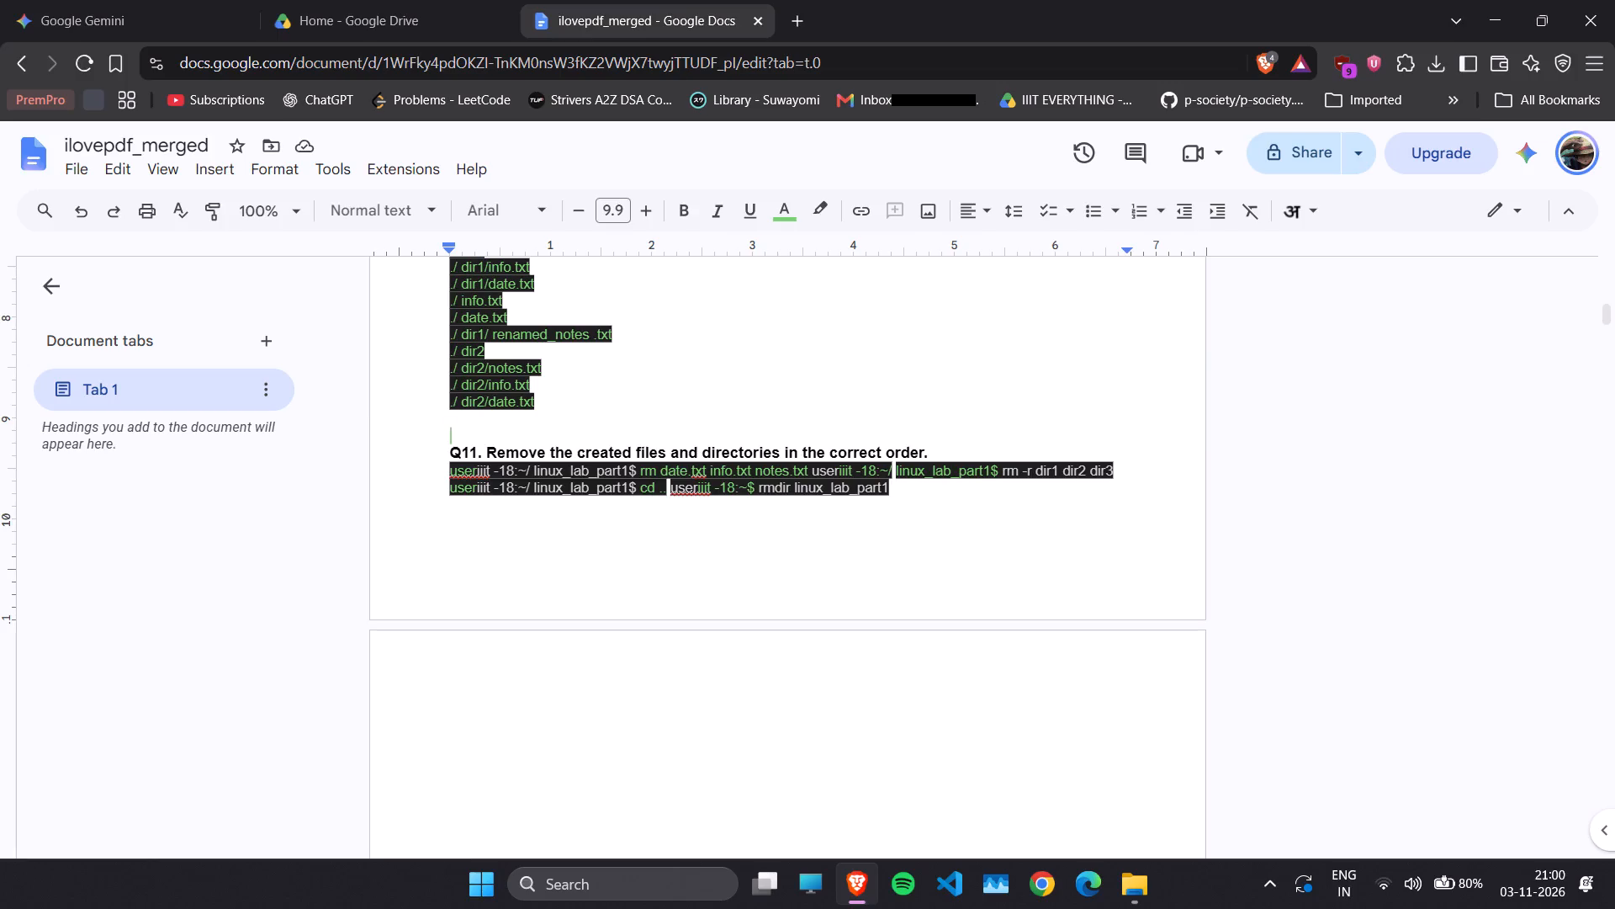
pyautogui.moveTo(997, 462); pyautogui.dragTo(814, 469)
pyautogui.hotkey('ctrl', 'v')
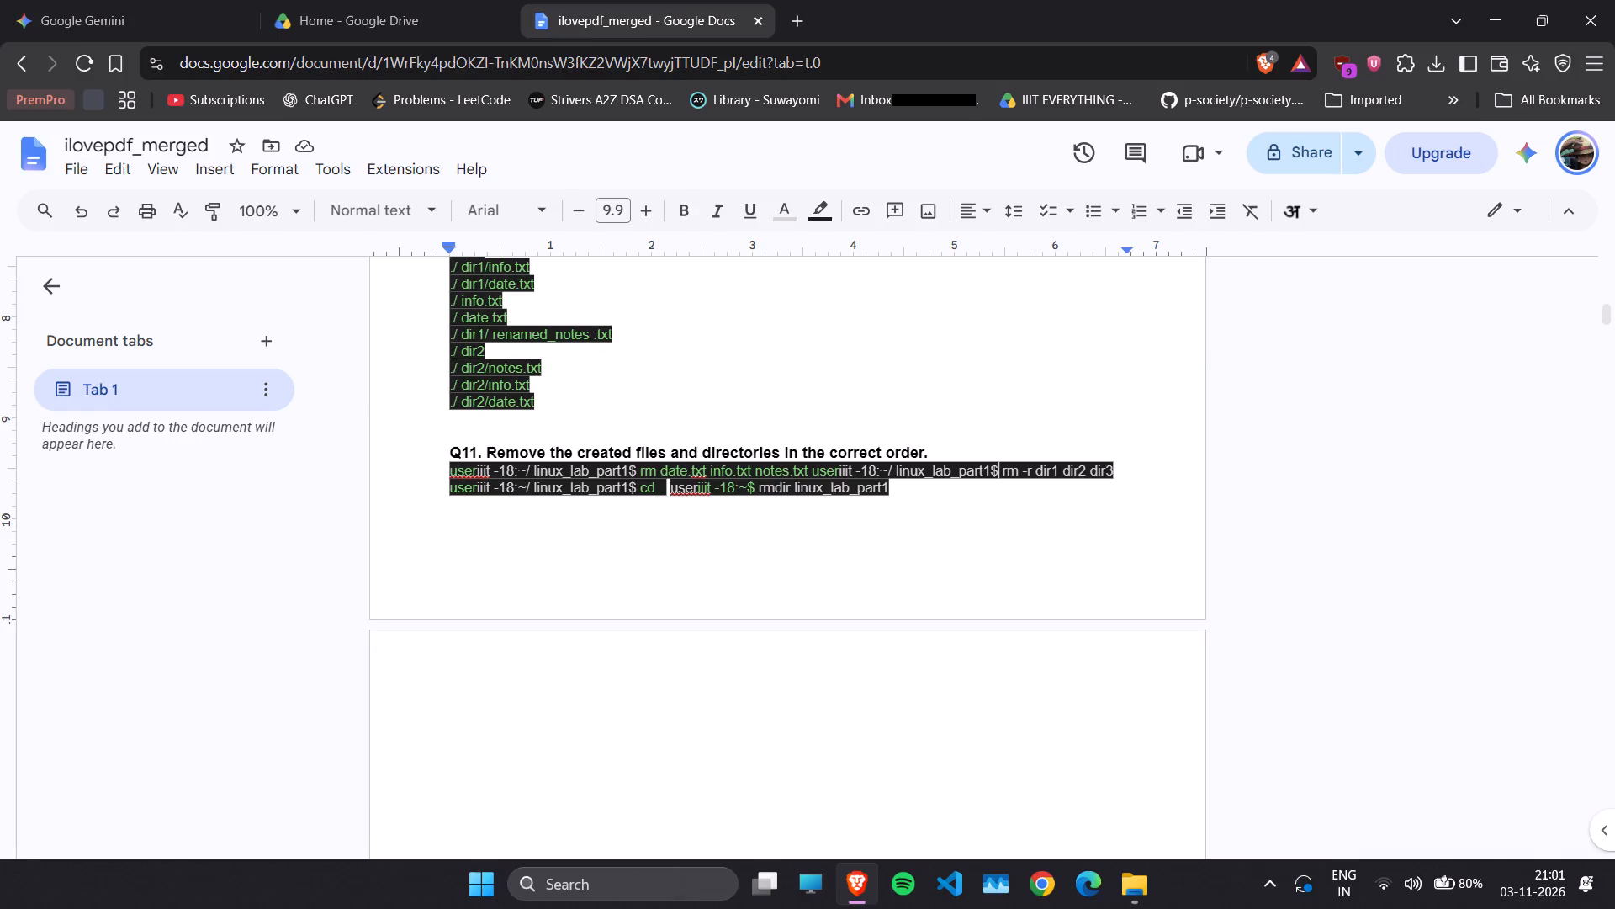
# Replace the prompt before "rmdir linux_lab_part1" under Q11 with the copied prompt.
pyautogui.moveTo(755, 485); pyautogui.dragTo(680, 488)
pyautogui.moveTo(680, 488); pyautogui.dragTo(667, 488)
pyautogui.moveTo(667, 488); pyautogui.dragTo(671, 486)
pyautogui.moveTo(671, 486); pyautogui.dragTo(670, 486)
pyautogui.hotkey('ctrl', 'v')
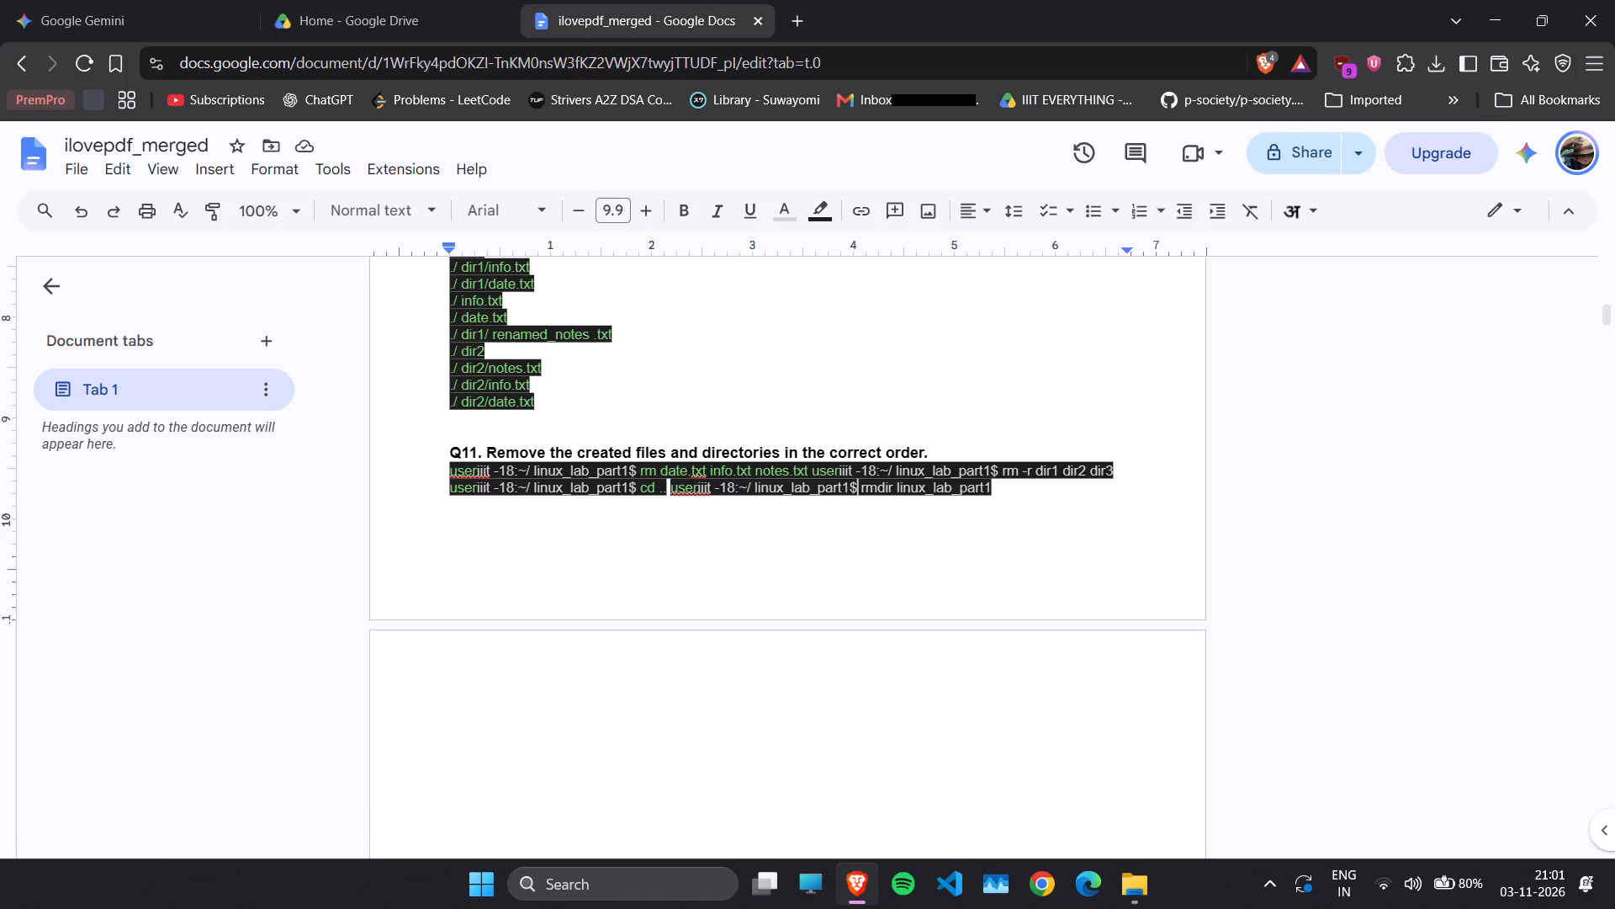
# Trim the pasted prompt before "rmdir linux_lab_part1" down to "useriiit -18:~".
pyautogui.press('BackSpace')
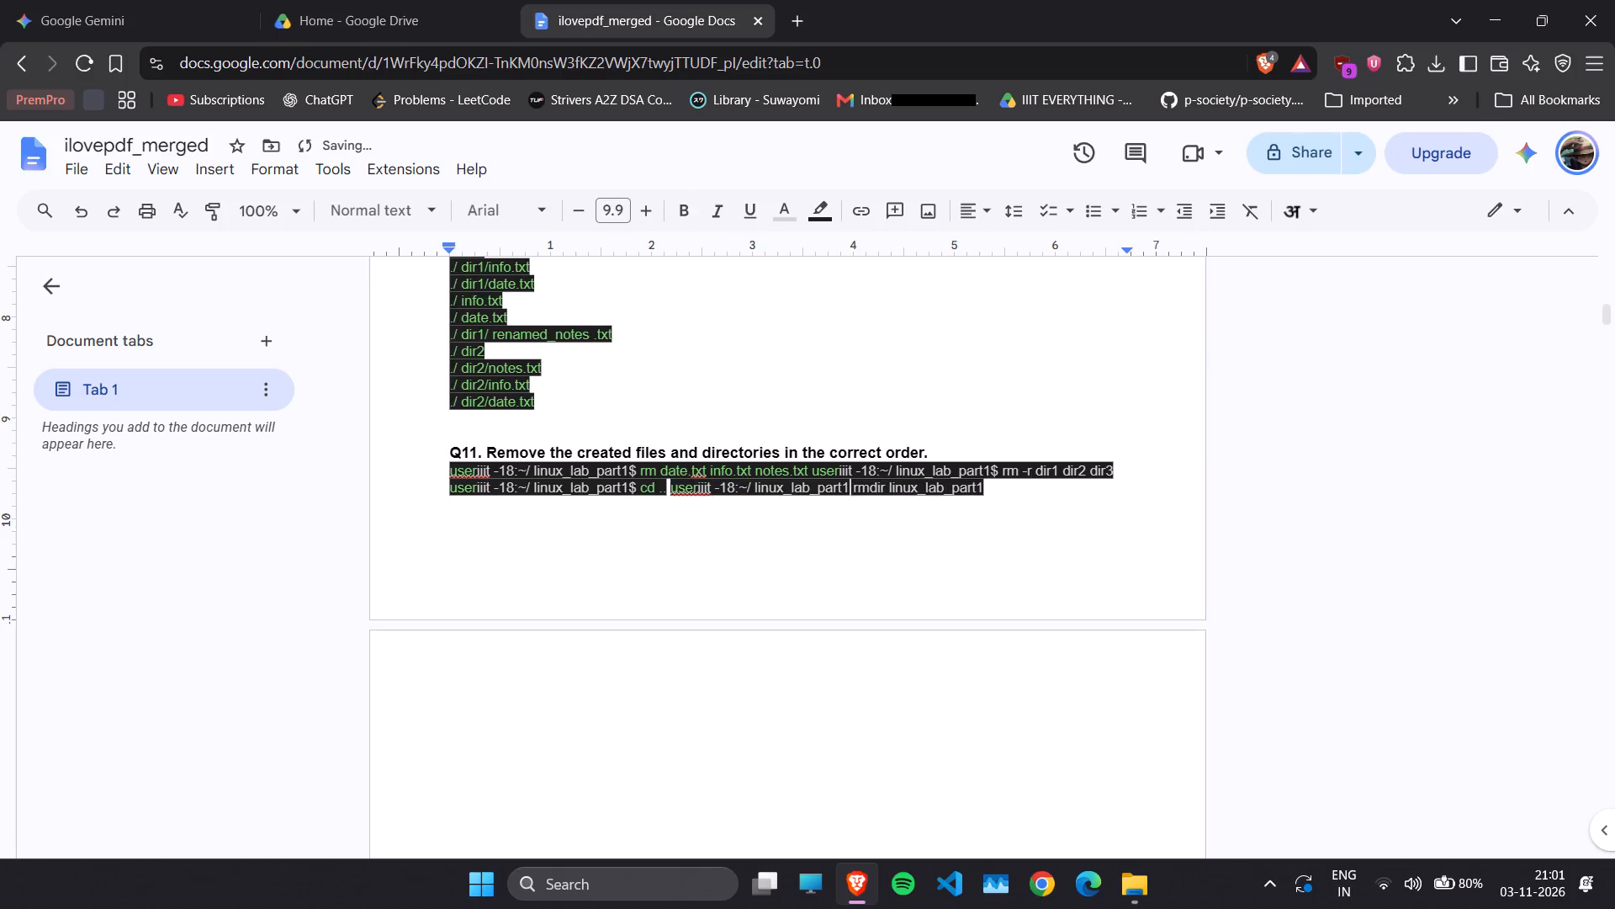
pyautogui.press('BackSpace')
pyautogui.press('BackSpace')
pyautogui.press('BackSpace')
pyautogui.press('BackSpace')
pyautogui.press('BackSpace')
pyautogui.press('BackSpace')
pyautogui.press('BackSpace')
pyautogui.press('BackSpace')
pyautogui.press('BackSpace')
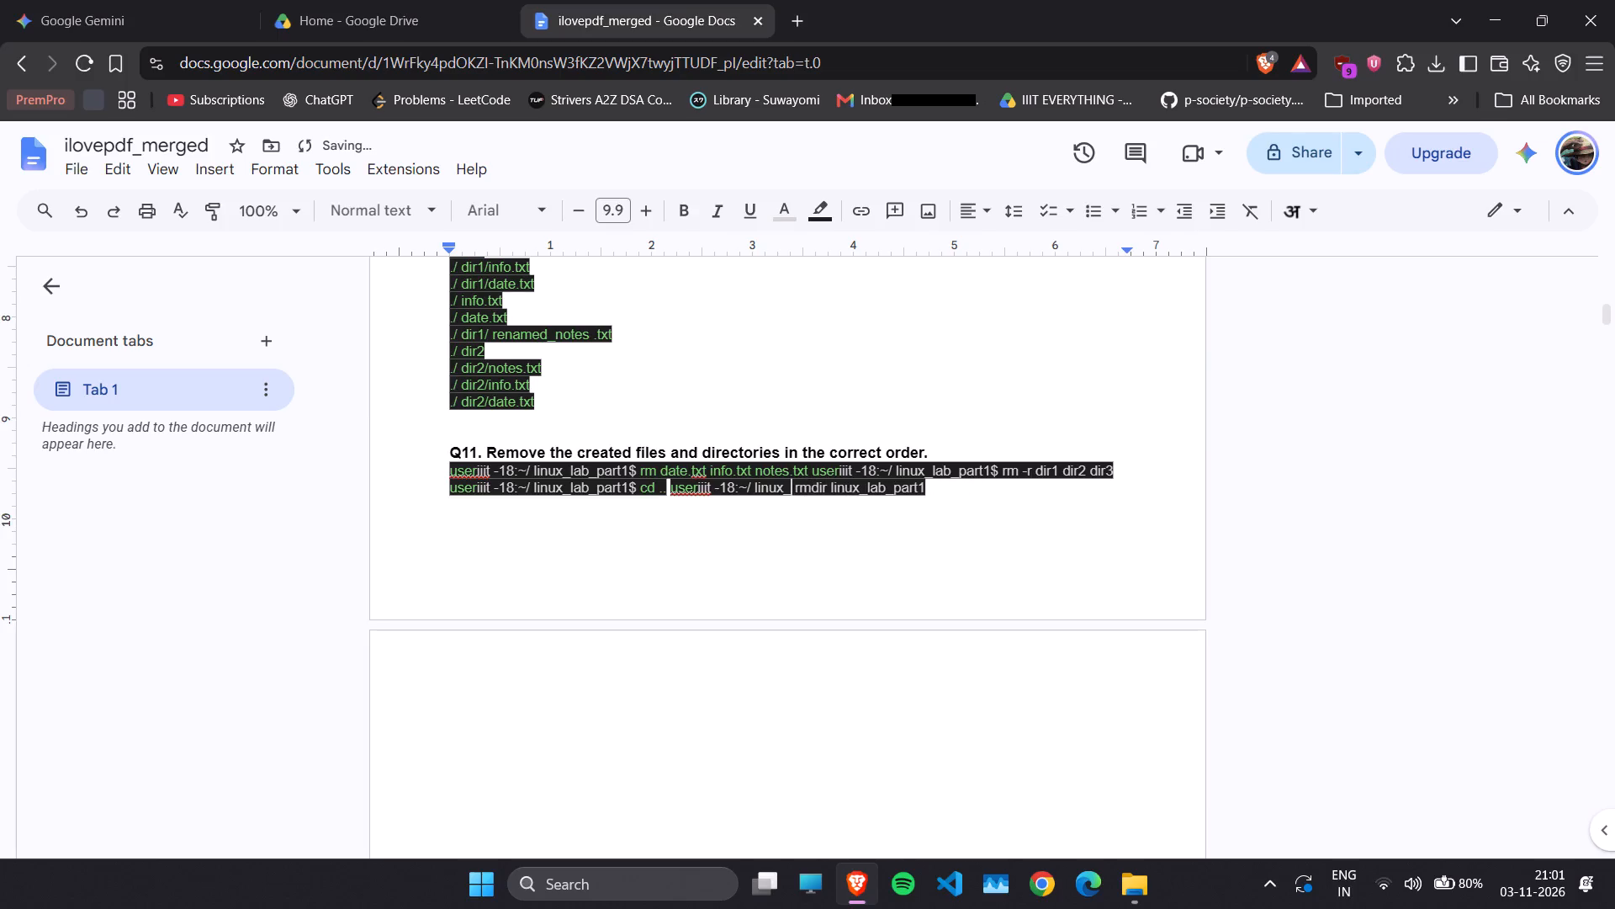
pyautogui.press('BackSpace')
pyautogui.press('BackSpace')
pyautogui.press('BackSpace')
pyautogui.press('BackSpace')
pyautogui.press('BackSpace')
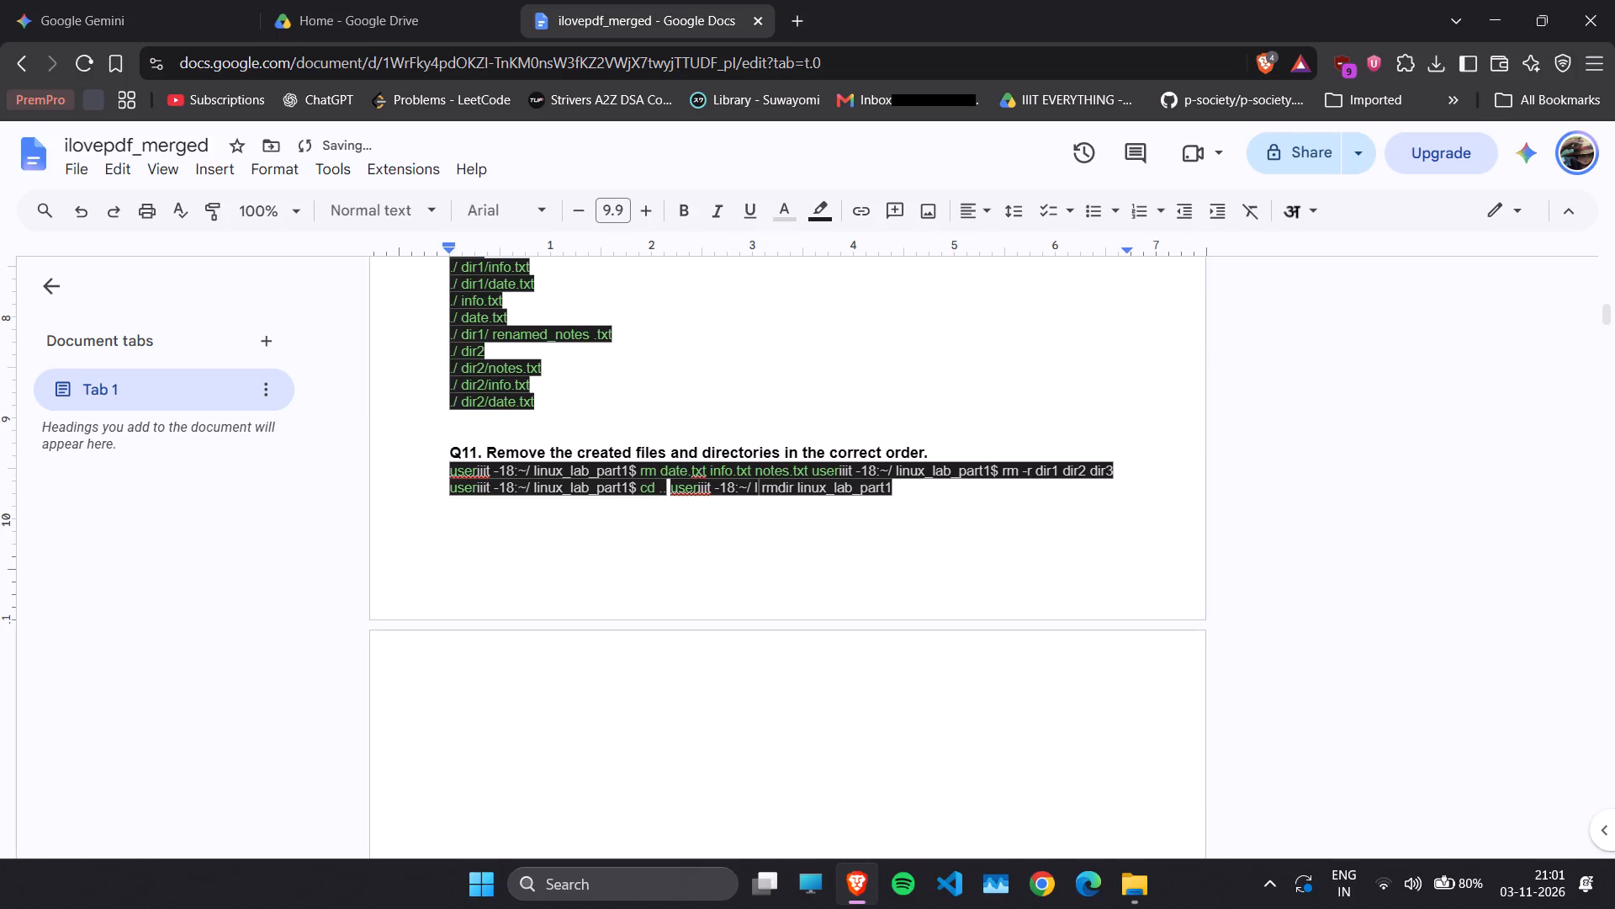
pyautogui.press('BackSpace')
pyautogui.press('BackSpace')
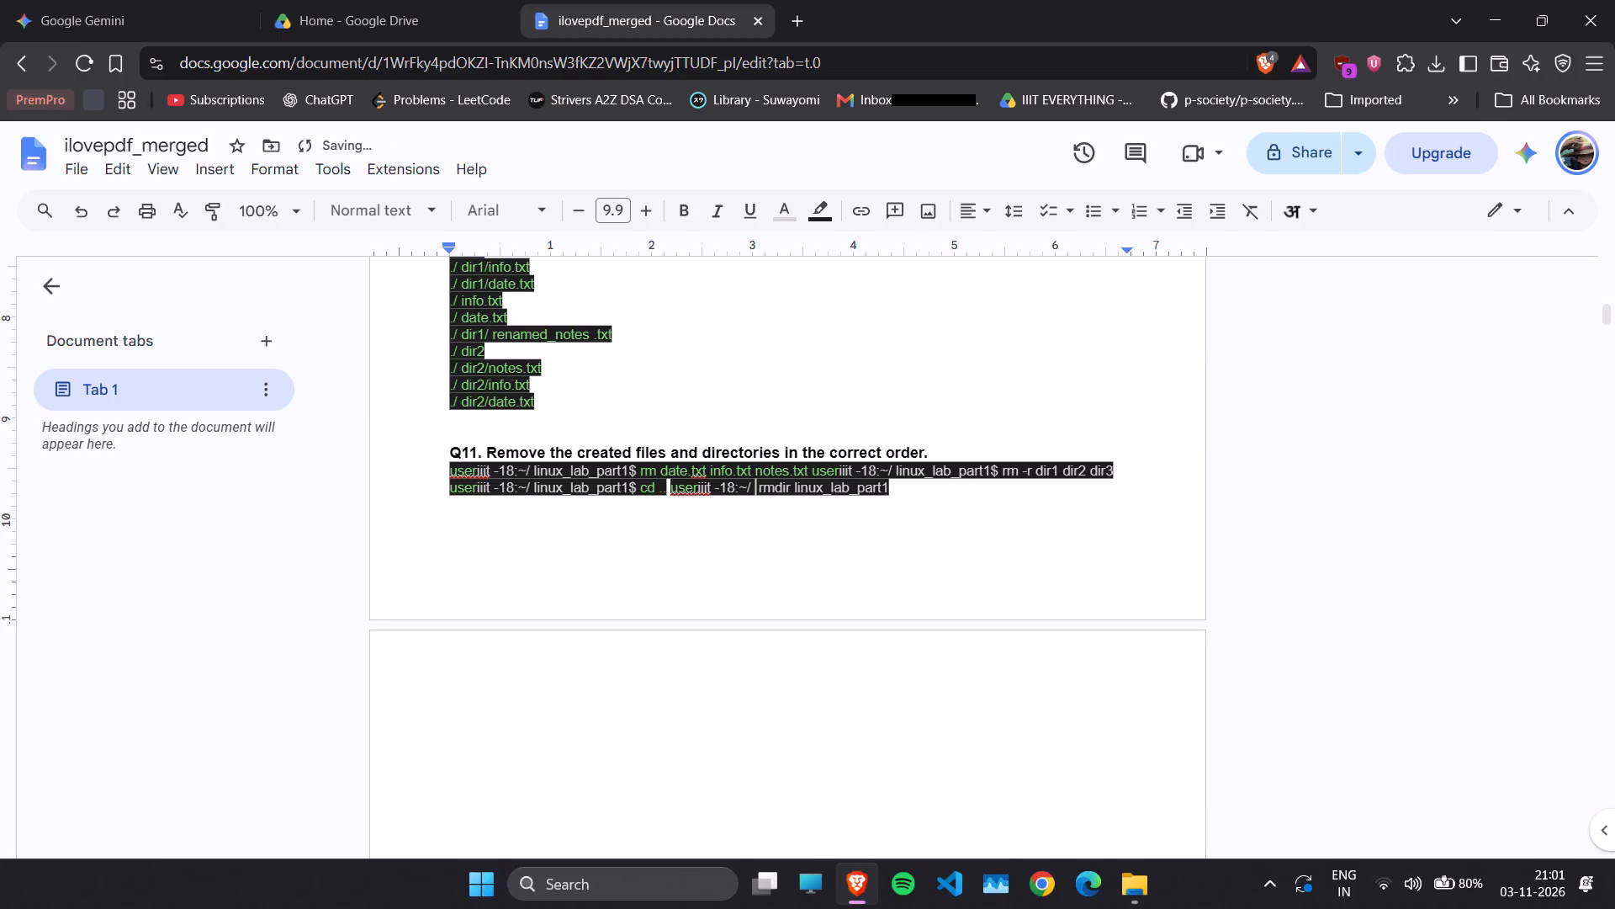
pyautogui.press('BackSpace')
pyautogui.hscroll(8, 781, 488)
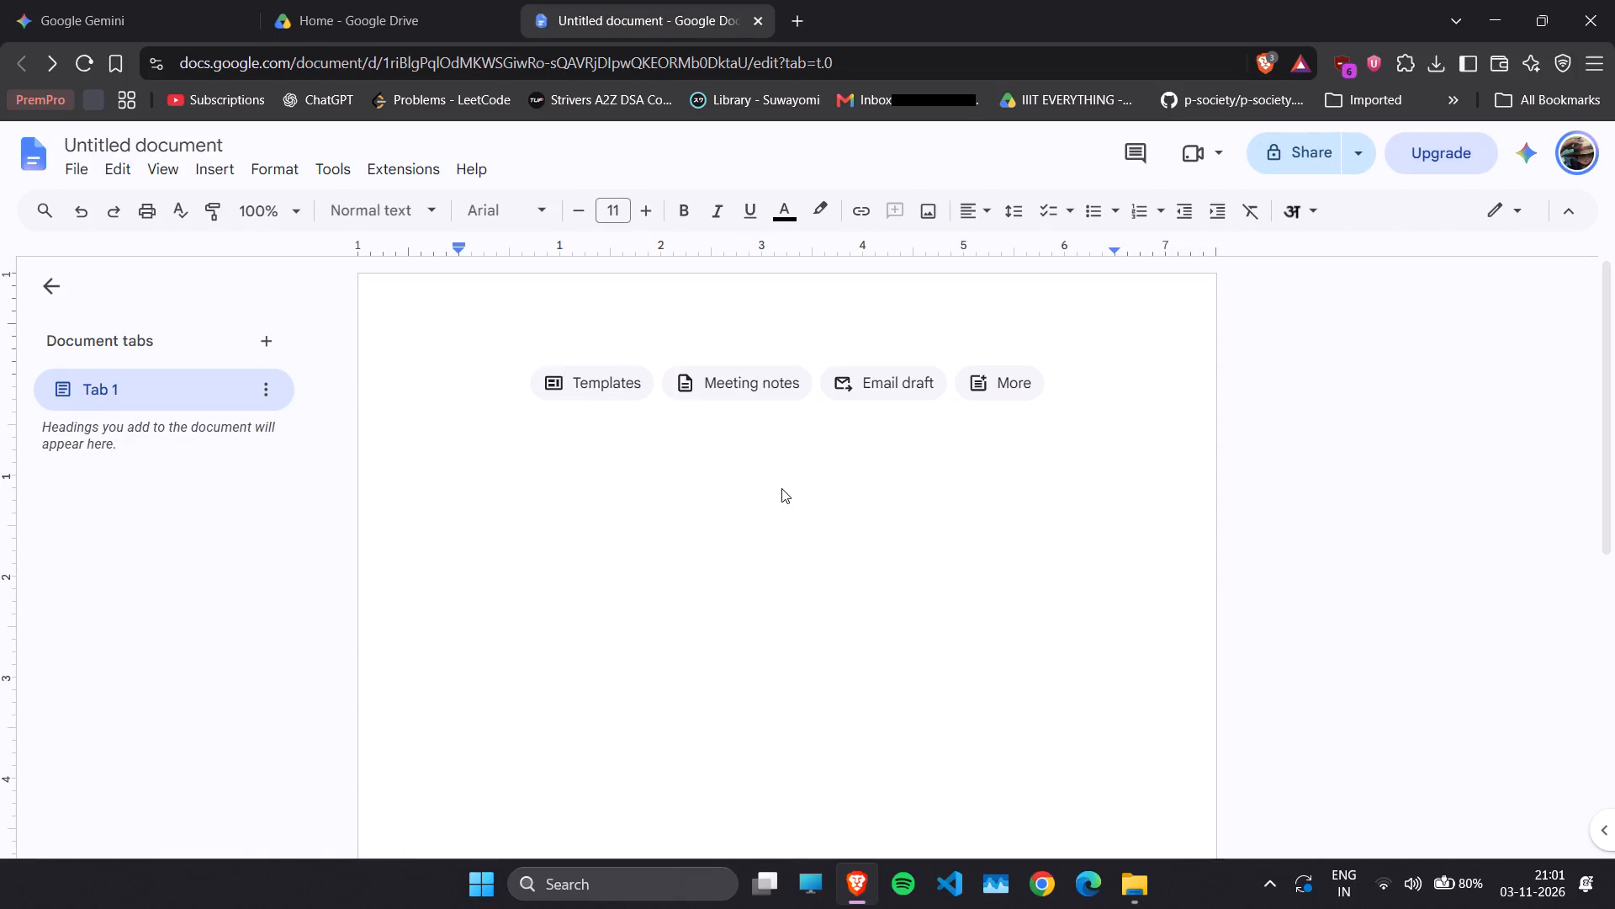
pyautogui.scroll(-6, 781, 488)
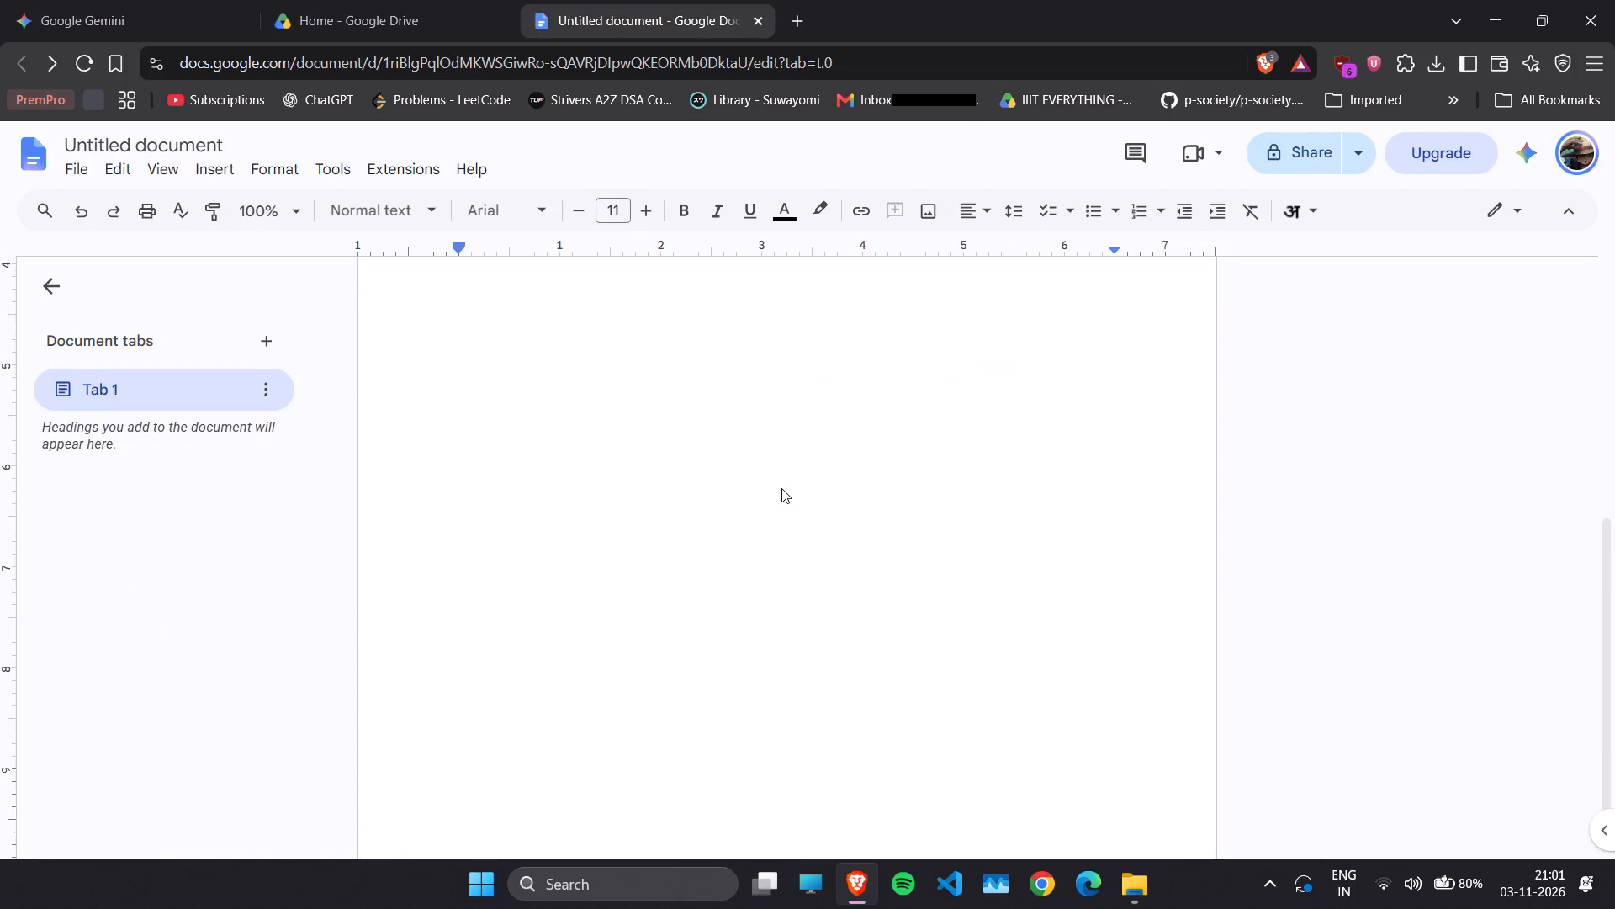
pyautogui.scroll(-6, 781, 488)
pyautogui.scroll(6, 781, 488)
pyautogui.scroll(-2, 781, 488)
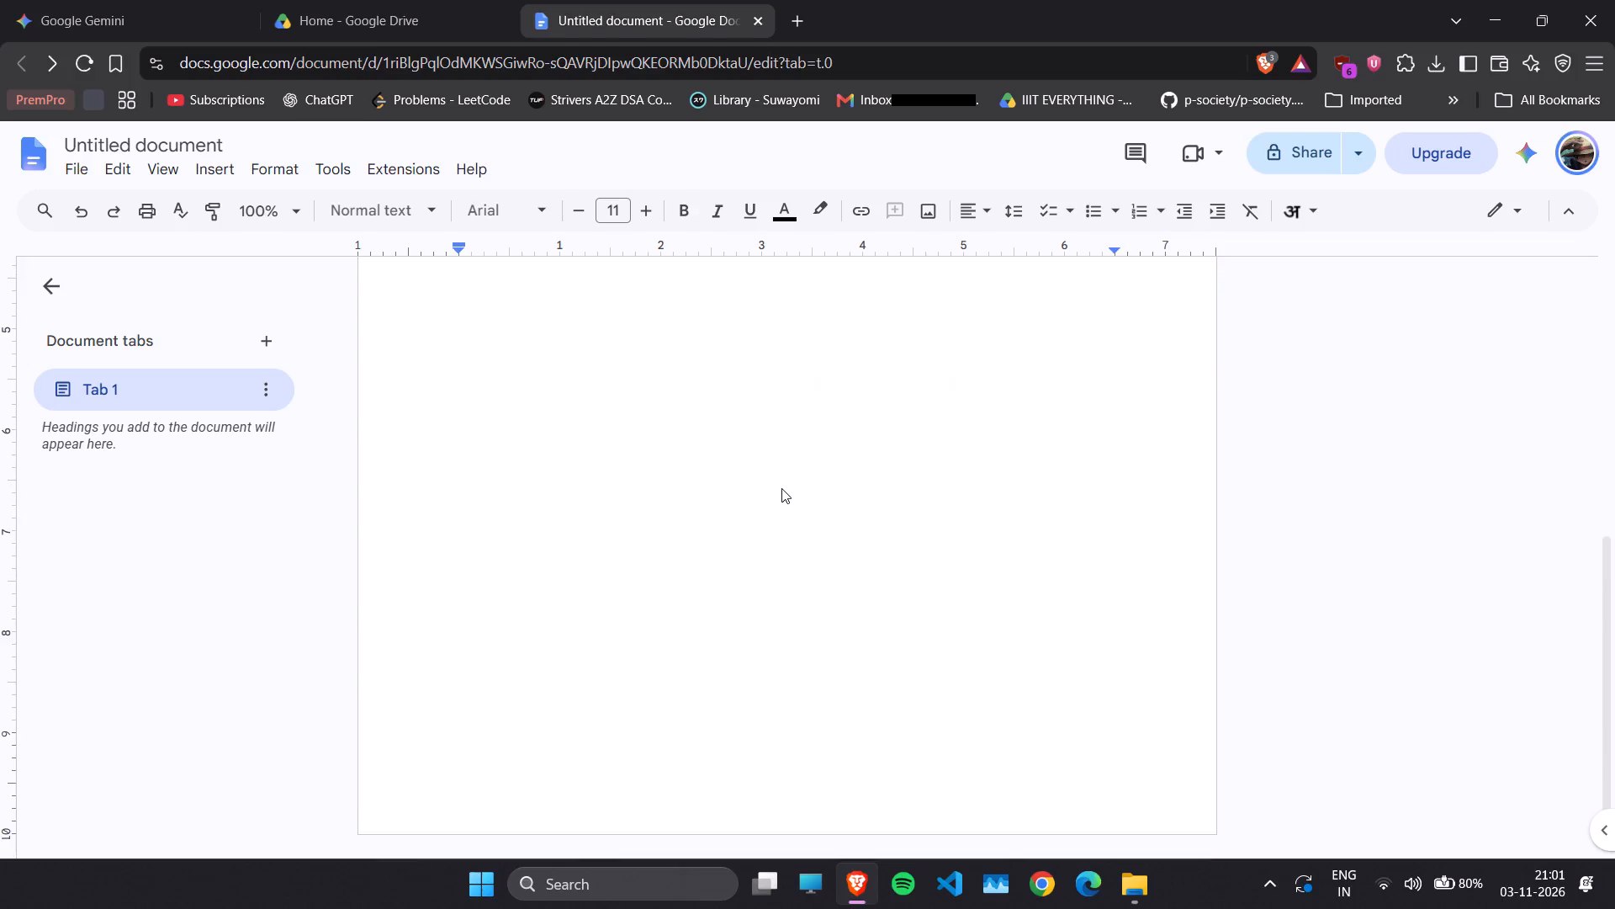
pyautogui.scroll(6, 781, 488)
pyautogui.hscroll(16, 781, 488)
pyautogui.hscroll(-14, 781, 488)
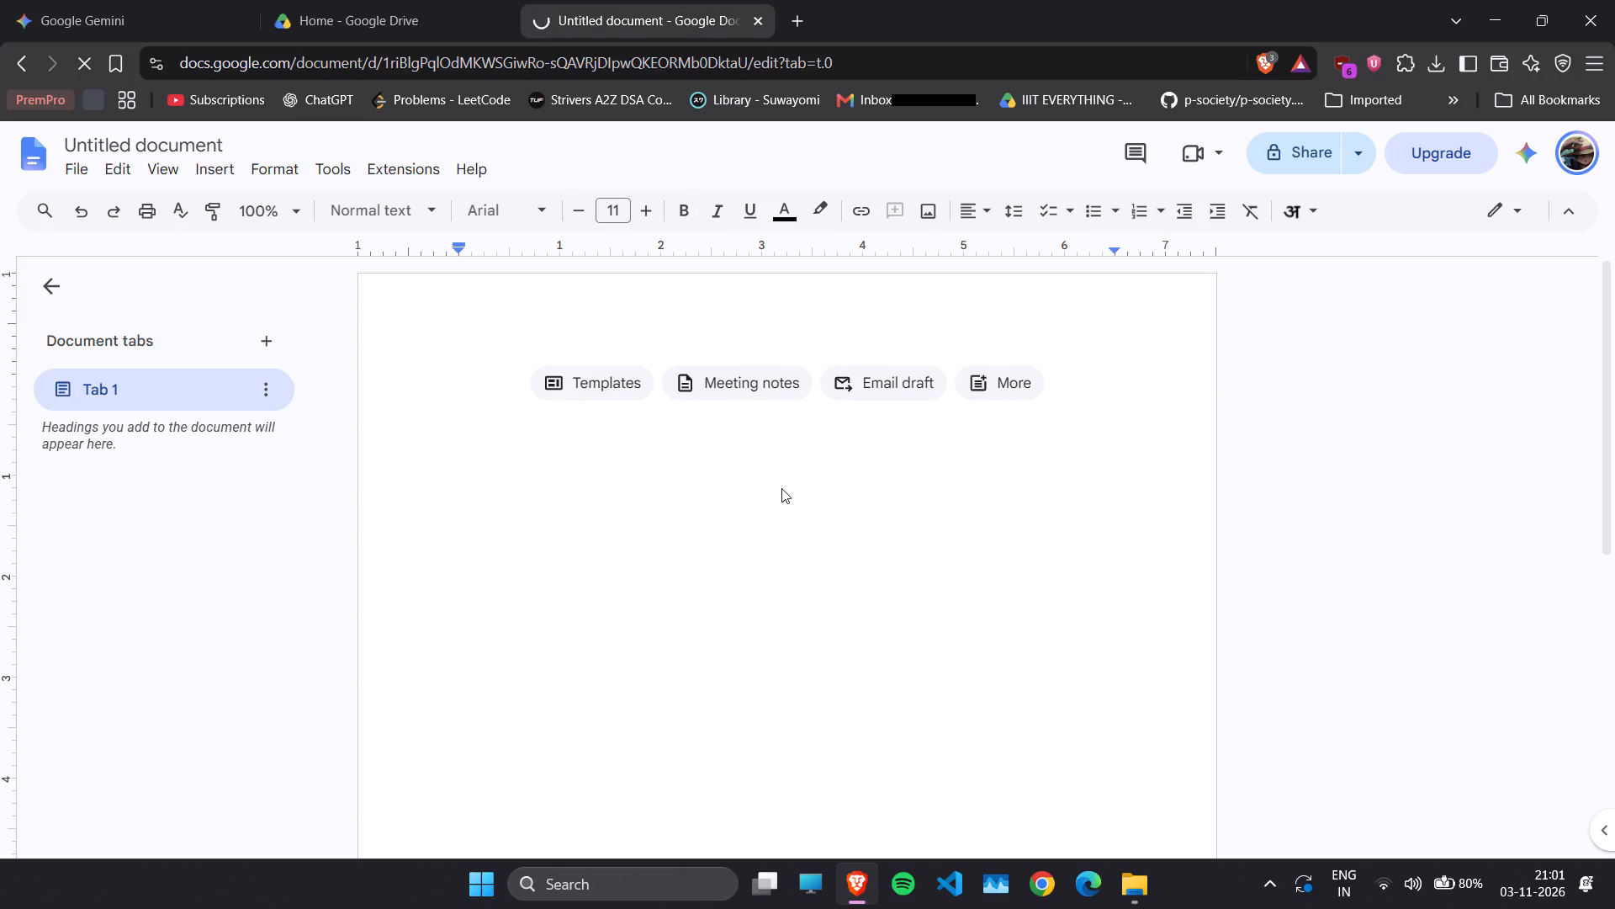
# Review the reloaded lab record from the title page down to the Q11 commands.
pyautogui.scroll(-16, 781, 488)
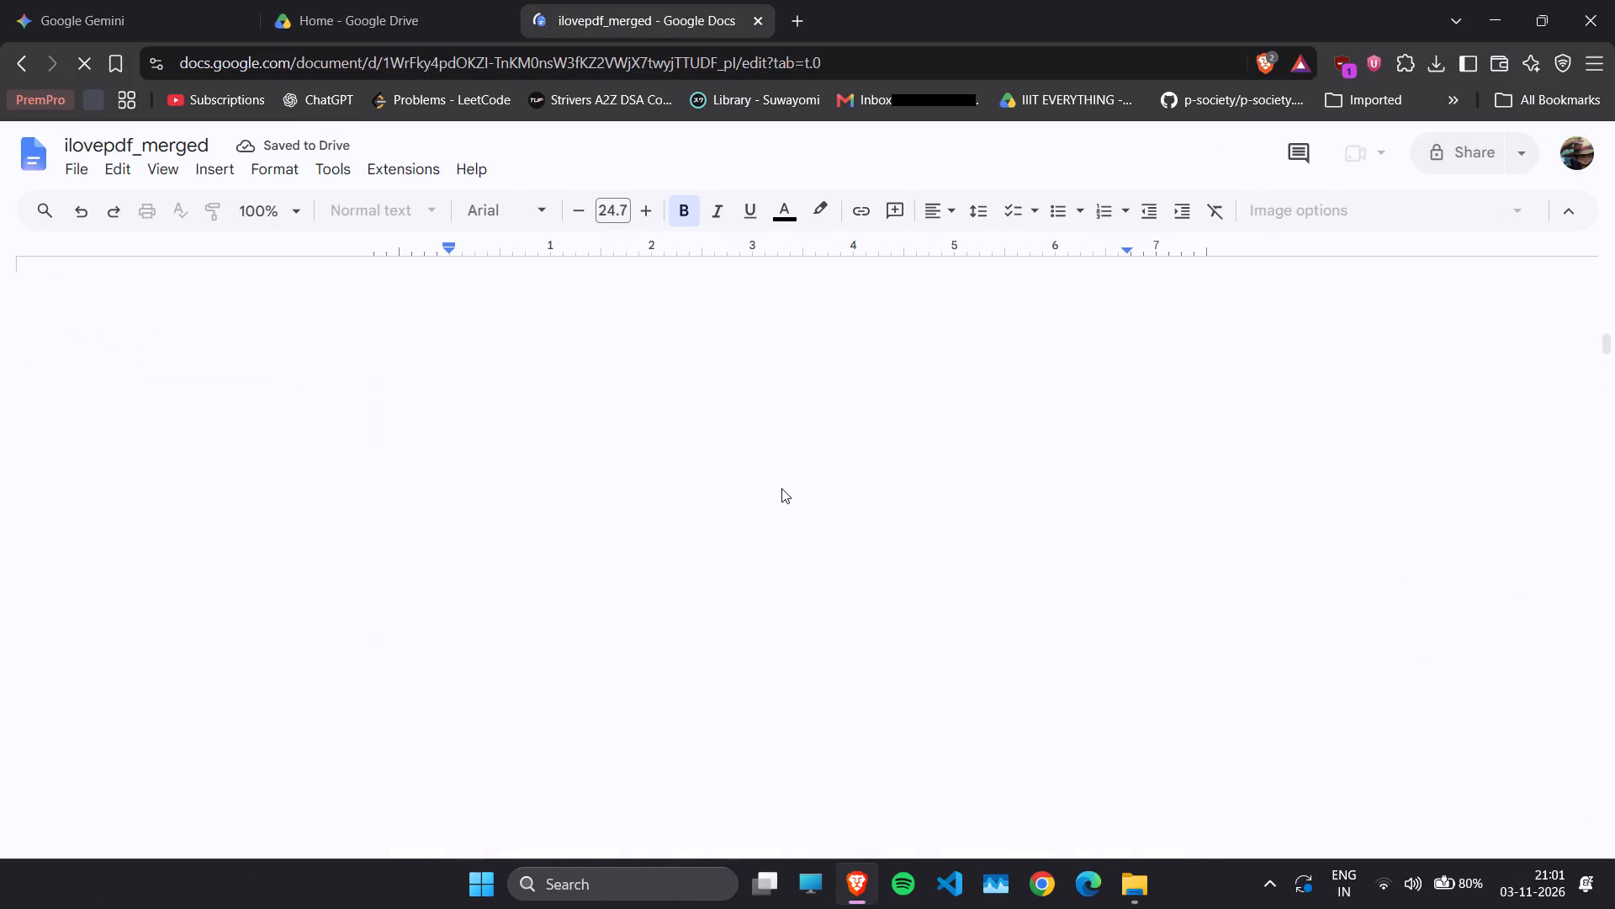
pyautogui.scroll(3, 781, 488)
pyautogui.scroll(-1, 781, 488)
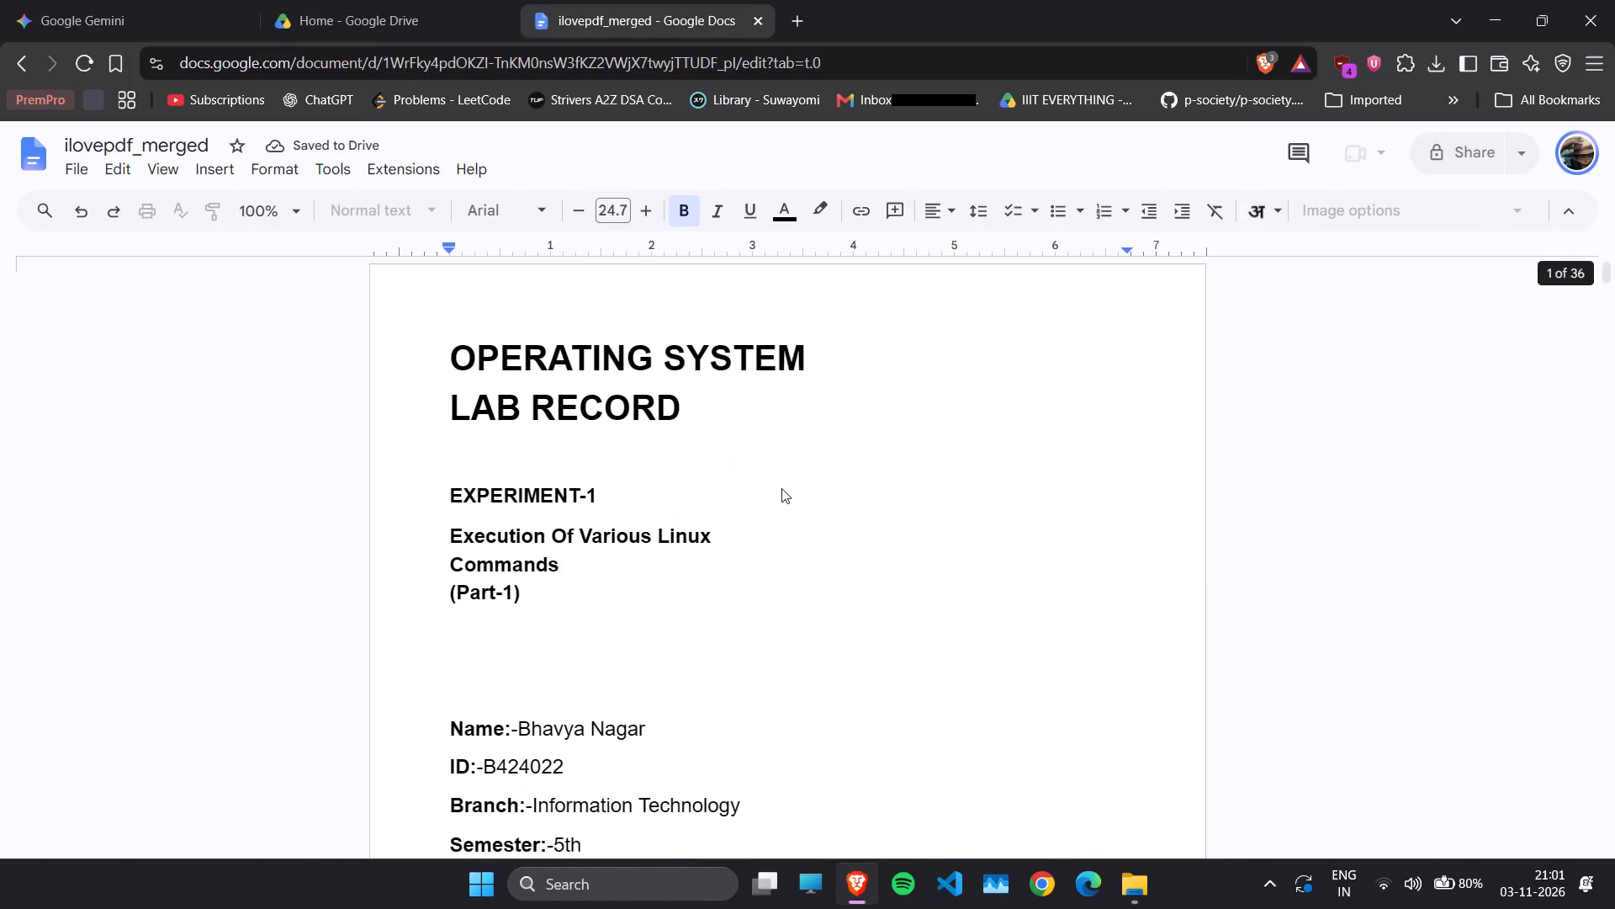
pyautogui.scroll(-2, 781, 488)
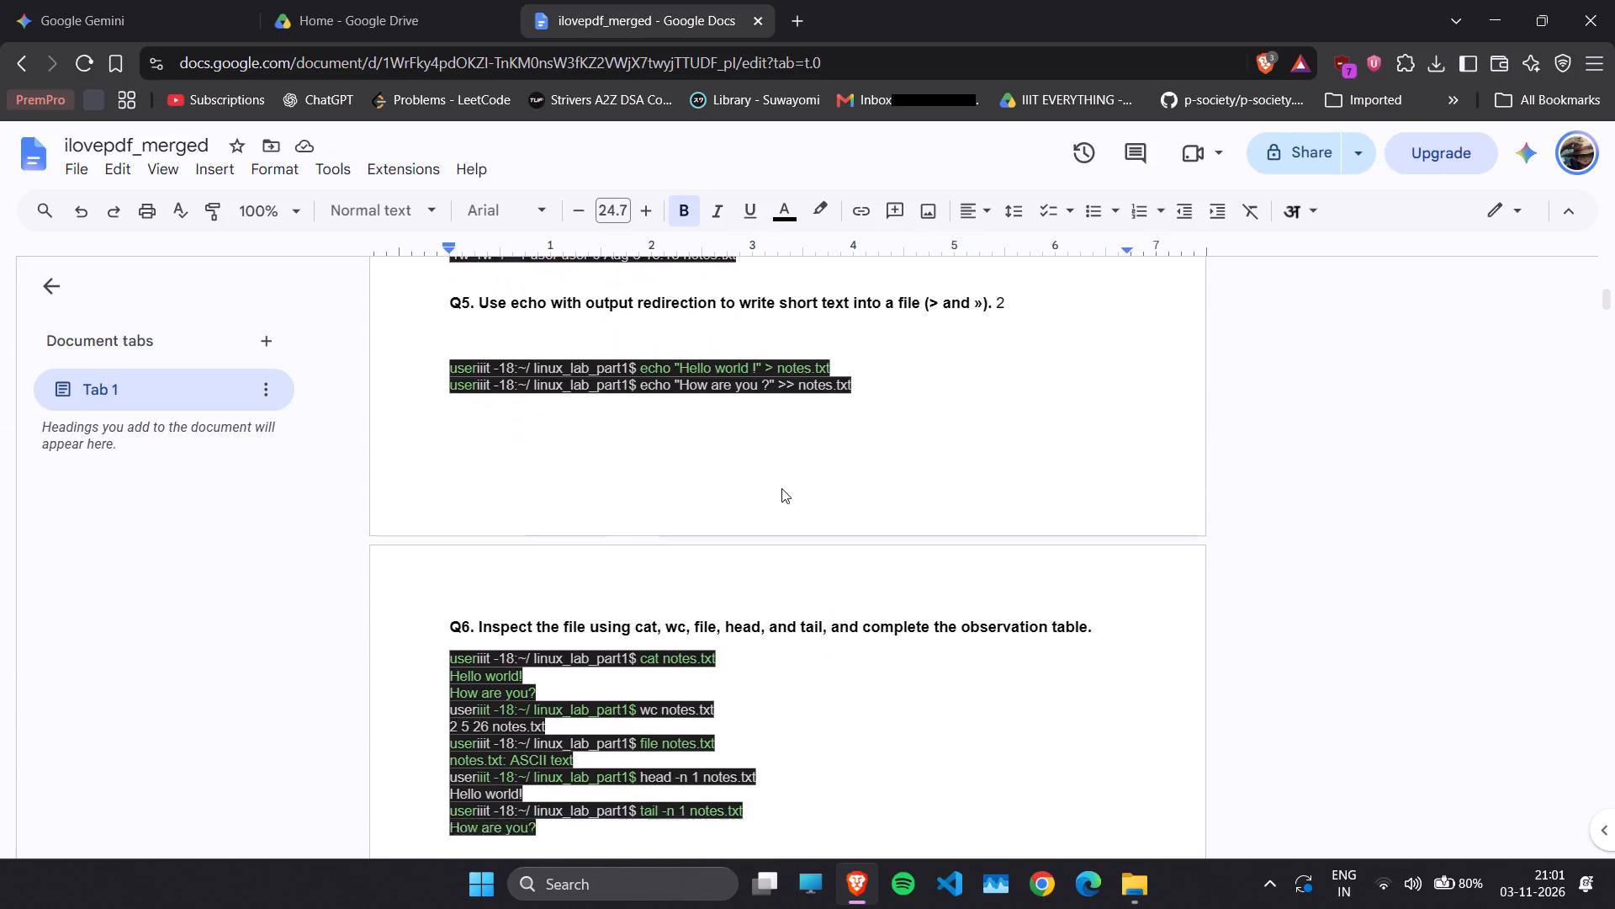
pyautogui.scroll(-3, 781, 488)
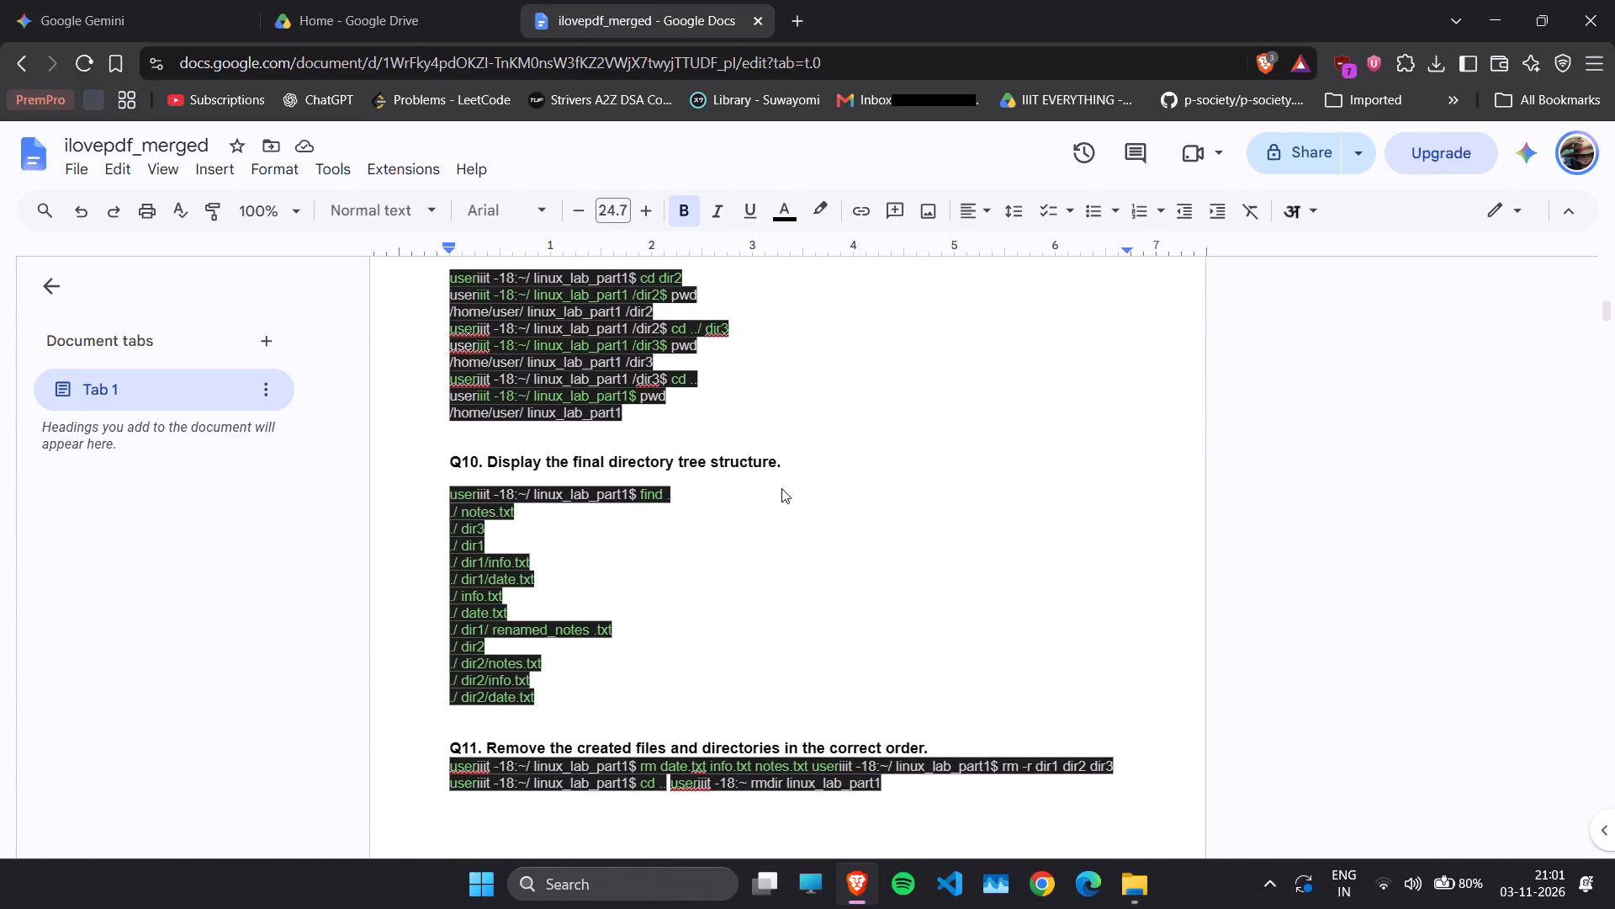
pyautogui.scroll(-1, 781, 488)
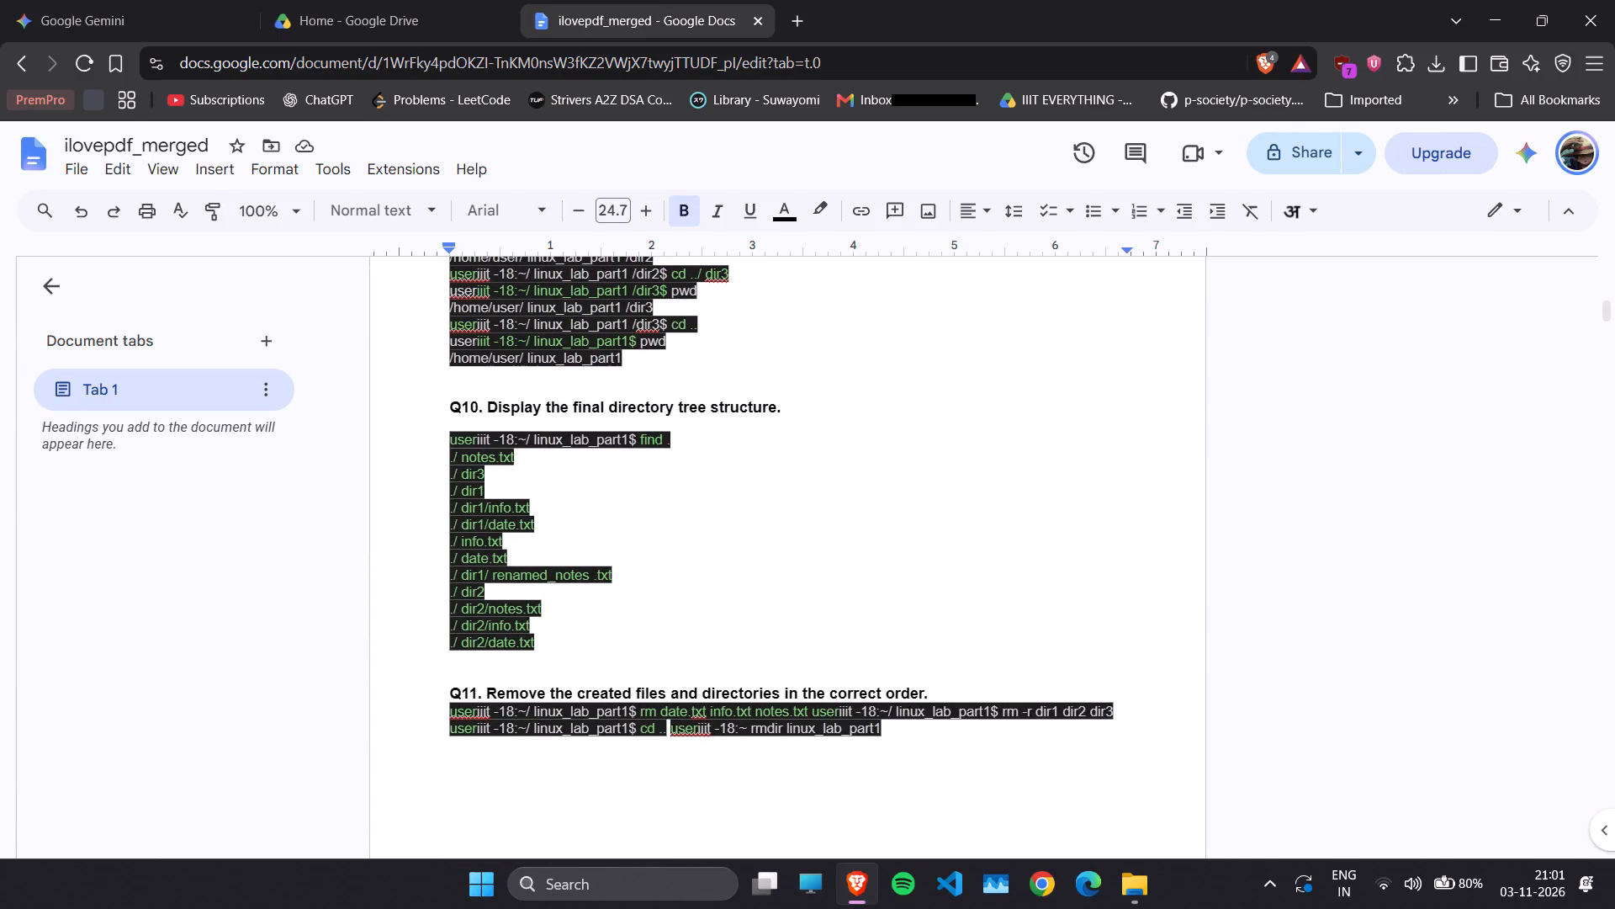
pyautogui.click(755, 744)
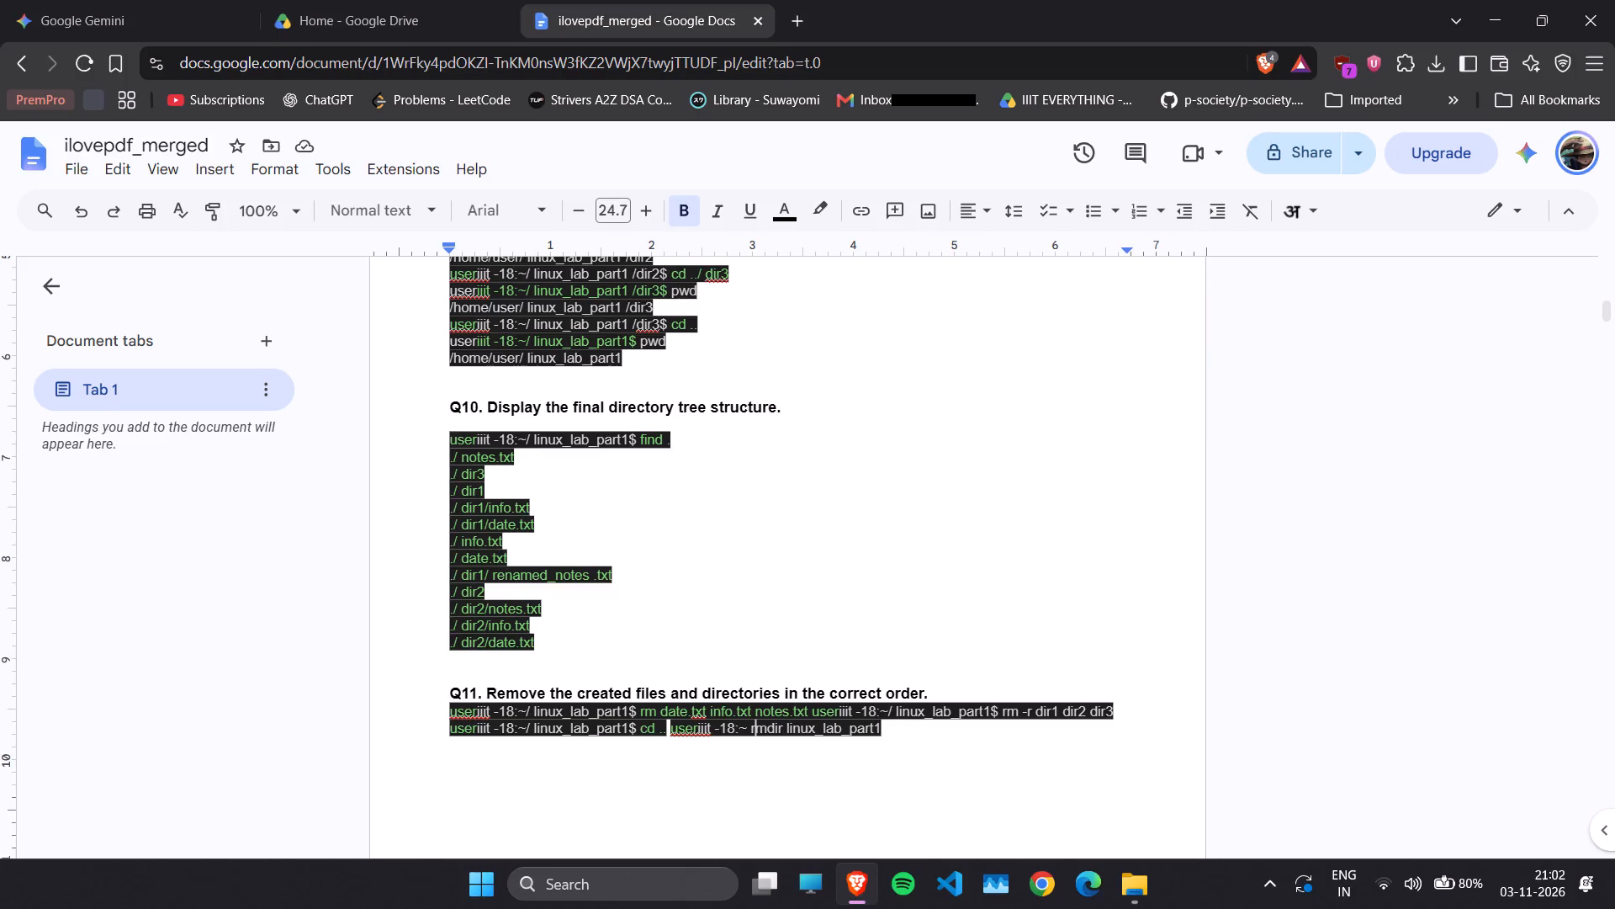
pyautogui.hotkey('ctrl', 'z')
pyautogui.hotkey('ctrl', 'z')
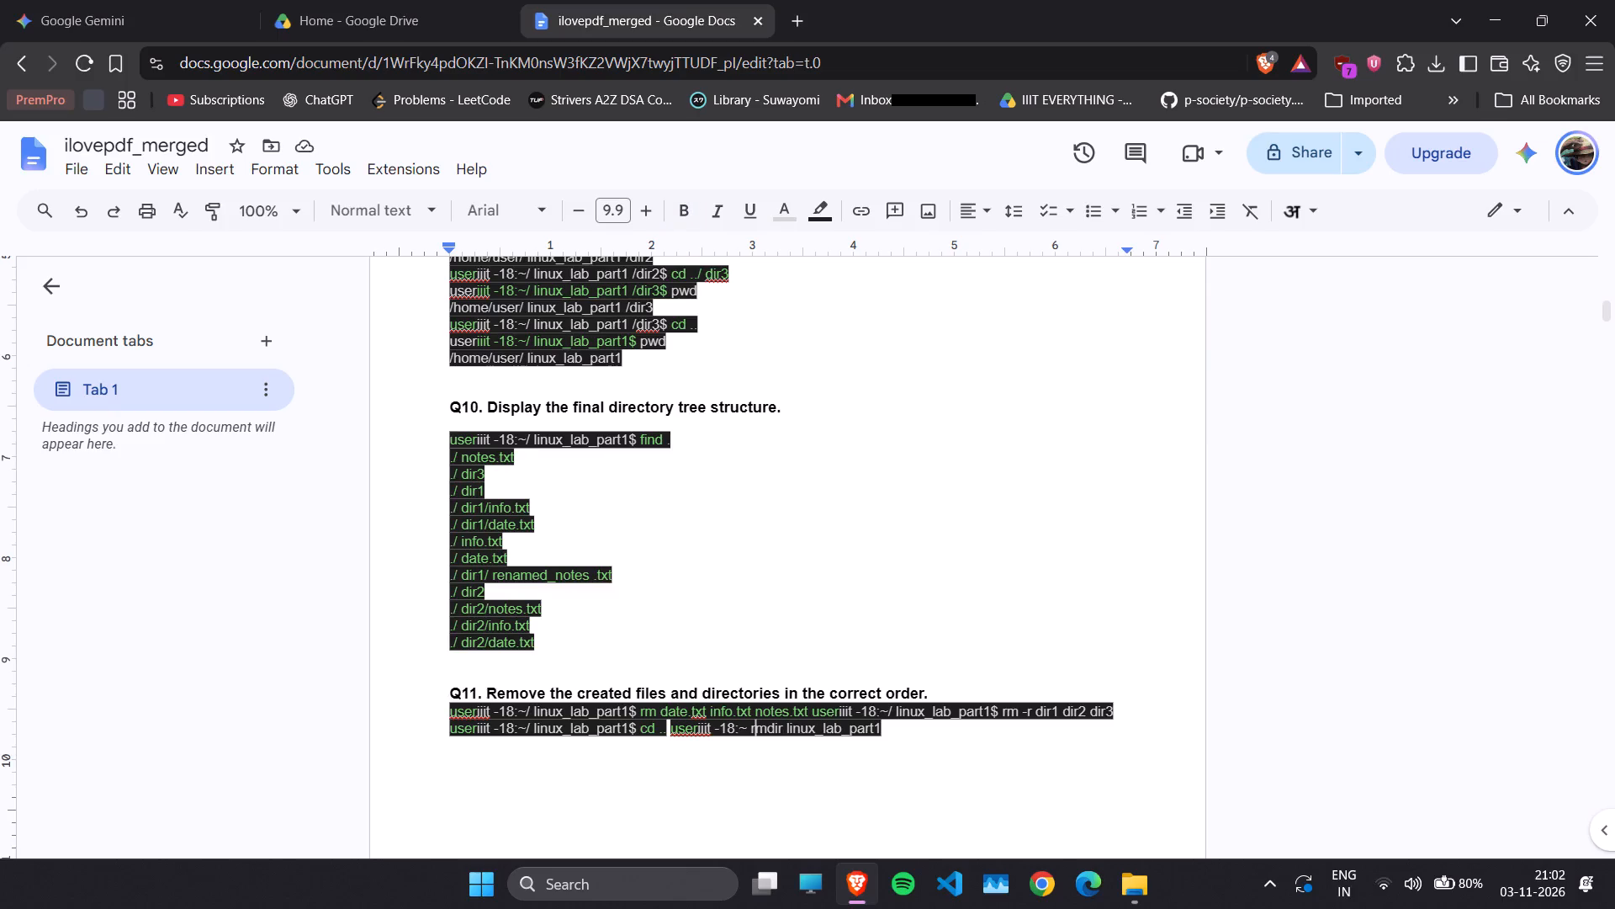
# Open the original ilovepdf_merged.pdf from the Downloads folder and check how the prompts of the Q11 removal commands are written.
pyautogui.click(746, 727)
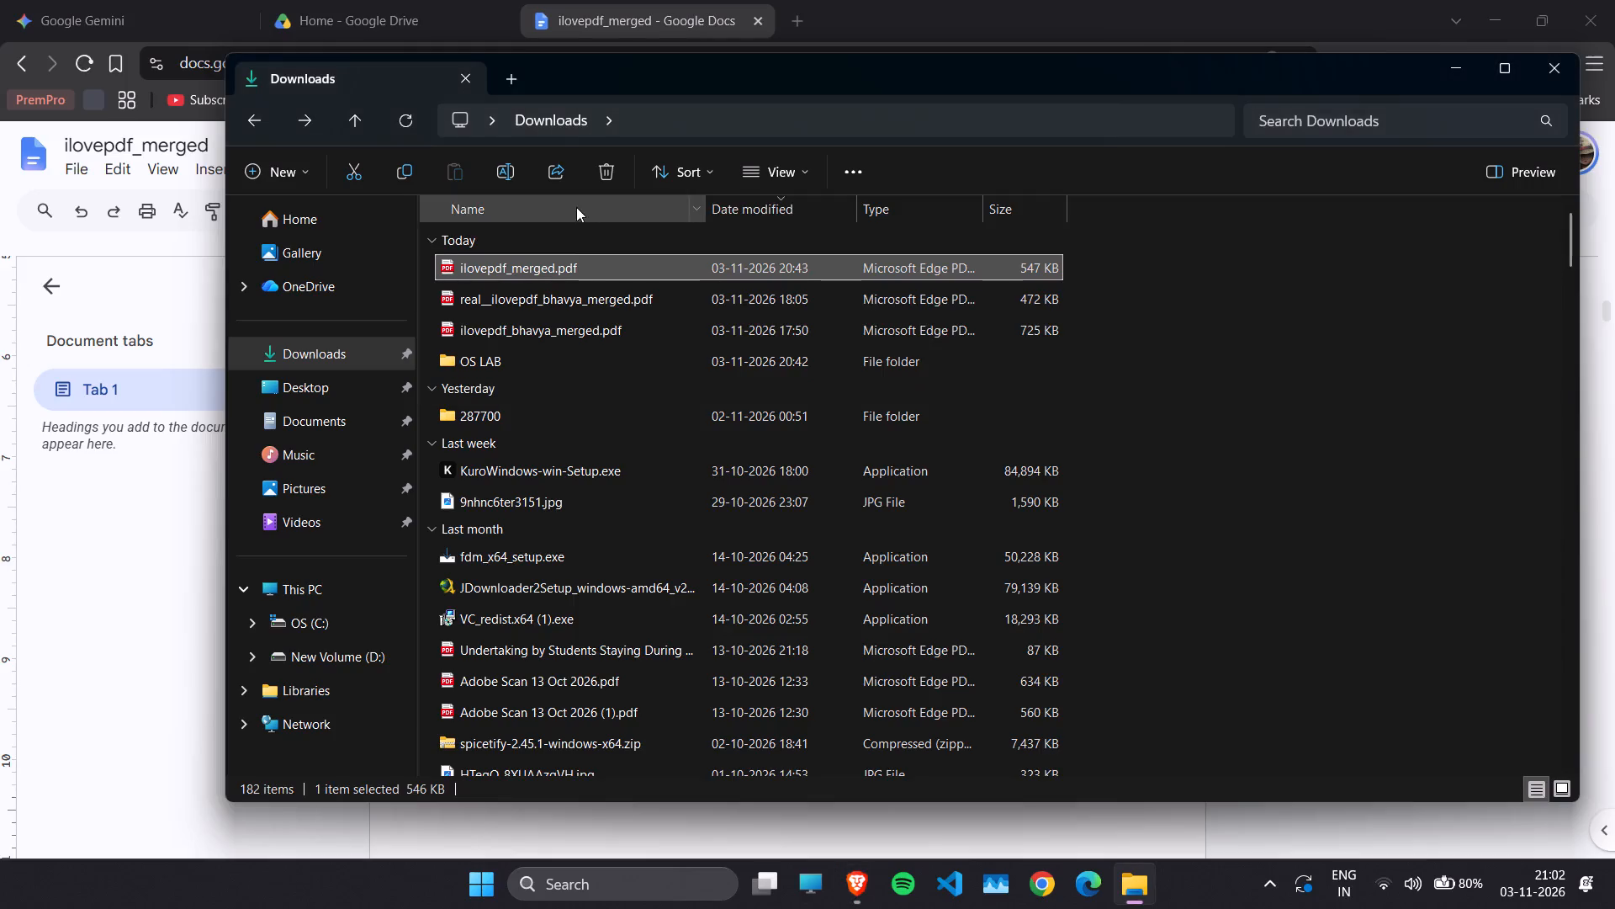
pyautogui.doubleClick(570, 265)
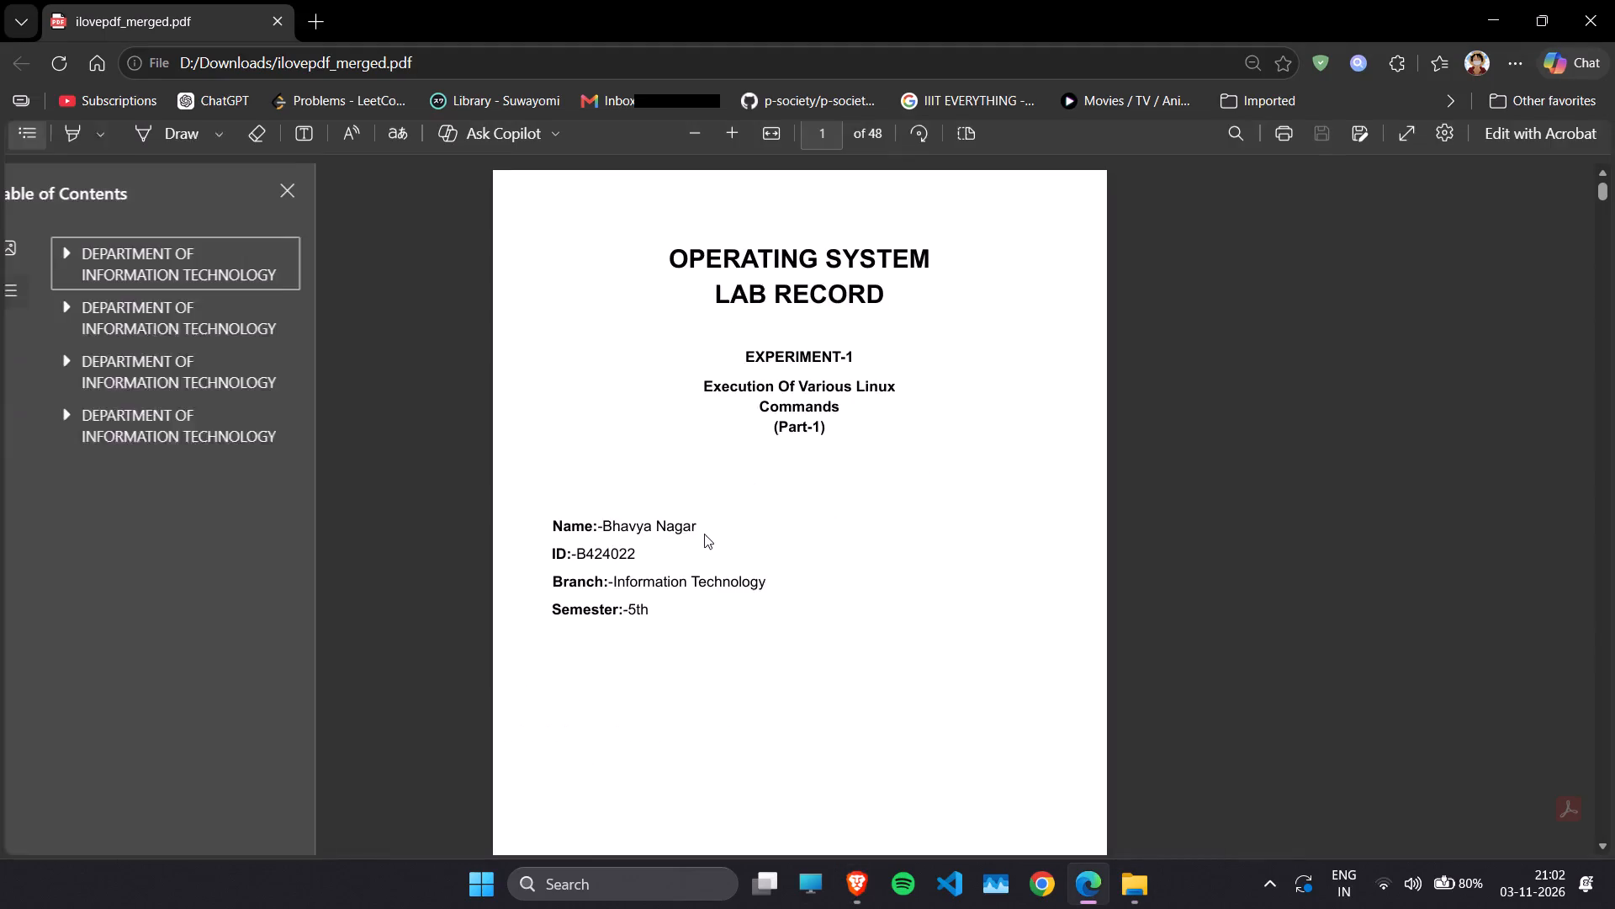
pyautogui.scroll(-11, 704, 534)
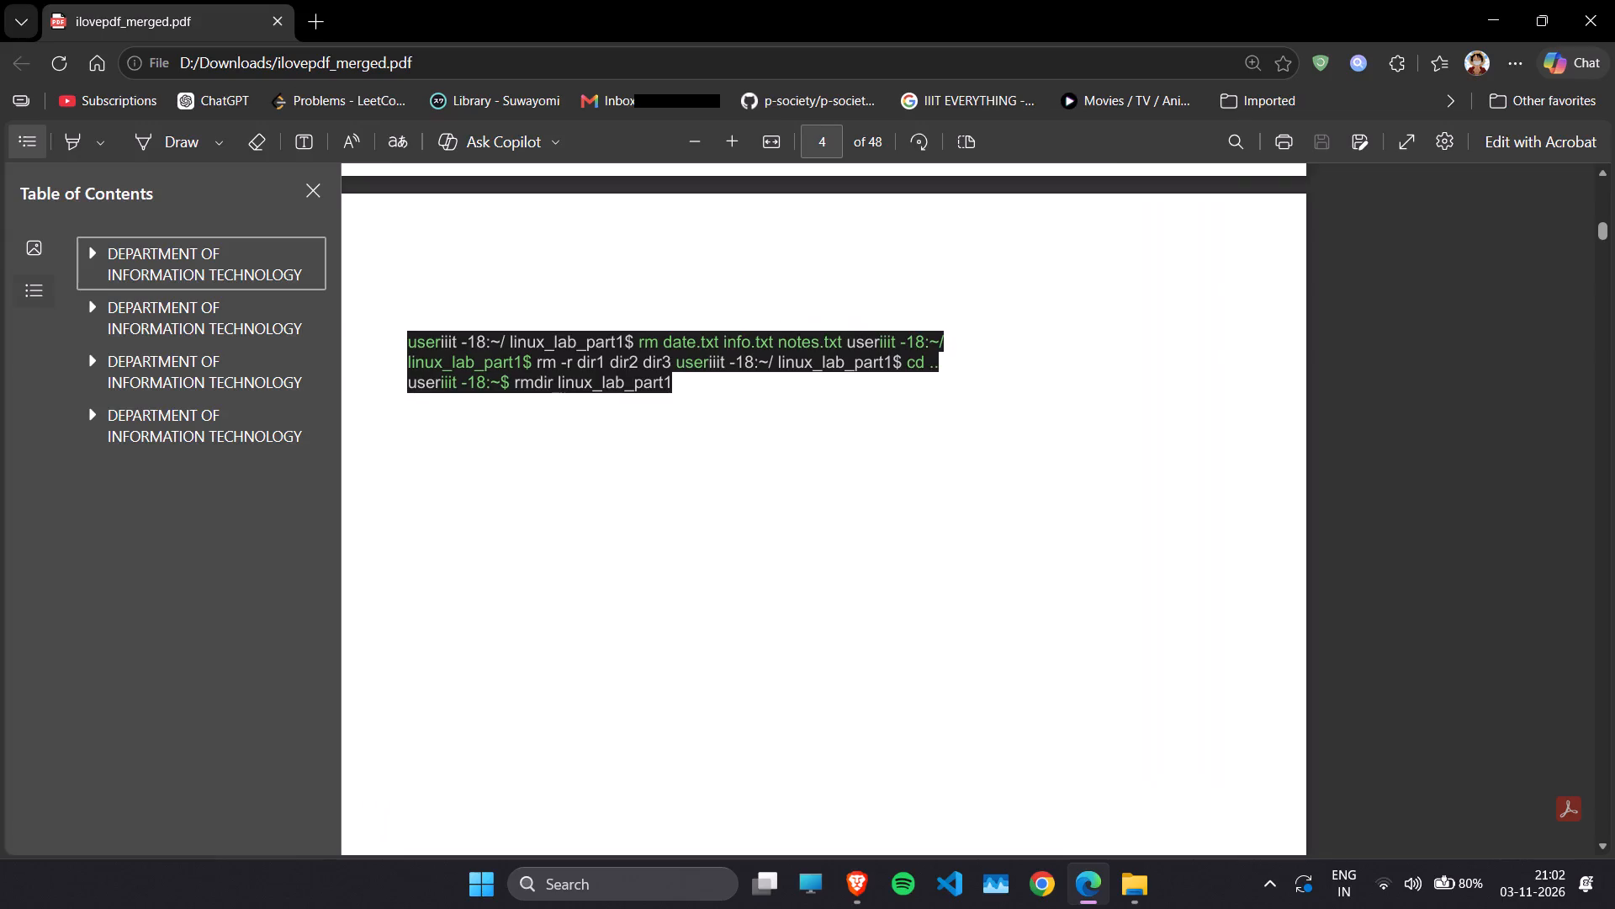
pyautogui.click(1613, 1)
pyautogui.click(120, 671)
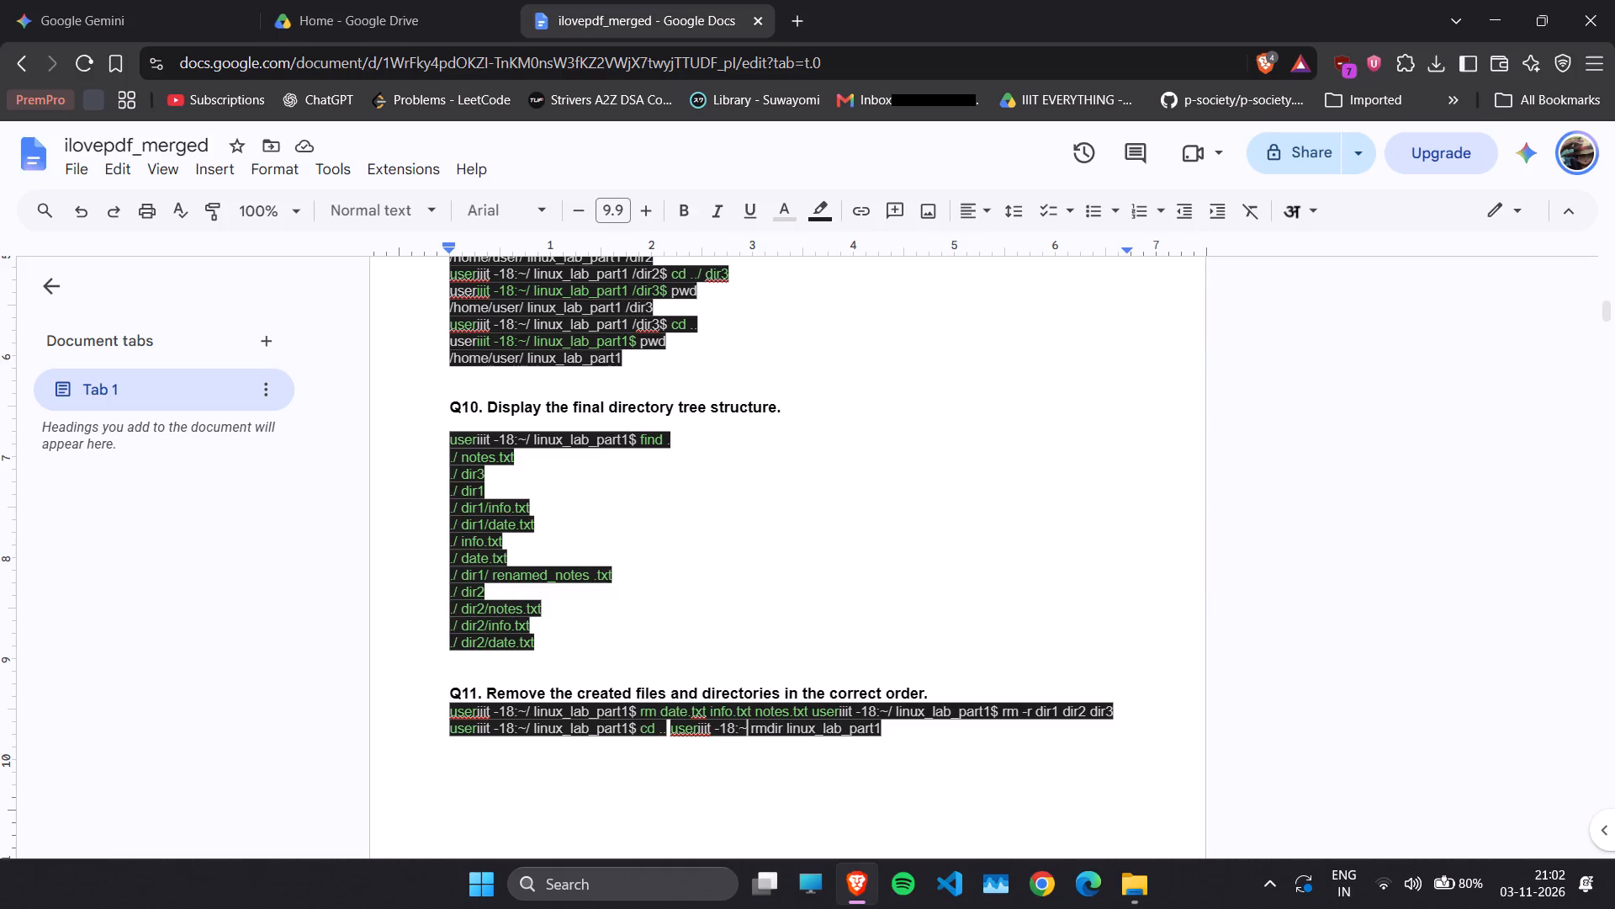
# Add "/$" to the prompt before "rmdir linux_lab_part1" under Q11 so it reads "useriiit -18:~/$".
pyautogui.press('/')
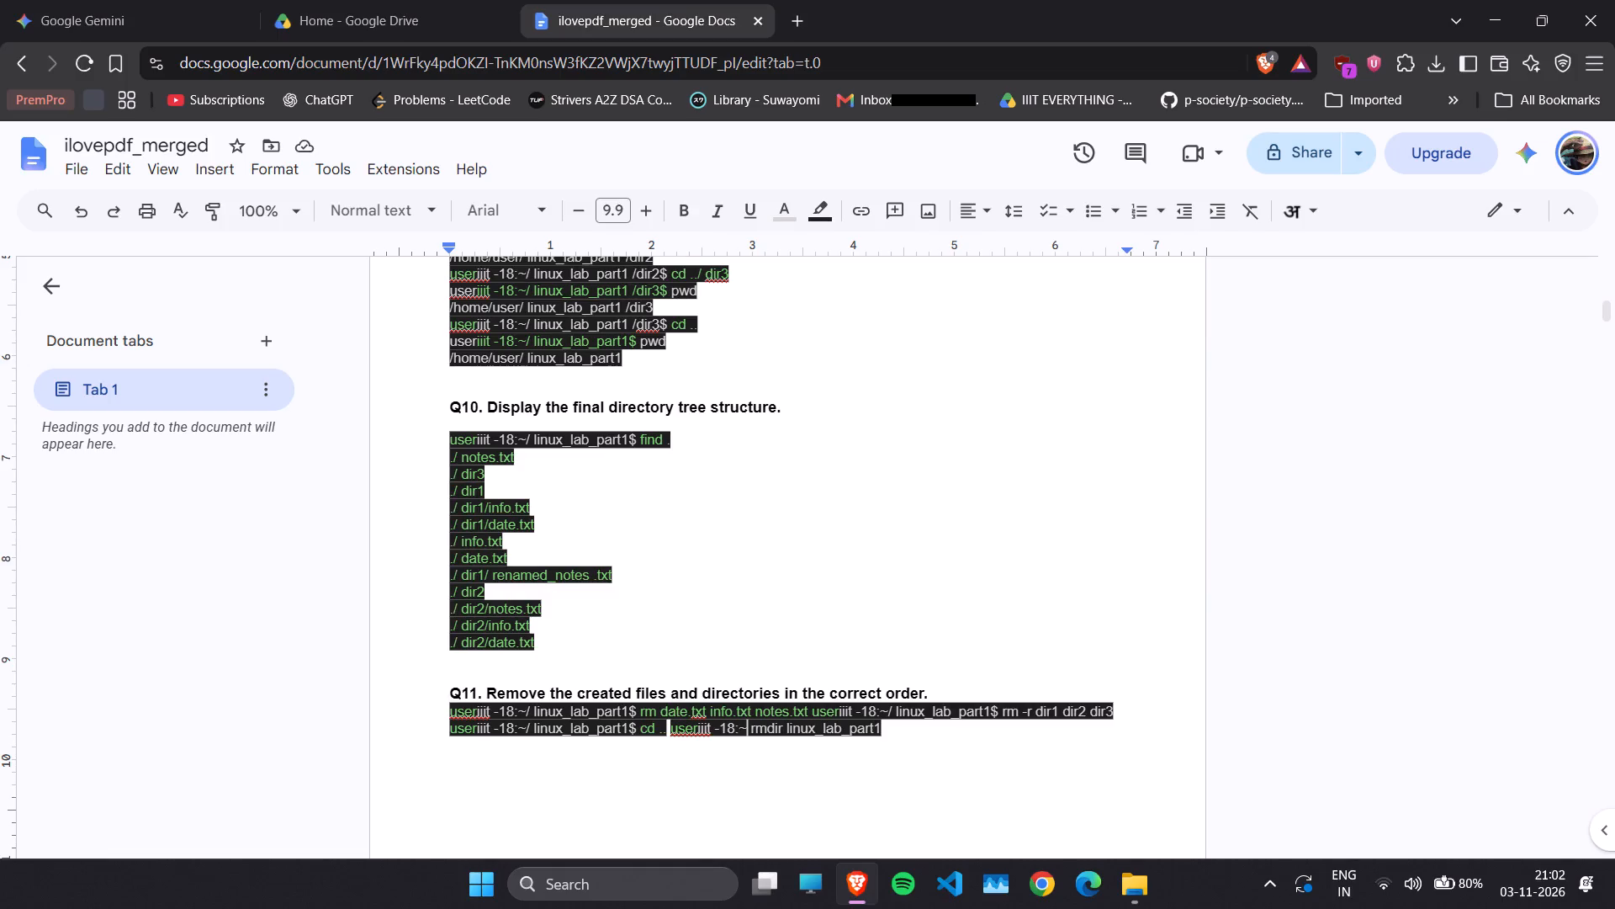
pyautogui.click(756, 726)
pyautogui.scroll(-1, 756, 726)
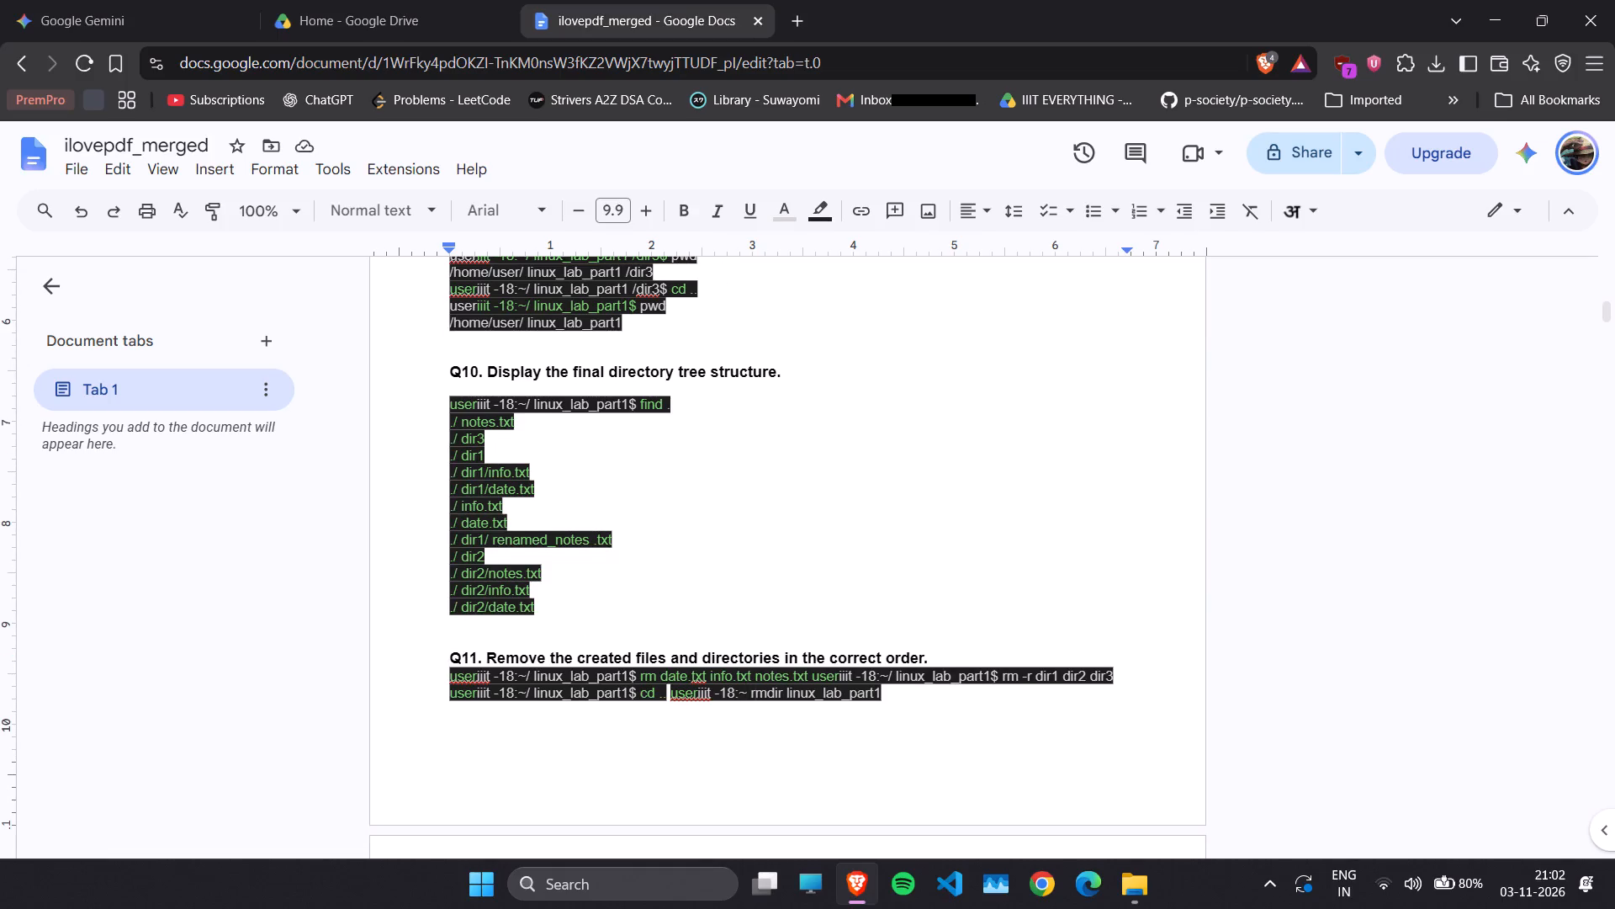
pyautogui.press('Left')
pyautogui.press('Left')
pyautogui.press('/')
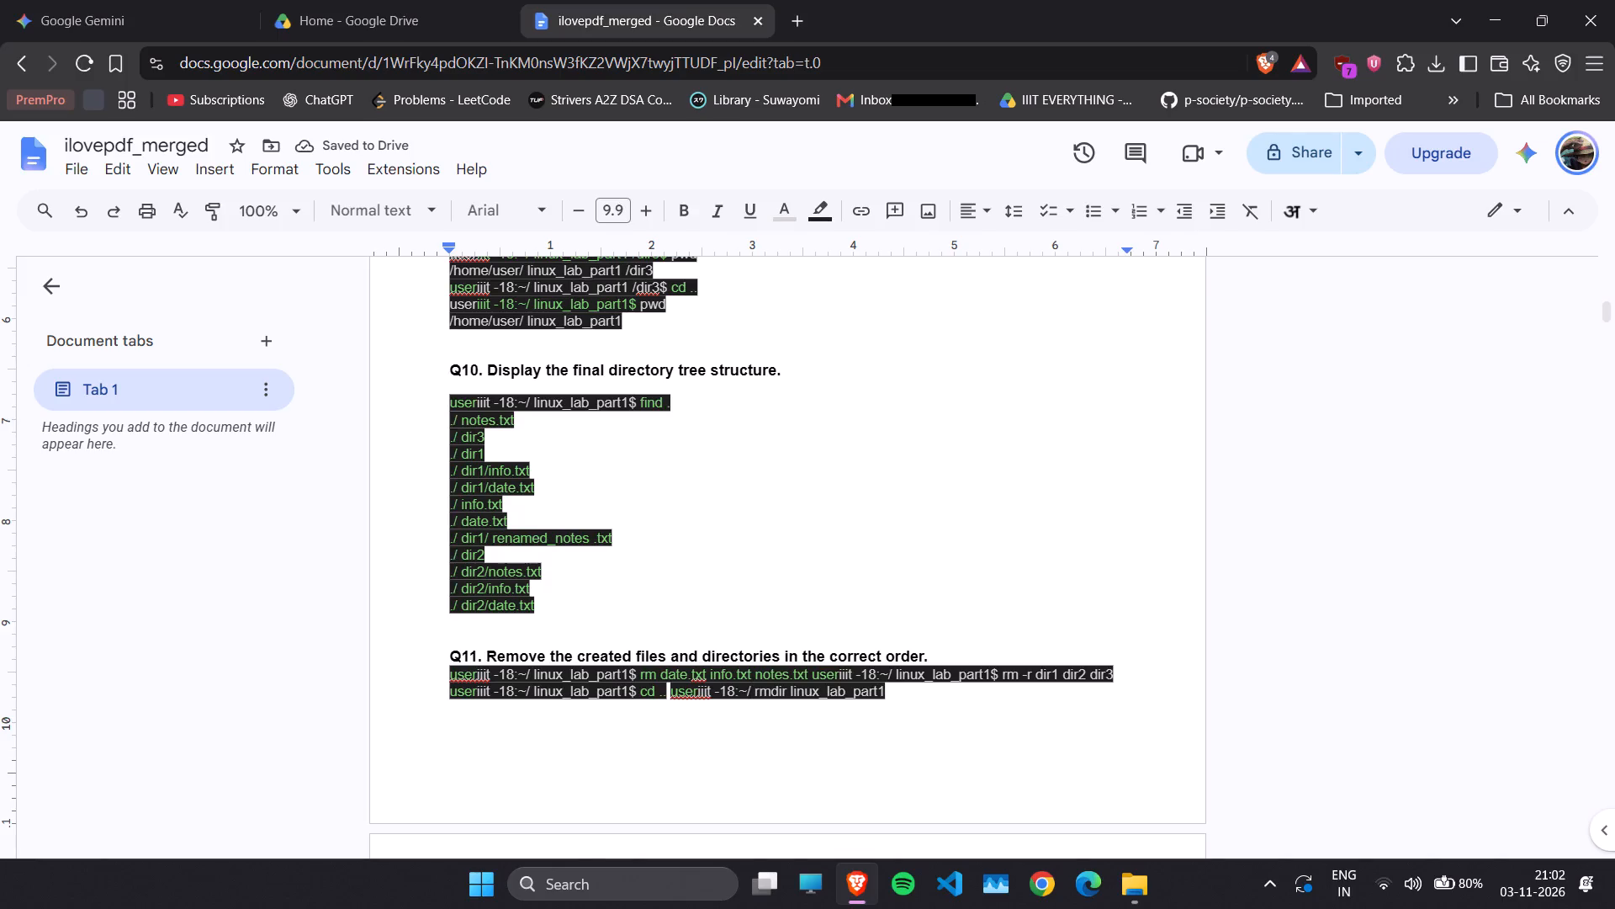
pyautogui.hotkey('shift', '$')
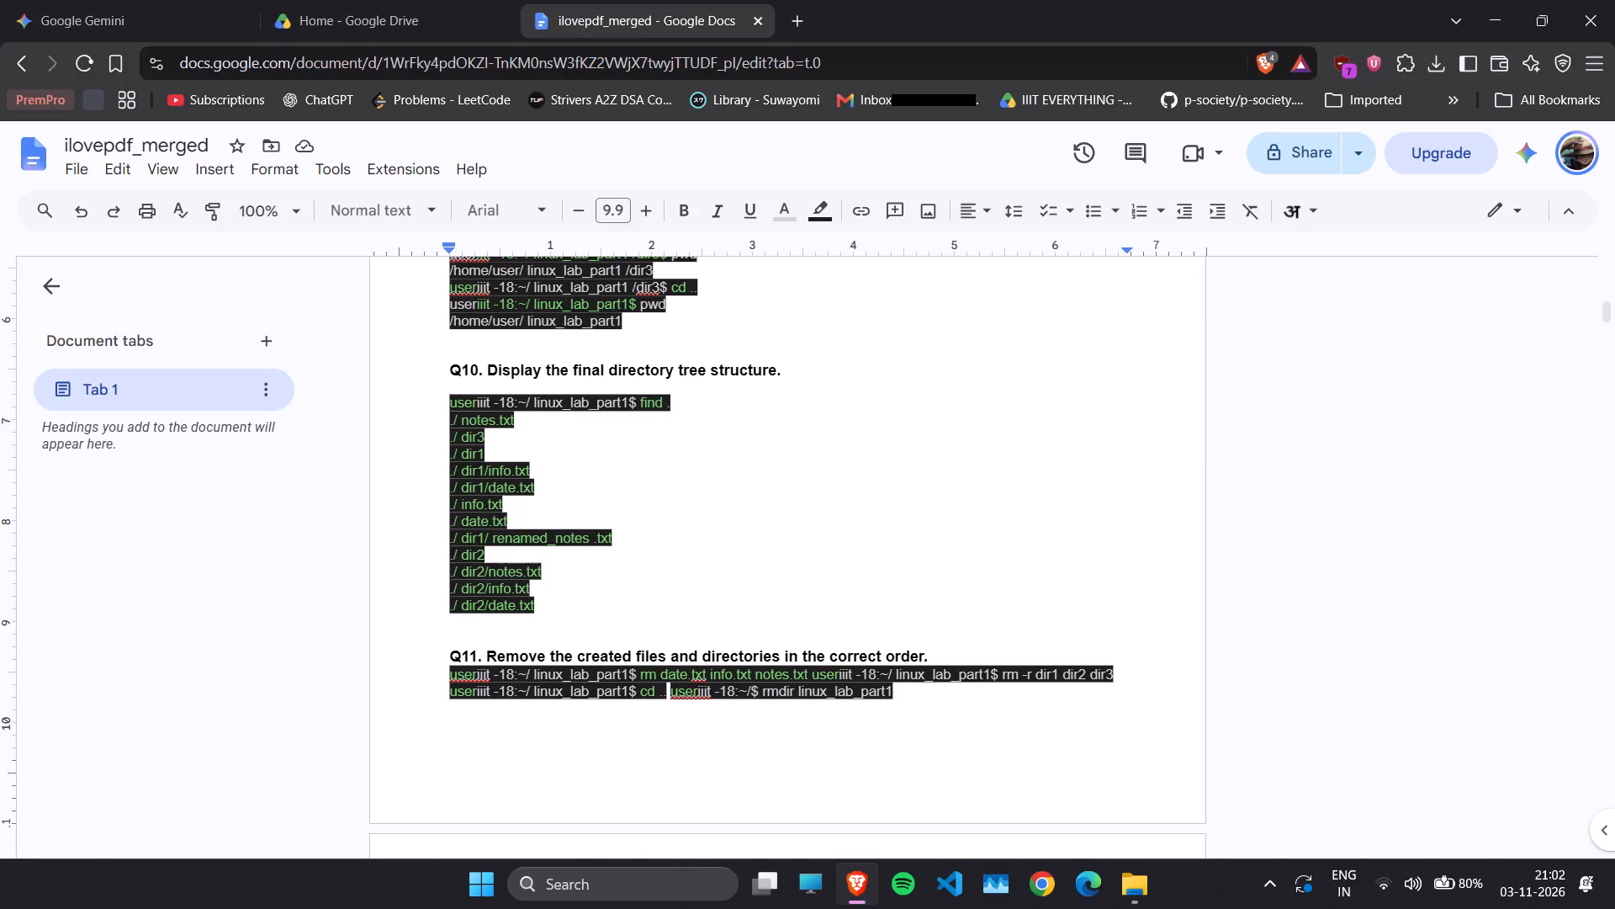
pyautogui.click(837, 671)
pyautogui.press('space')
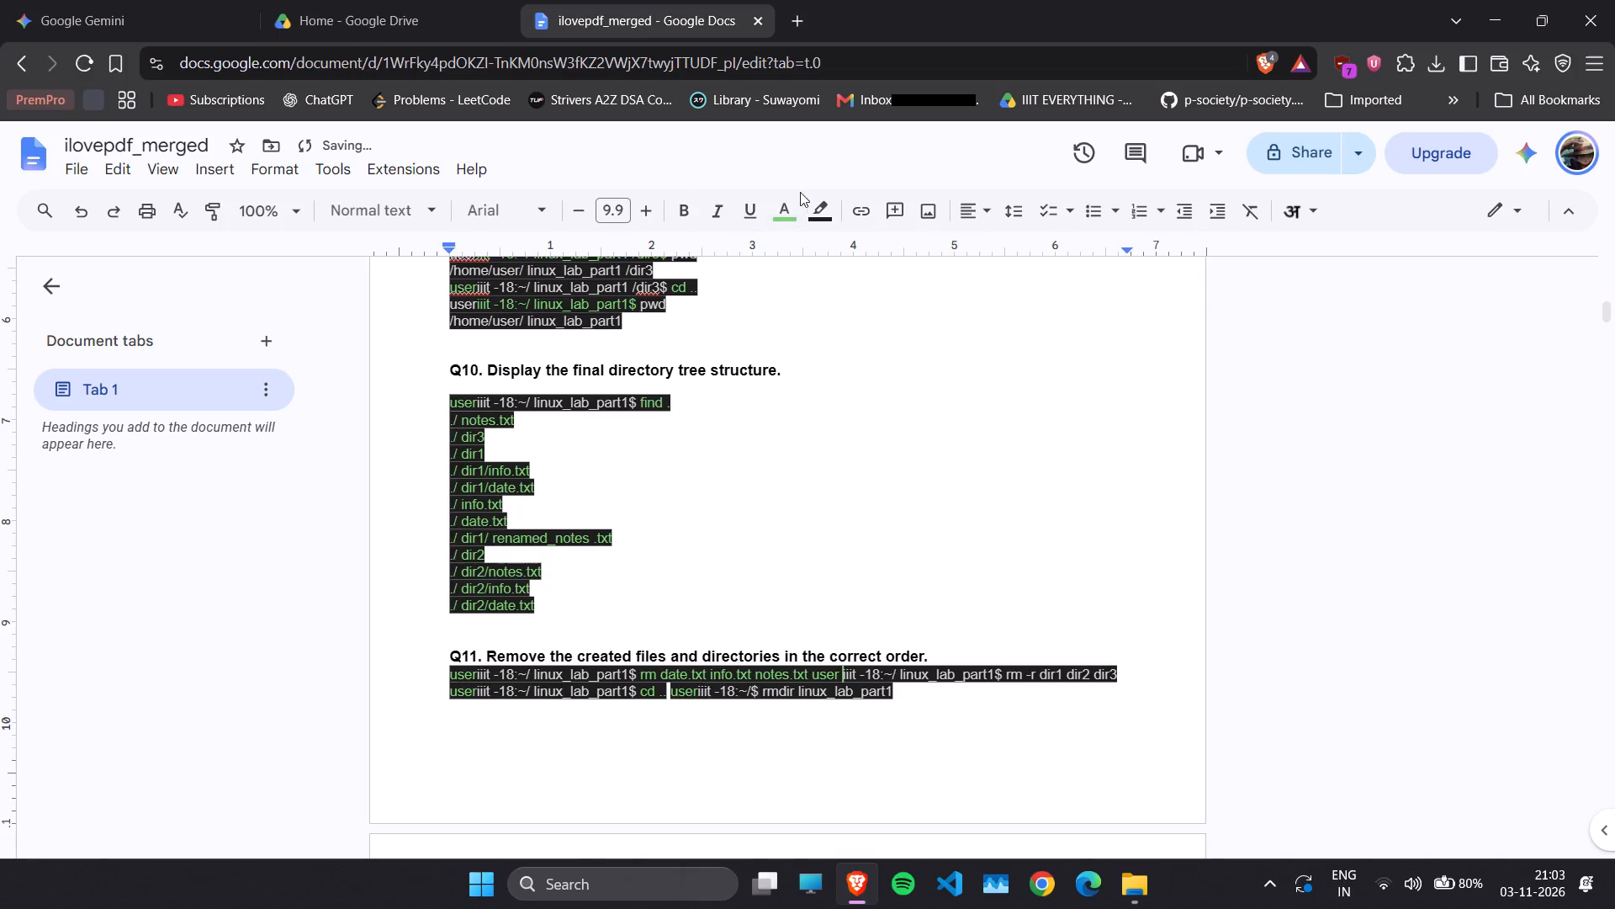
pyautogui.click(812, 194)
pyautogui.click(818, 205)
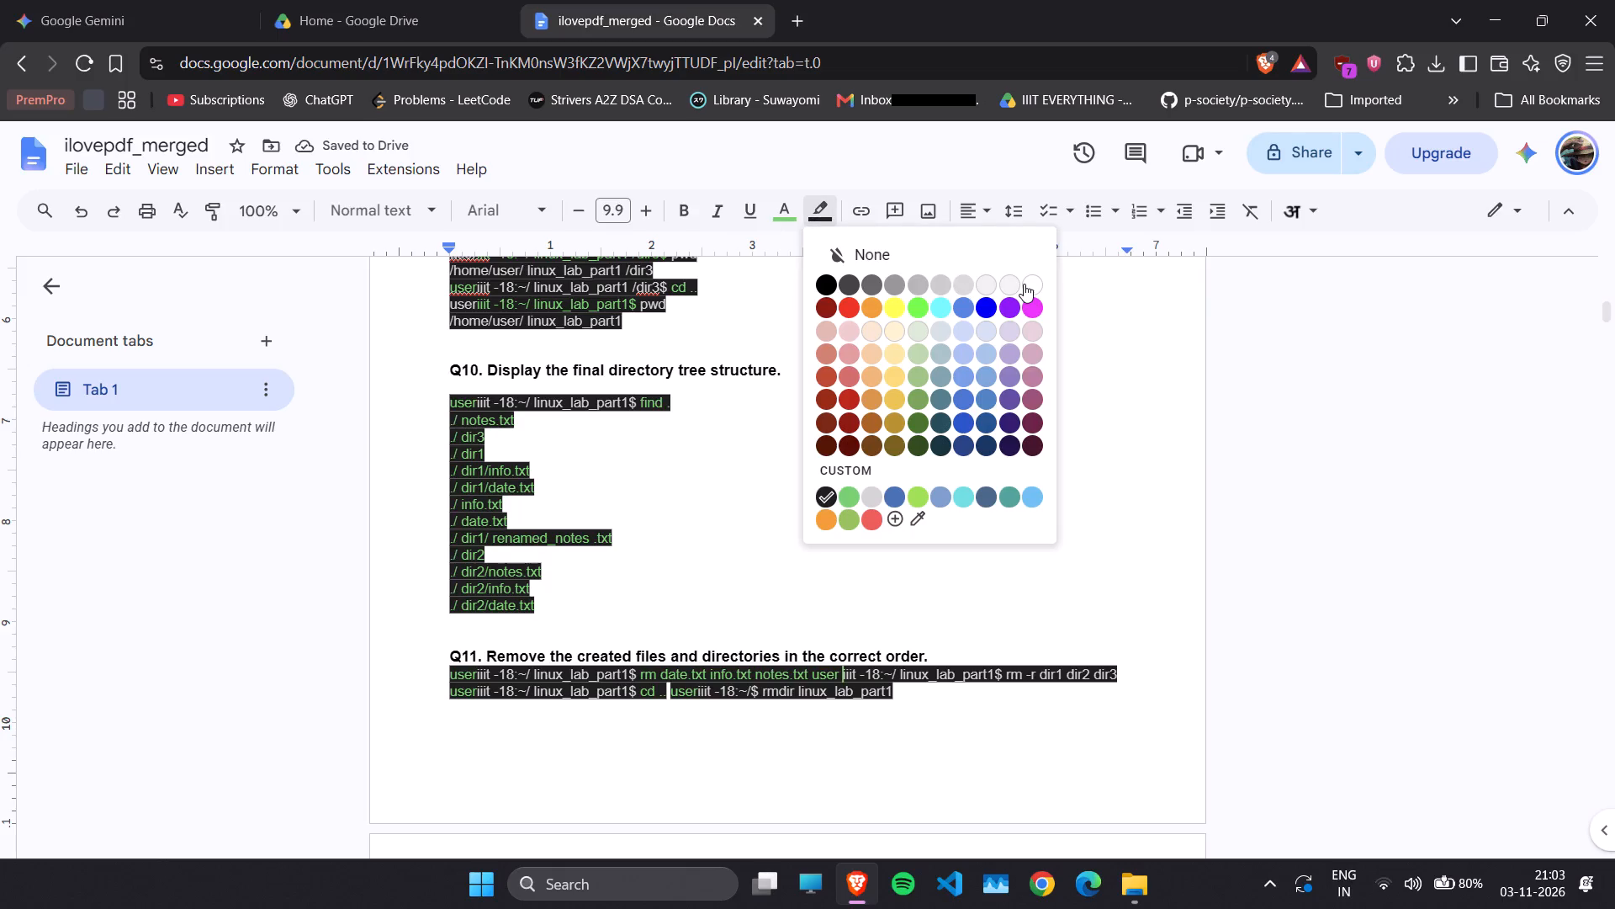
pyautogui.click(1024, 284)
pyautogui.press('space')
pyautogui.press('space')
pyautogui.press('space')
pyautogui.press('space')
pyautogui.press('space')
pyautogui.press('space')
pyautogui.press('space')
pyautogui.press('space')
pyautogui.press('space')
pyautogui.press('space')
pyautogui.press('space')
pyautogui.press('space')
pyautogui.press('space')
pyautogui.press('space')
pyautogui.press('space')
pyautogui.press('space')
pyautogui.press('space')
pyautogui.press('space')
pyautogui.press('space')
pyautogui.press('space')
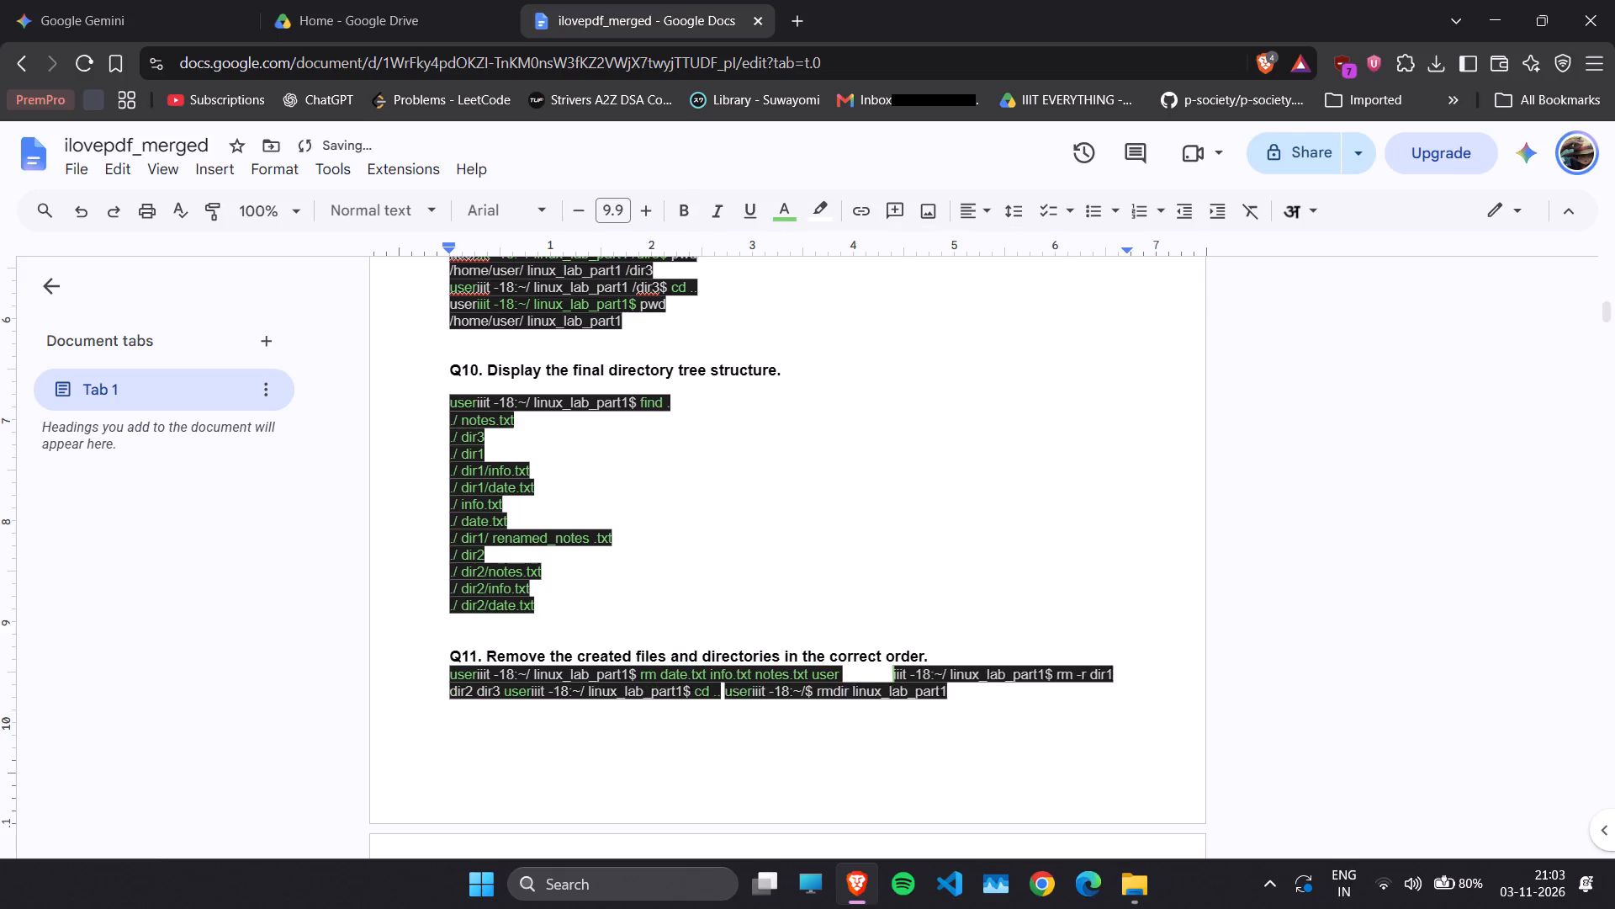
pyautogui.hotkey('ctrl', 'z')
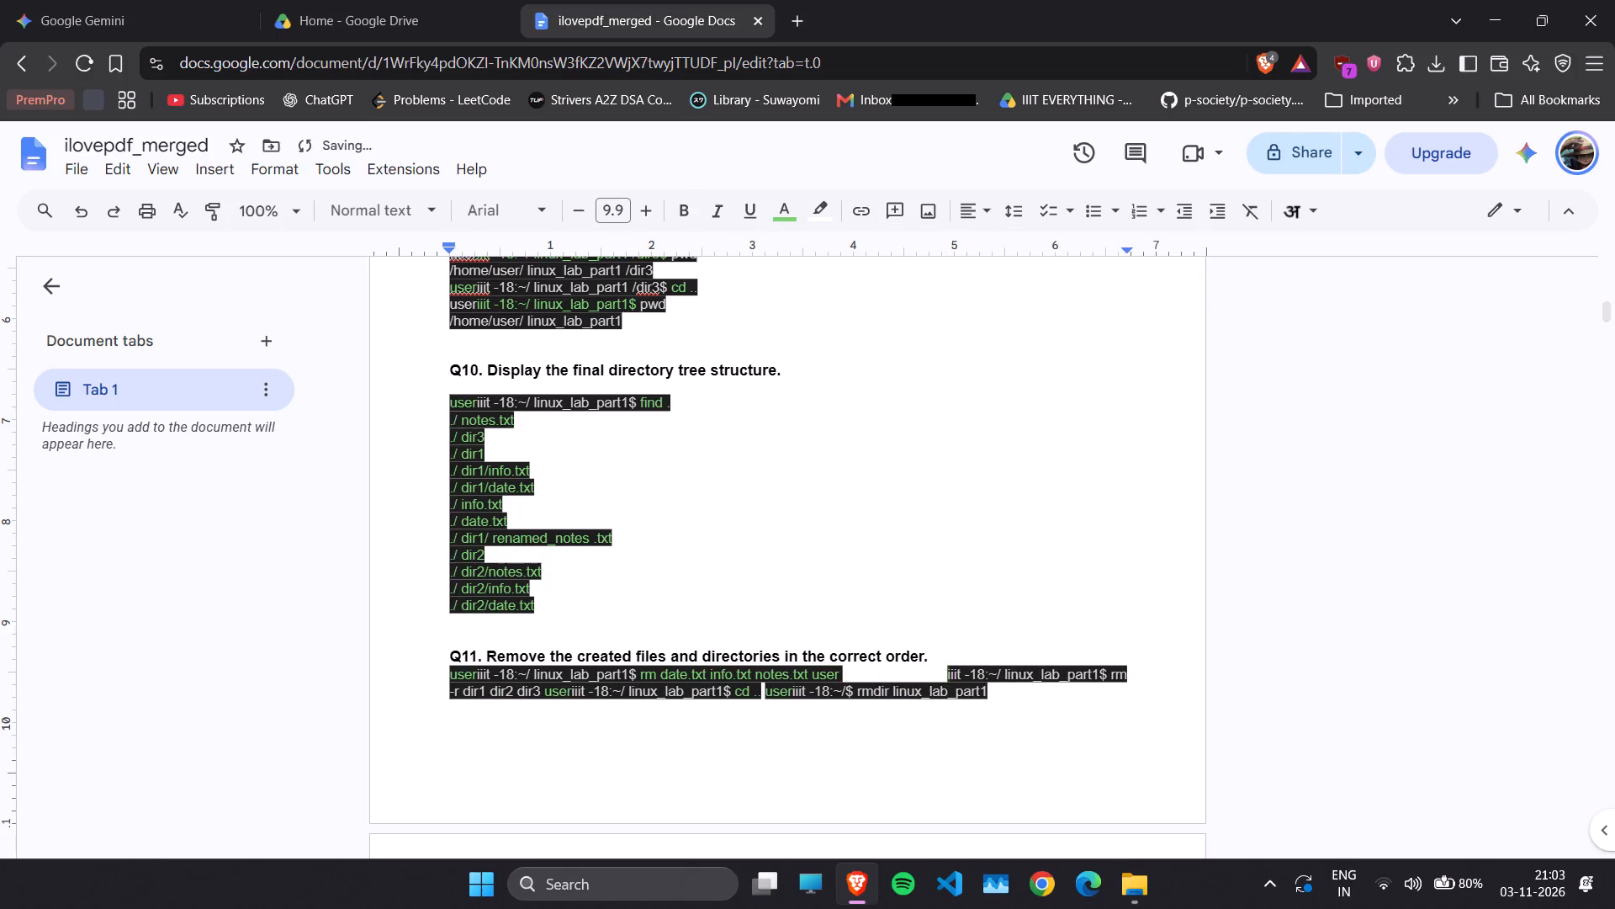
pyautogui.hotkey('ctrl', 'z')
# Insert white-highlighted spaces after "notes.txt" under Q11 until the prompt with "rm -r dir1 dir2 dir3" starts on its own line.
pyautogui.press('Left')
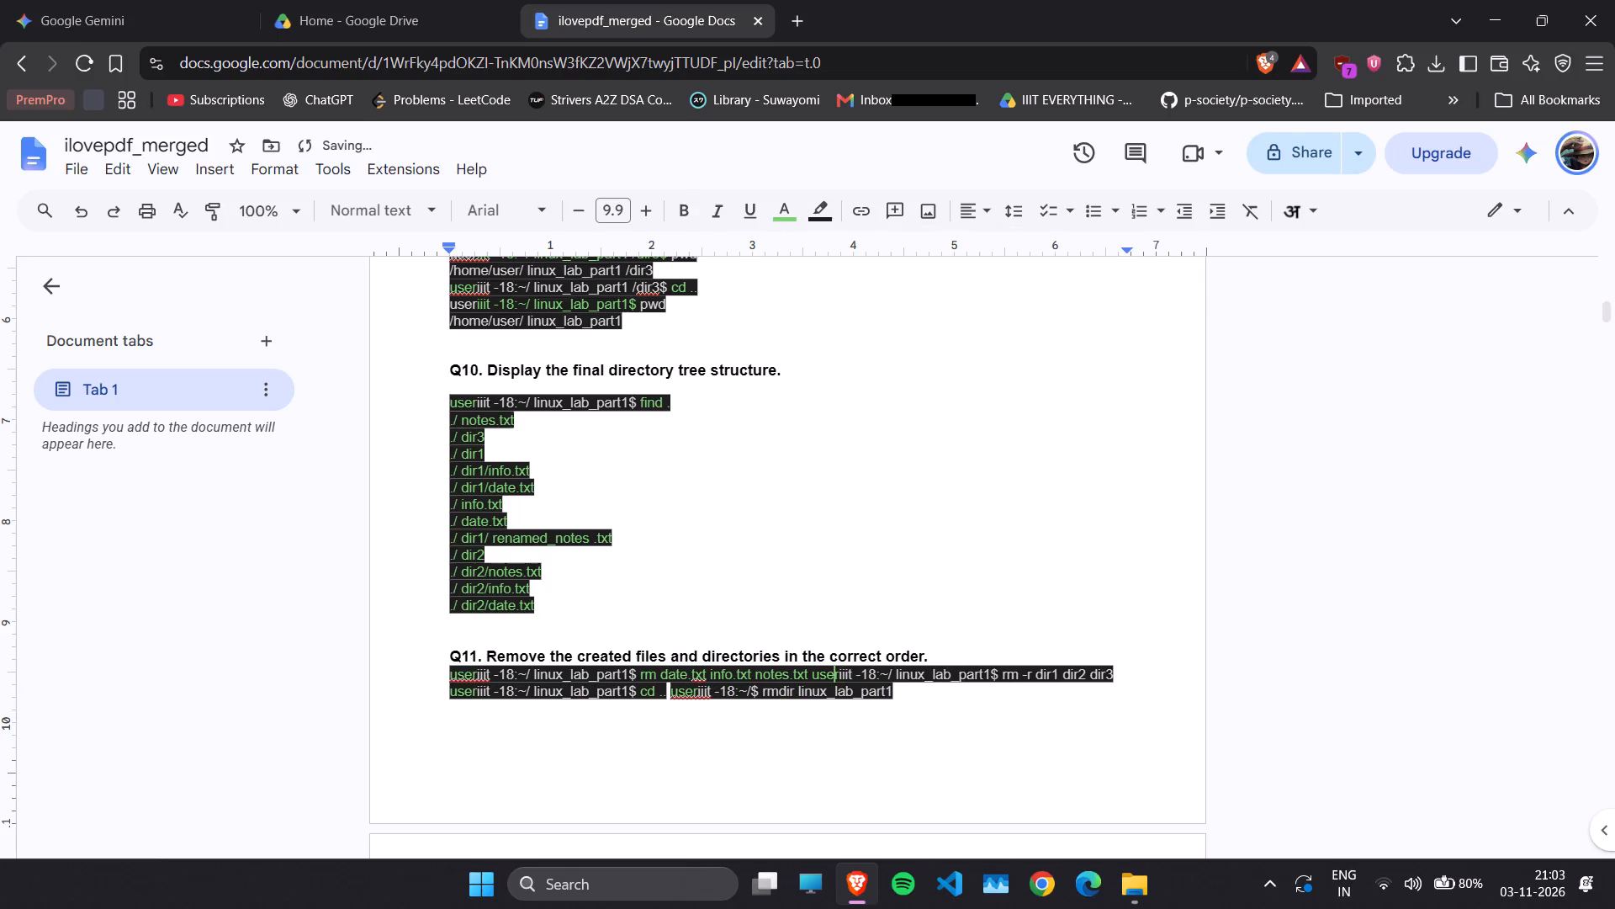
pyautogui.press('Left')
pyautogui.press('Left')
pyautogui.press('Left')
pyautogui.press('Left')
pyautogui.press('Right')
pyautogui.click(823, 213)
pyautogui.click(1040, 285)
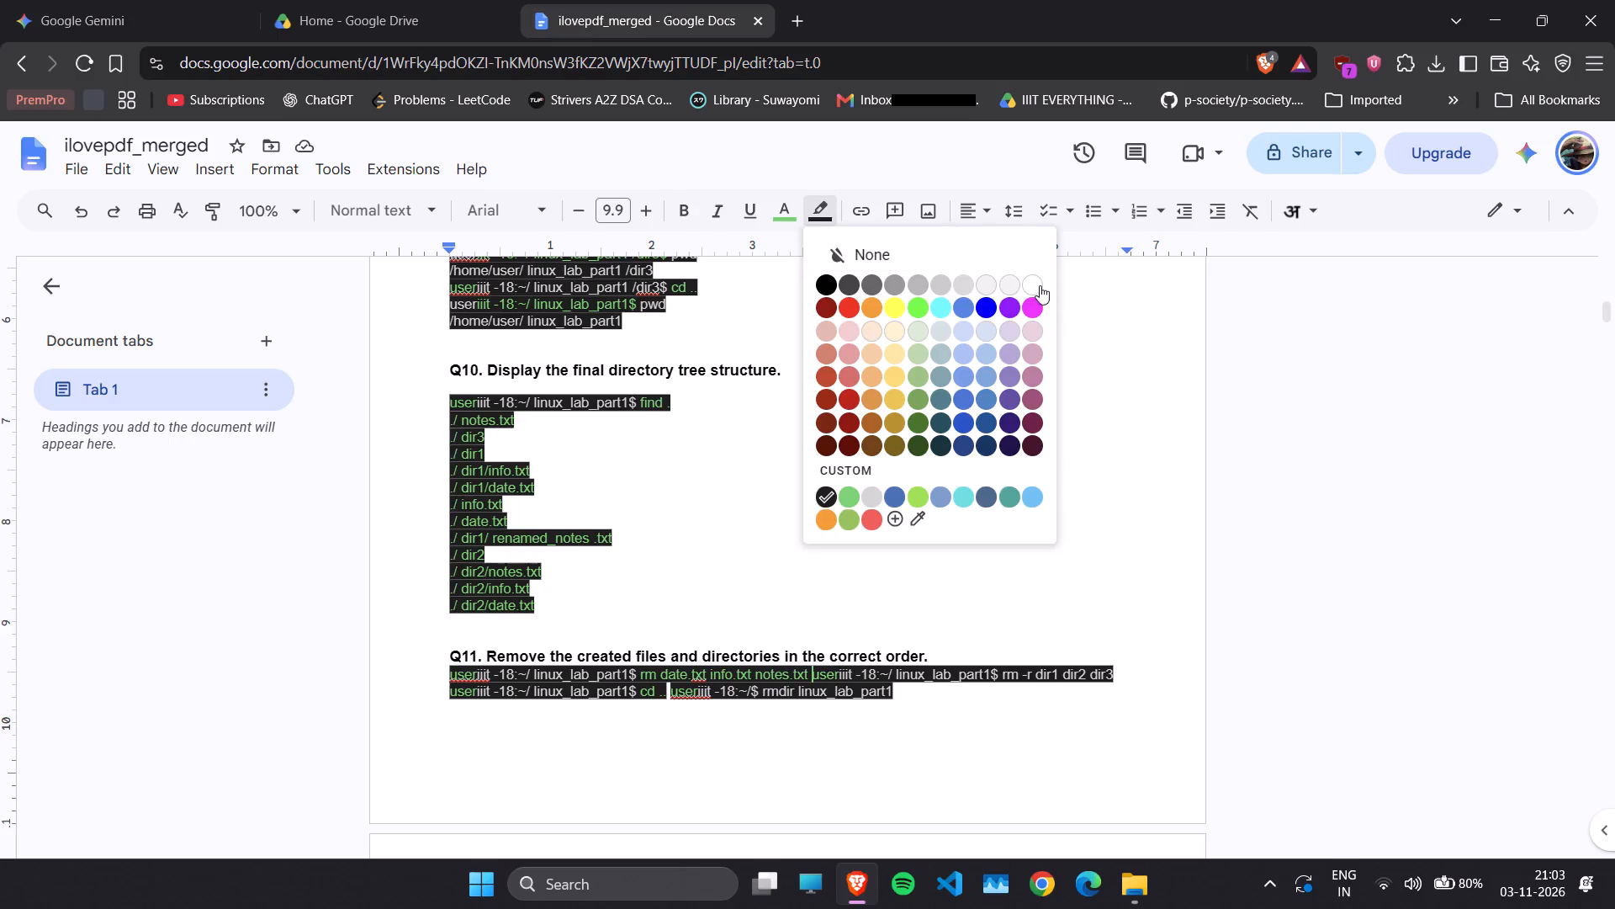
pyautogui.press('space')
pyautogui.press('space')
pyautogui.press('space')
pyautogui.press('space')
pyautogui.press('space')
pyautogui.press('space')
pyautogui.press('space')
pyautogui.press('space')
pyautogui.press('space')
pyautogui.press('space')
pyautogui.press('space')
pyautogui.press('space')
pyautogui.press('space')
pyautogui.press('space')
pyautogui.press('space')
pyautogui.press('space')
pyautogui.press('space')
pyautogui.press('space')
pyautogui.press('space')
pyautogui.press('space')
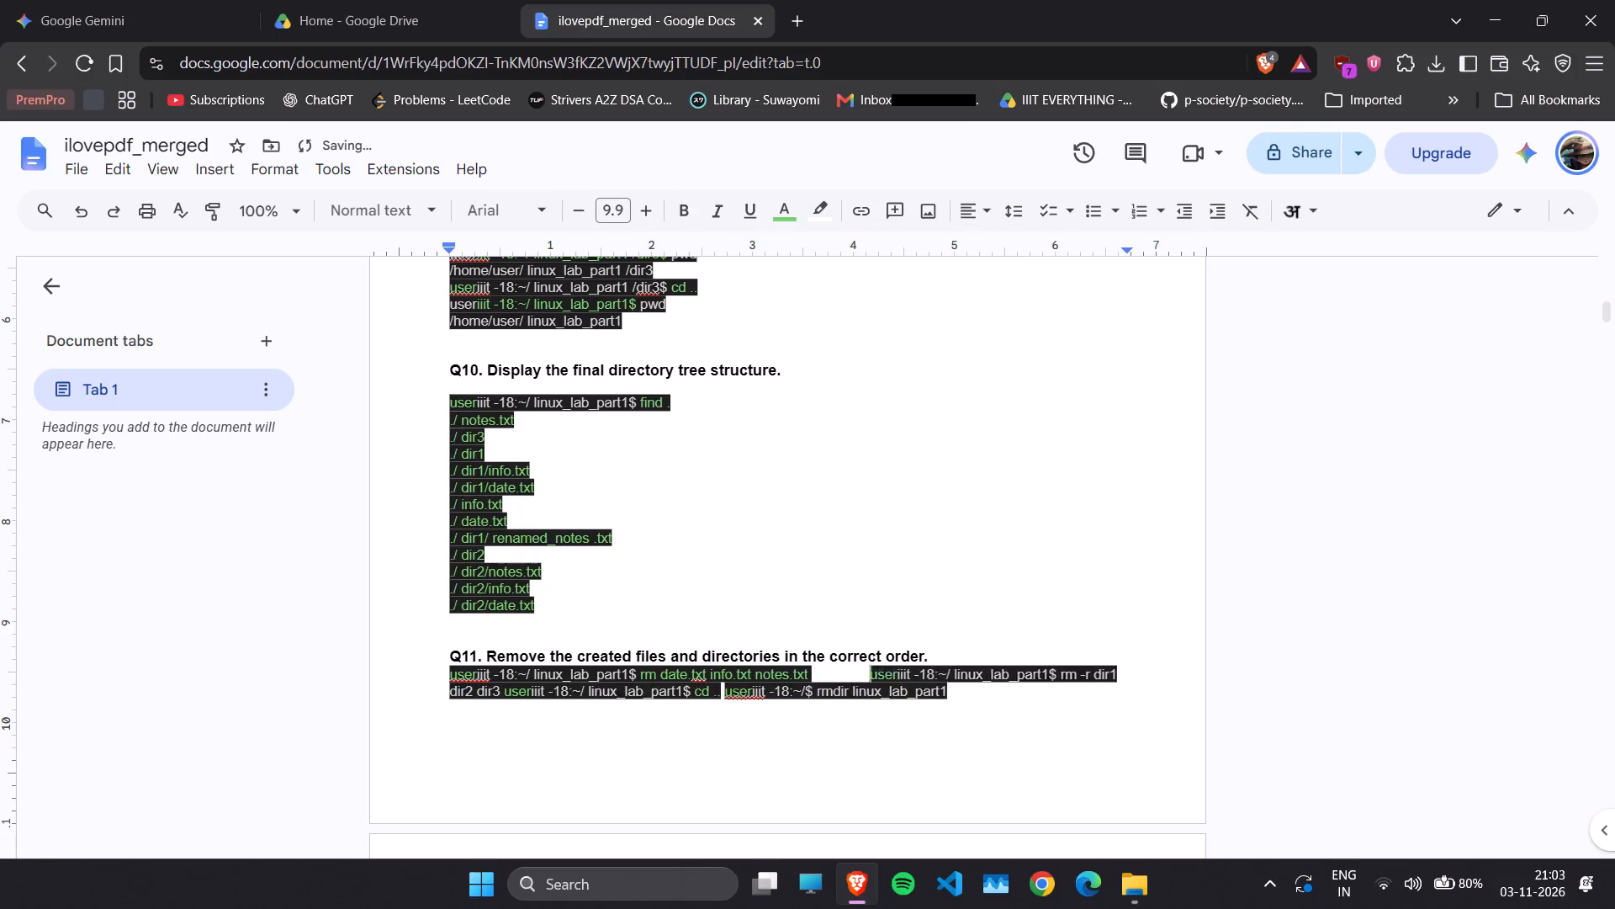
pyautogui.press('space')
pyautogui.press('space')
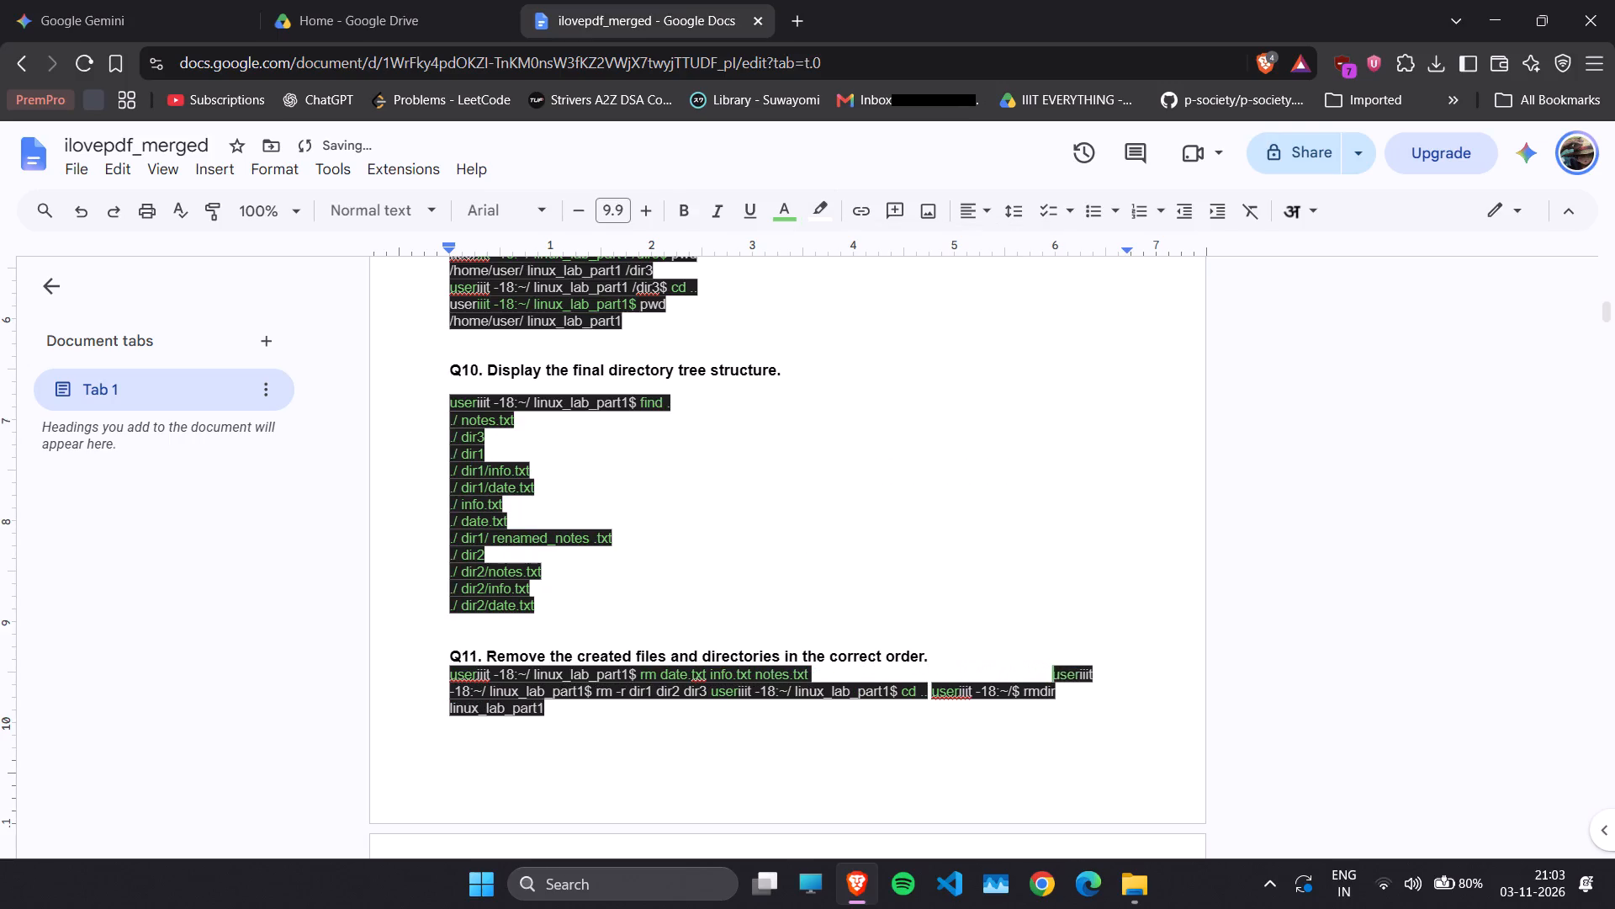
pyautogui.press('space')
pyautogui.press('space')
pyautogui.press('space')
pyautogui.press('space')
pyautogui.press('space')
pyautogui.press('space')
pyautogui.press('space')
pyautogui.press('space')
pyautogui.press('space')
pyautogui.press('space')
pyautogui.press('space')
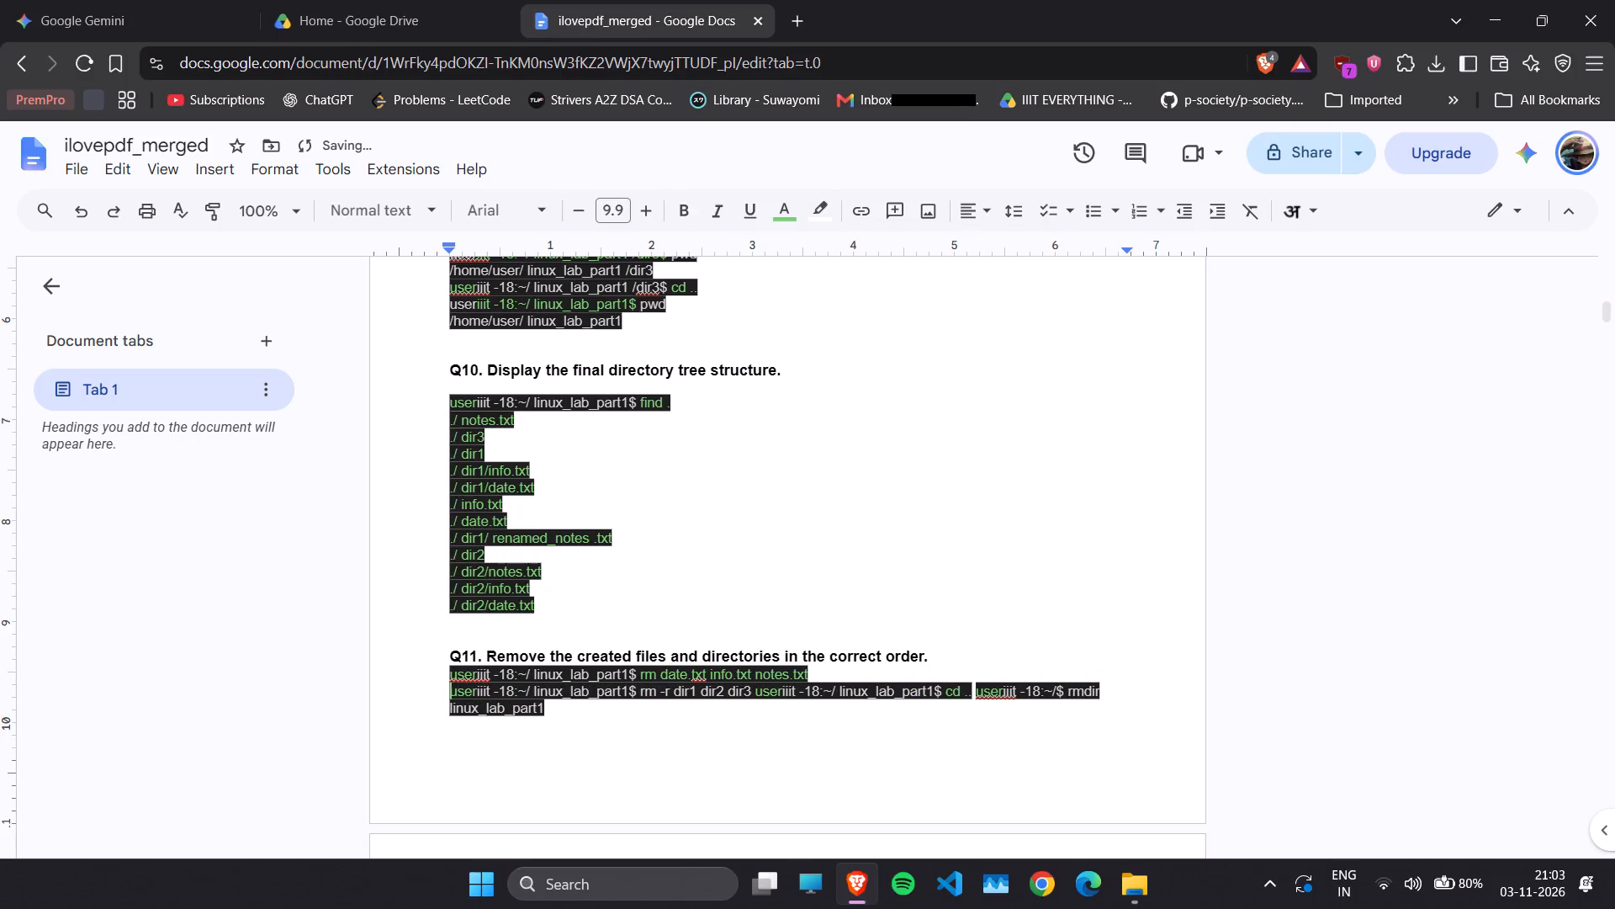
pyautogui.press('space')
pyautogui.press('space')
# Insert spaces after "cd .." under Q11 until the "useriiit -18:~/$ rmdir linux_lab_part1" command starts on its own line.
pyautogui.click(973, 688)
pyautogui.press('Right')
pyautogui.press('space')
pyautogui.press('space')
pyautogui.press('space')
pyautogui.press('space')
pyautogui.press('space')
pyautogui.press('space')
pyautogui.press('space')
pyautogui.press('space')
pyautogui.press('space')
pyautogui.press('space')
pyautogui.press('space')
pyautogui.press('space')
pyautogui.press('space')
pyautogui.press('space')
pyautogui.press('space')
pyautogui.press('space')
pyautogui.press('space')
pyautogui.press('space')
pyautogui.press('space')
pyautogui.press('space')
pyautogui.press('space')
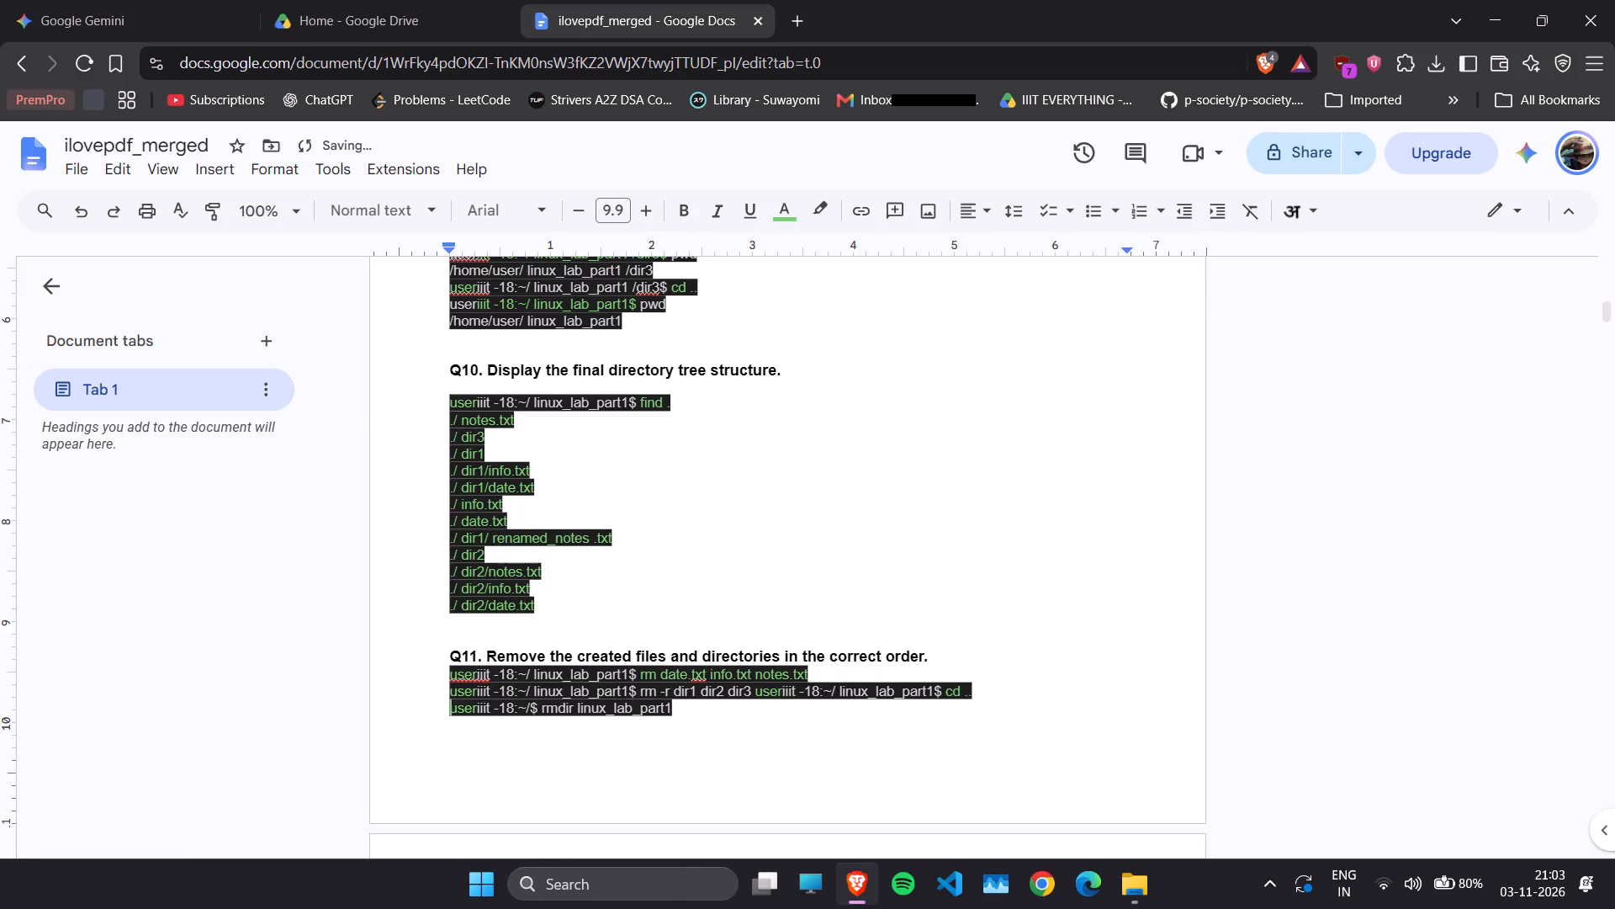
pyautogui.press('space')
pyautogui.press('space')
pyautogui.press('space')
# Insert white-highlighted spaces after "rm -r dir1 dir2 dir3" under Q11 until the prompt with "cd .." starts on its own line.
pyautogui.click(753, 694)
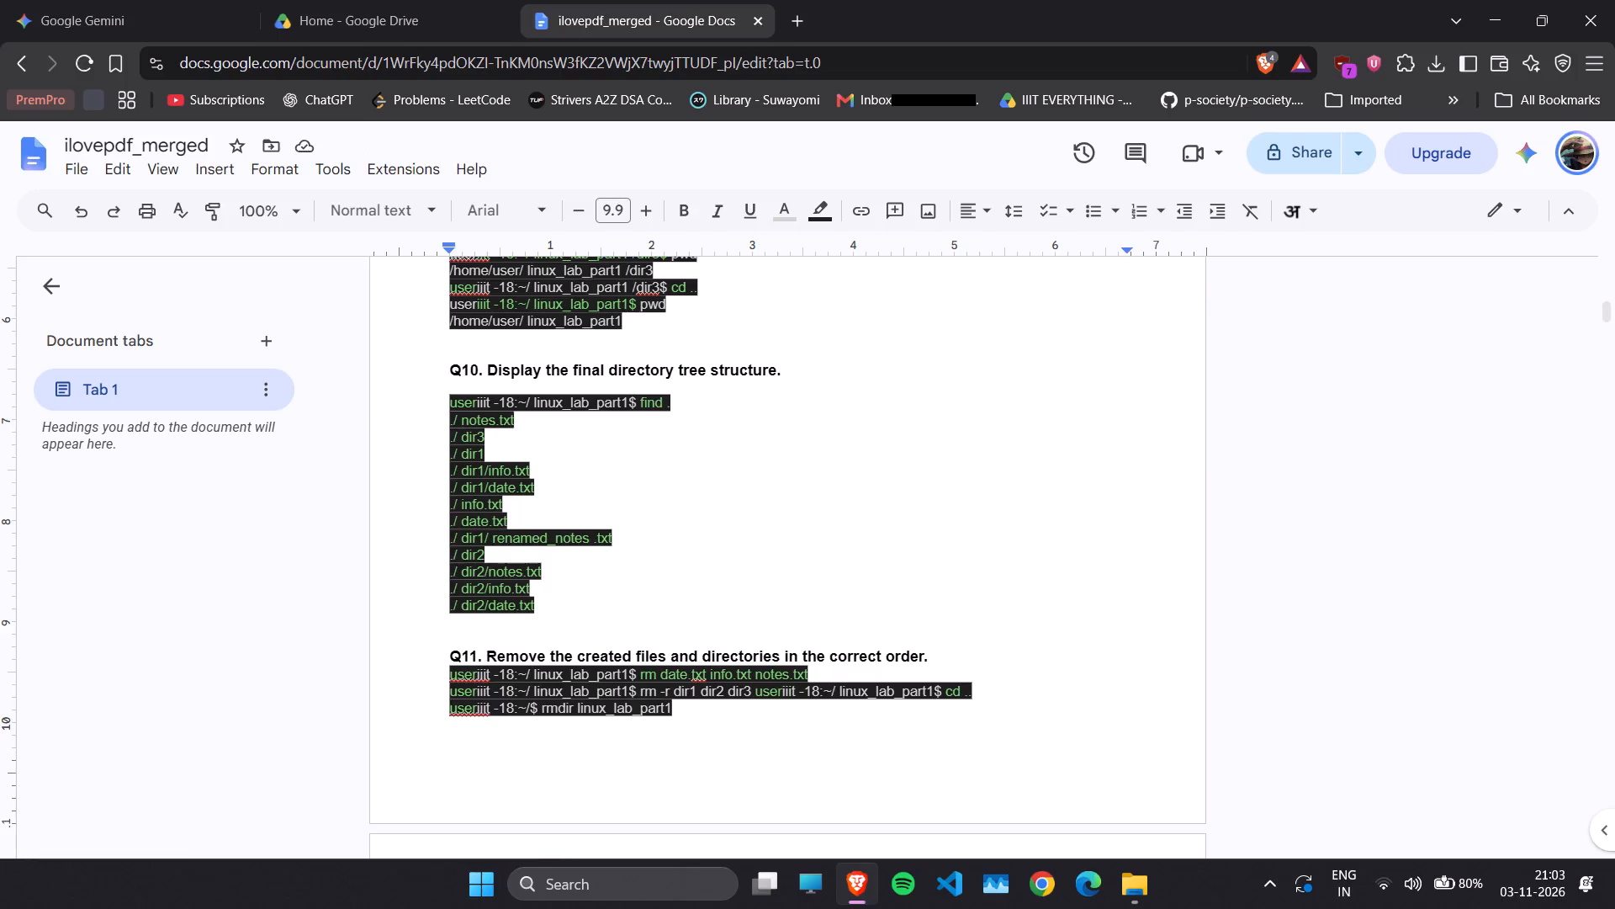
pyautogui.press('Right')
pyautogui.click(818, 204)
pyautogui.click(1031, 282)
pyautogui.press('space')
pyautogui.press('space')
pyautogui.press('space')
pyautogui.press('space')
pyautogui.press('space')
pyautogui.press('space')
pyautogui.press('space')
pyautogui.press('space')
pyautogui.press('space')
pyautogui.press('space')
pyautogui.press('space')
pyautogui.press('space')
pyautogui.press('space')
pyautogui.press('space')
pyautogui.press('space')
pyautogui.press('space')
pyautogui.press('space')
pyautogui.press('space')
pyautogui.press('space')
pyautogui.press('space')
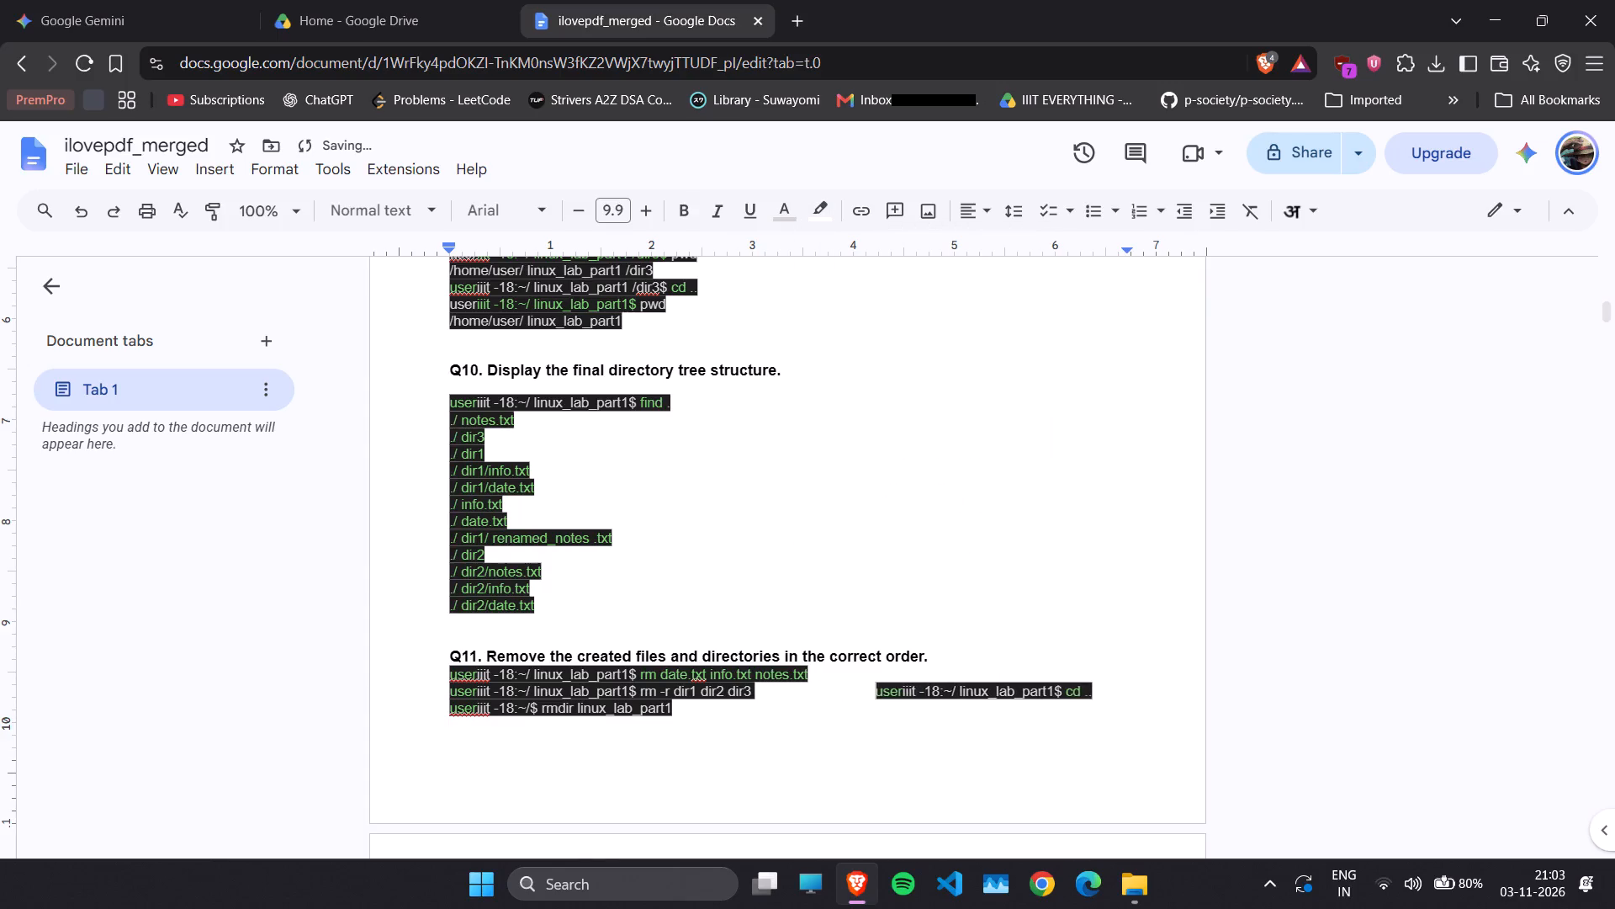
pyautogui.press('space')
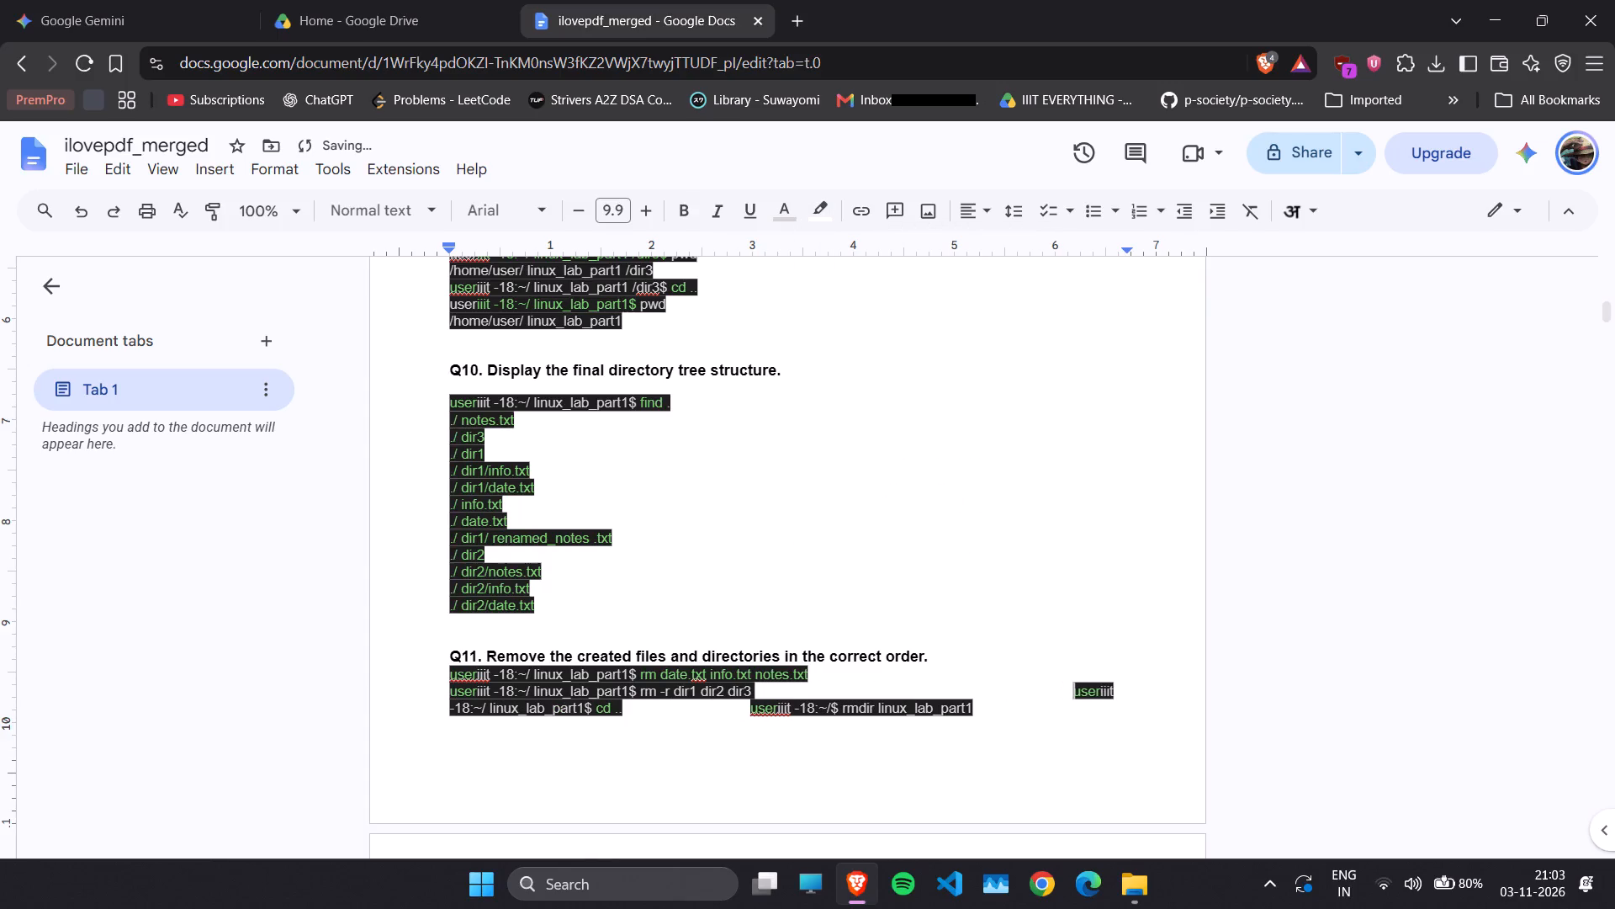
pyautogui.press('space')
pyautogui.press('space')
pyautogui.press('space')
pyautogui.press('space')
pyautogui.press('space')
pyautogui.press('space')
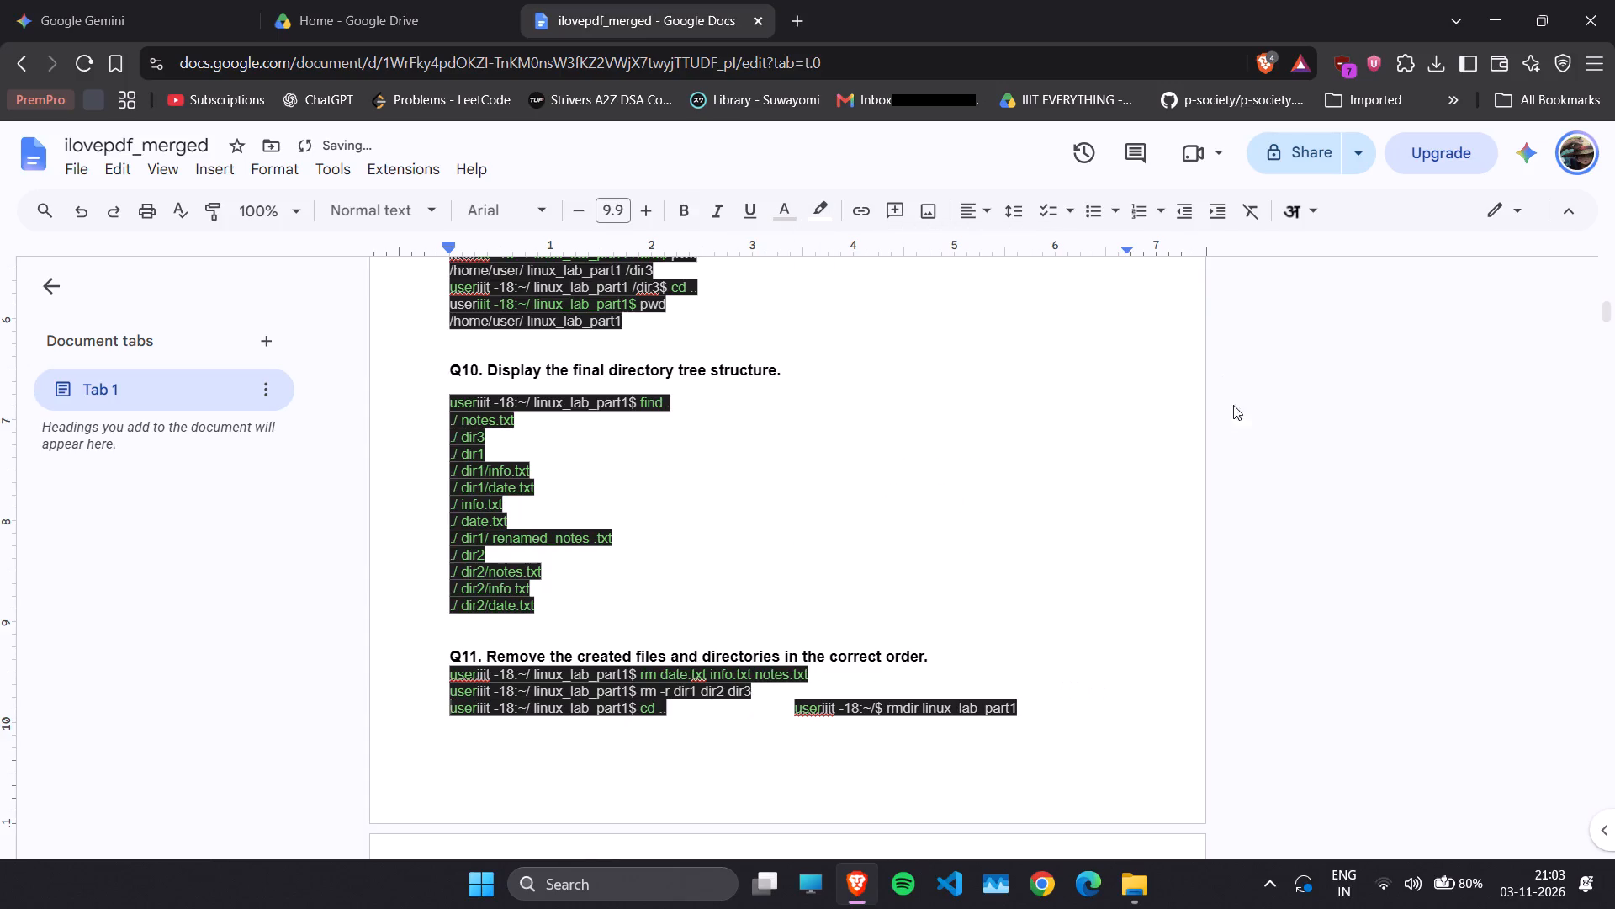
# Insert spaces after "cd .." under Q11 until the "useriiit -18:~/$ rmdir linux_lab_part1" command starts on its own line, trimming two extra spaces.
pyautogui.click(774, 716)
pyautogui.press('space')
pyautogui.press('space')
pyautogui.press('space')
pyautogui.press('space')
pyautogui.press('space')
pyautogui.press('space')
pyautogui.press('space')
pyautogui.press('space')
pyautogui.press('space')
pyautogui.press('space')
pyautogui.press('space')
pyautogui.press('space')
pyautogui.press('space')
pyautogui.press('space')
pyautogui.press('space')
pyautogui.press('space')
pyautogui.press('space')
pyautogui.press('space')
pyautogui.press('space')
pyautogui.press('space')
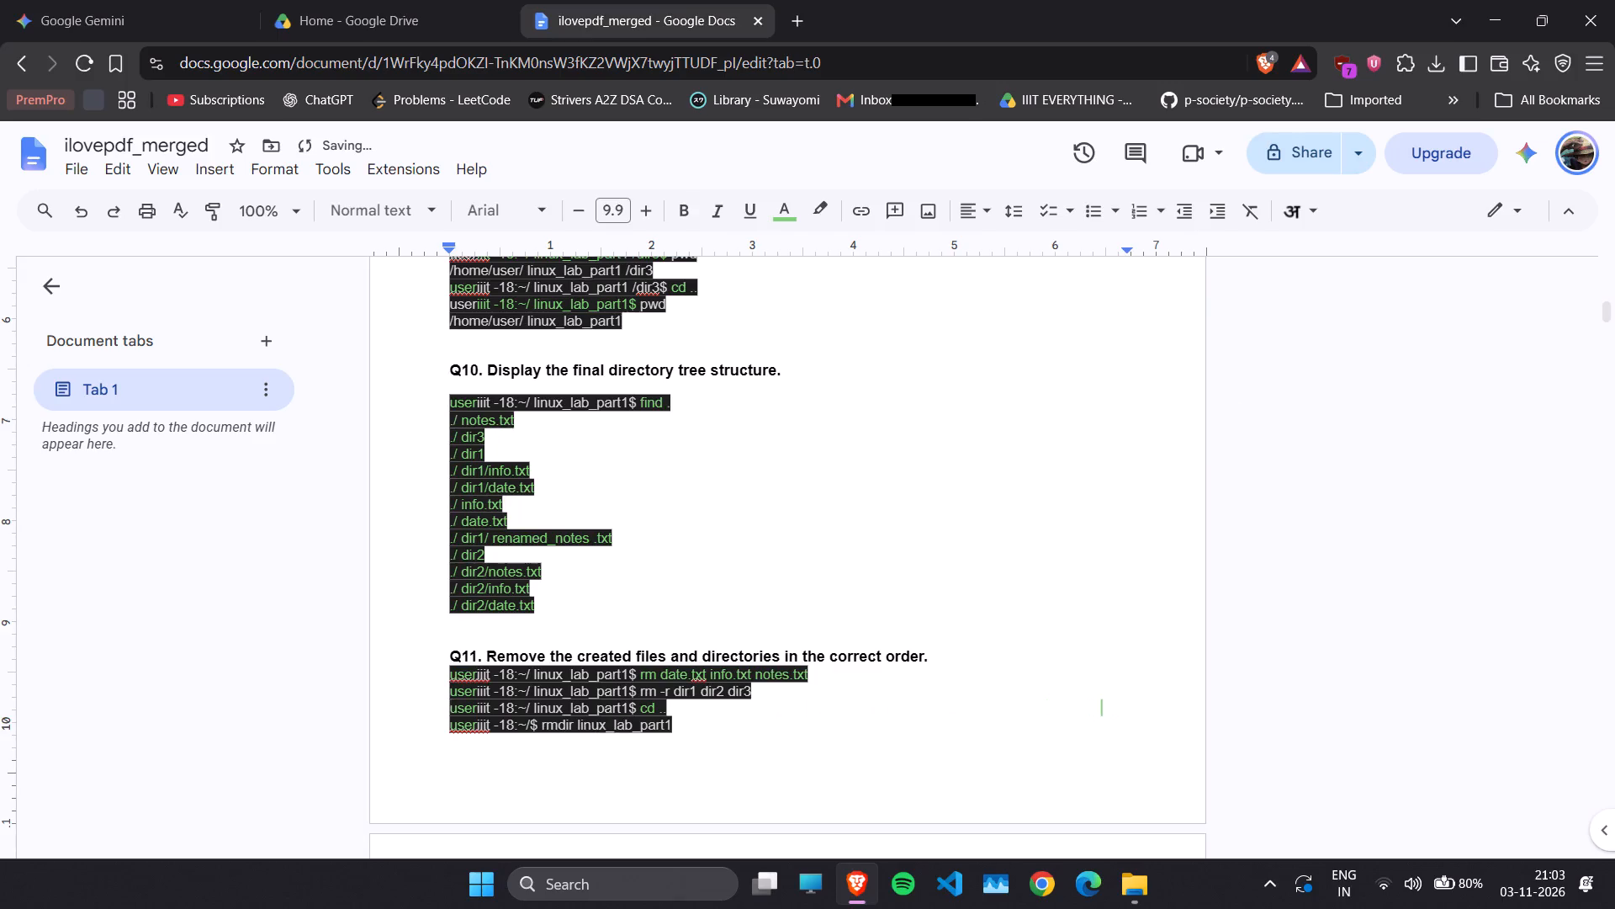
pyautogui.press('BackSpace')
pyautogui.press('BackSpace')
# Delete the stray page number 4 above the "DEPARTMENT OF INFORMATION TECHNOLOGY" title of Experiment 2, along with its leftover empty line.
pyautogui.scroll(-8, 774, 716)
pyautogui.scroll(3, 774, 716)
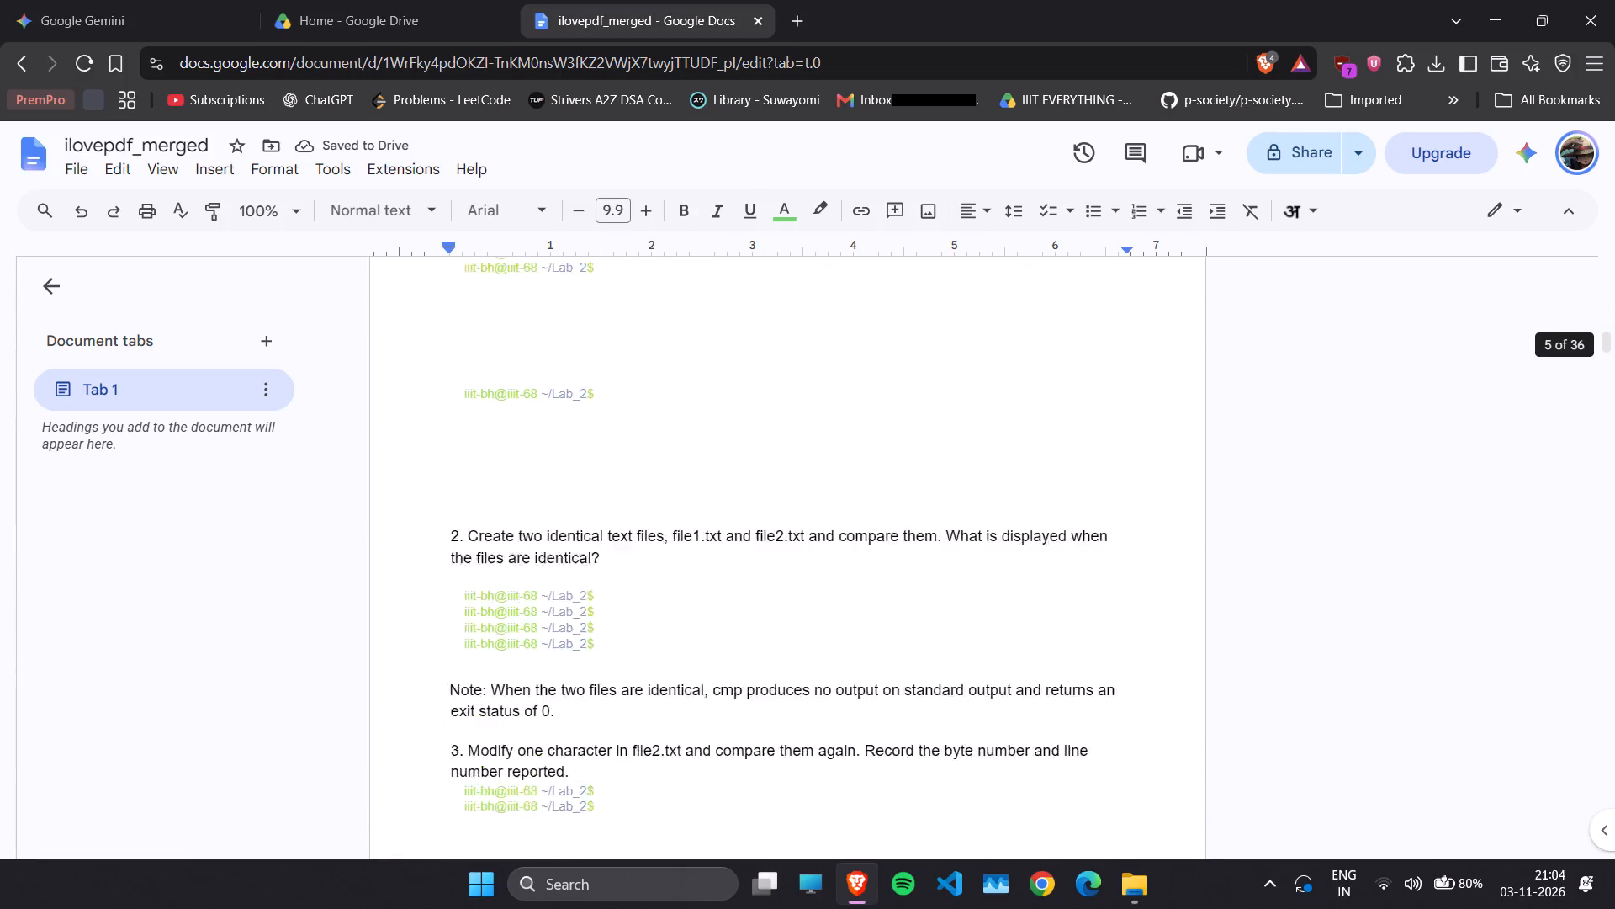
pyautogui.scroll(4, 774, 716)
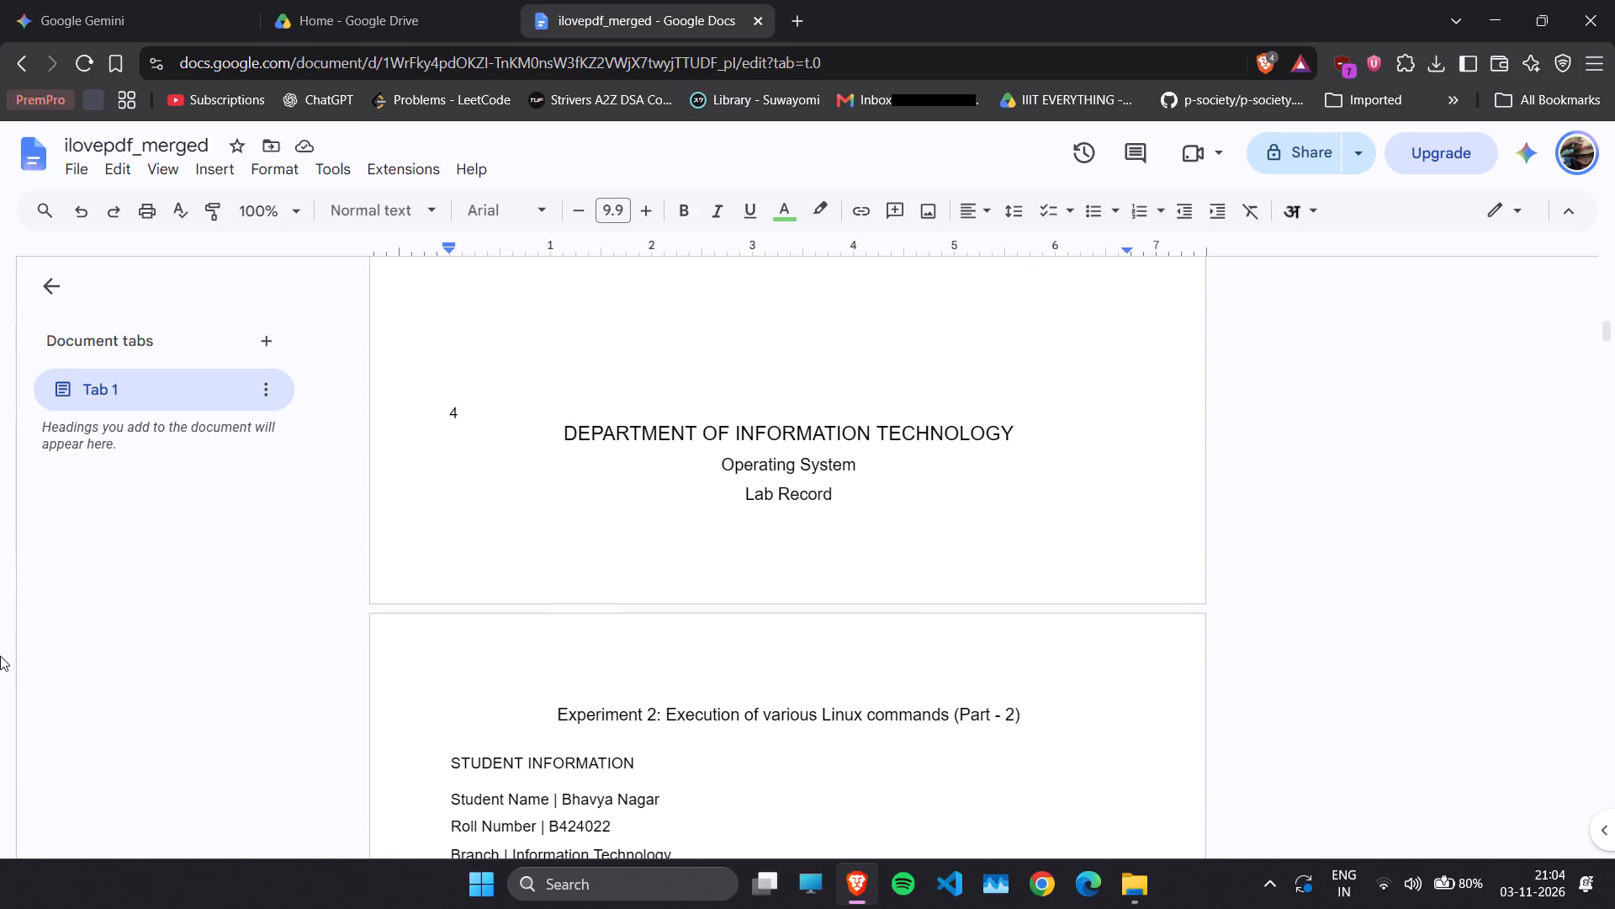
pyautogui.click(480, 422)
pyautogui.press('BackSpace')
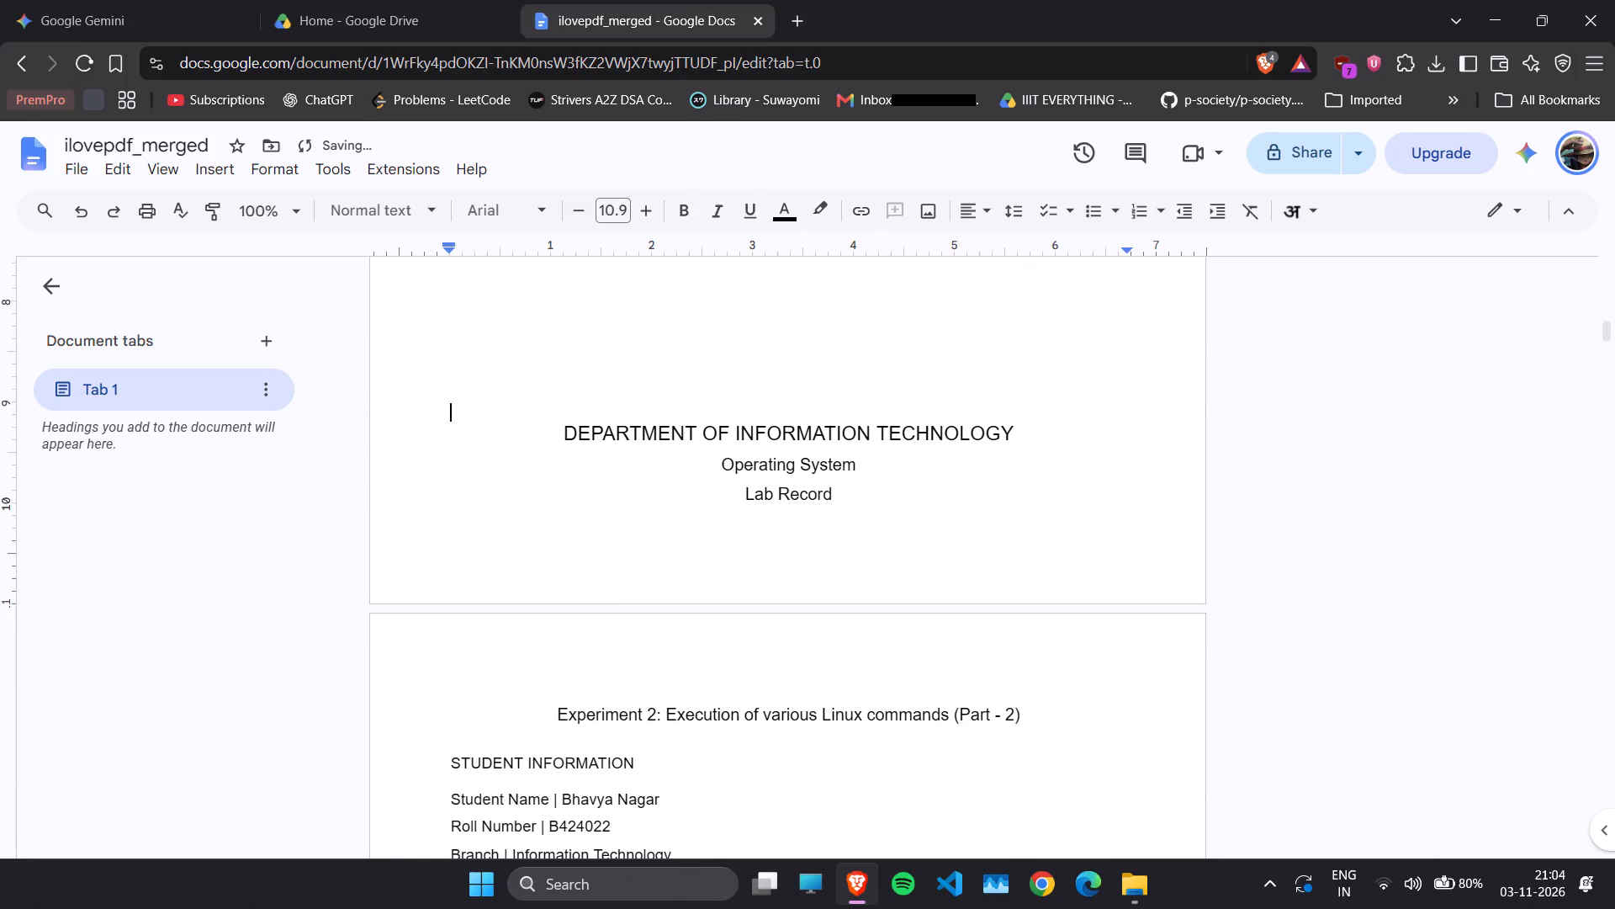
pyautogui.press('BackSpace')
# Replace the stray page number 1 and the gap above the Q1 heading with three line breaks after the Semester line.
pyautogui.scroll(1, 480, 422)
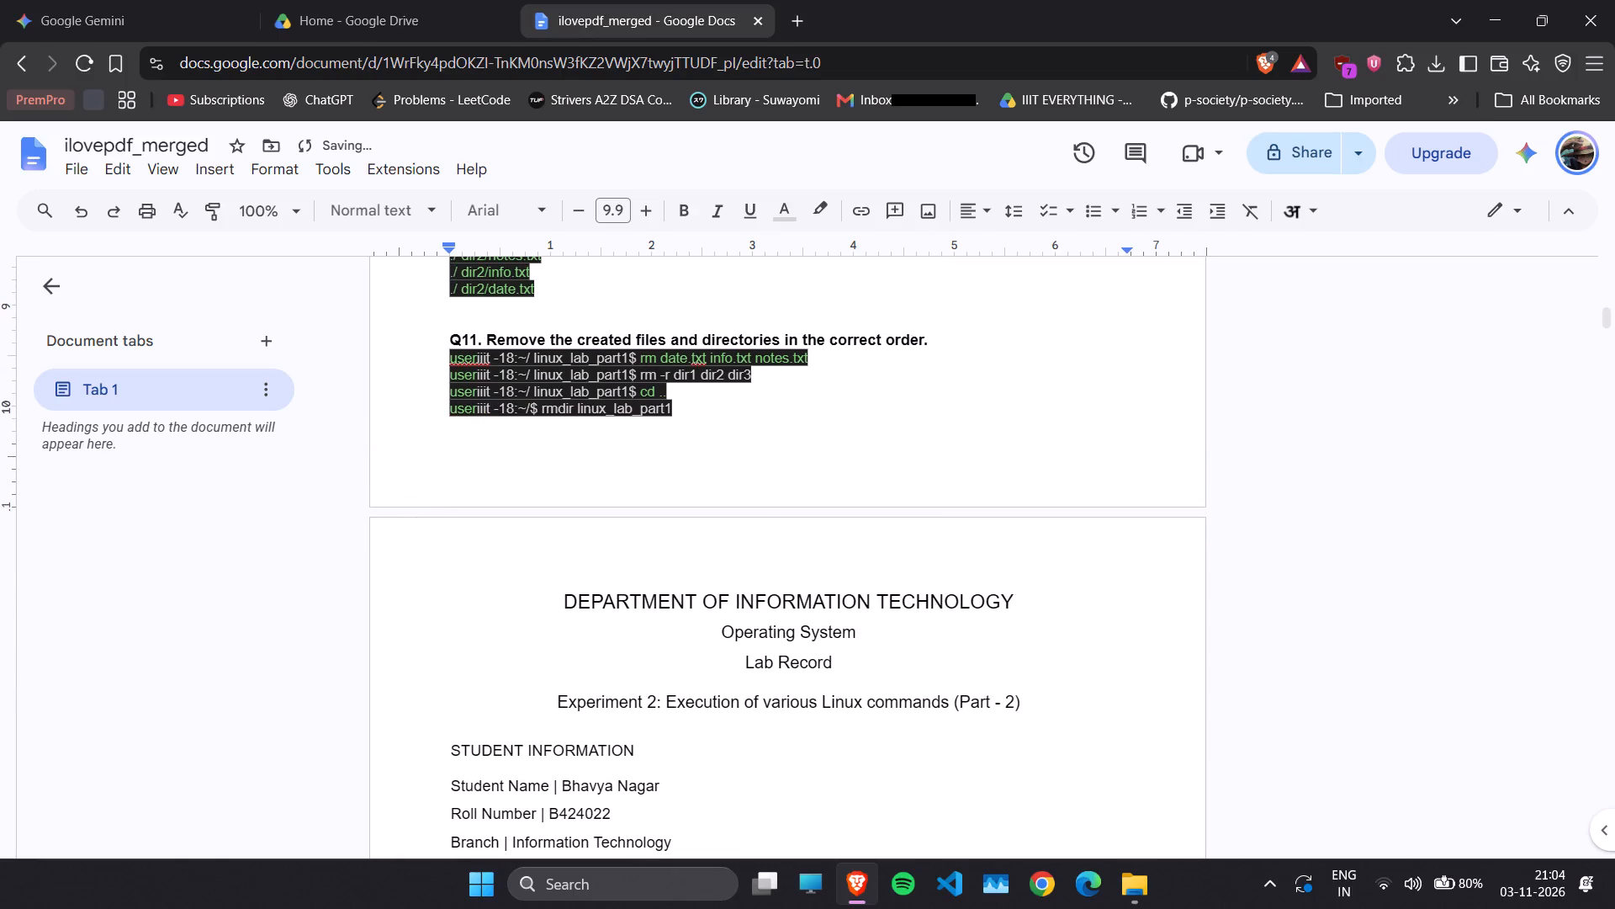
pyautogui.scroll(2, 755, 424)
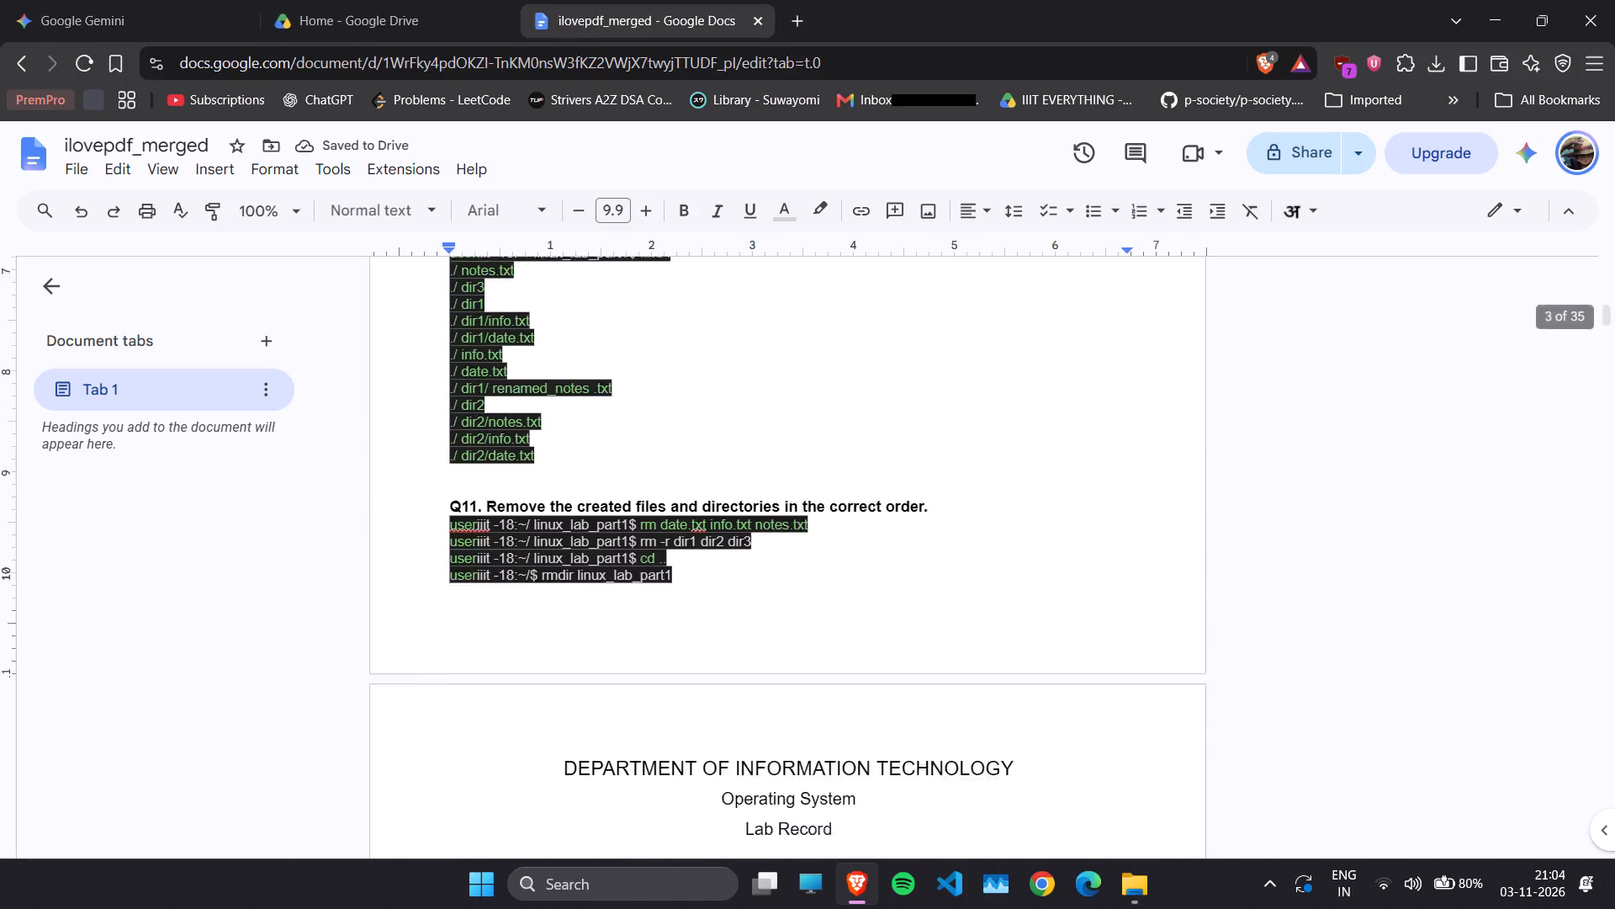
pyautogui.scroll(7, 755, 424)
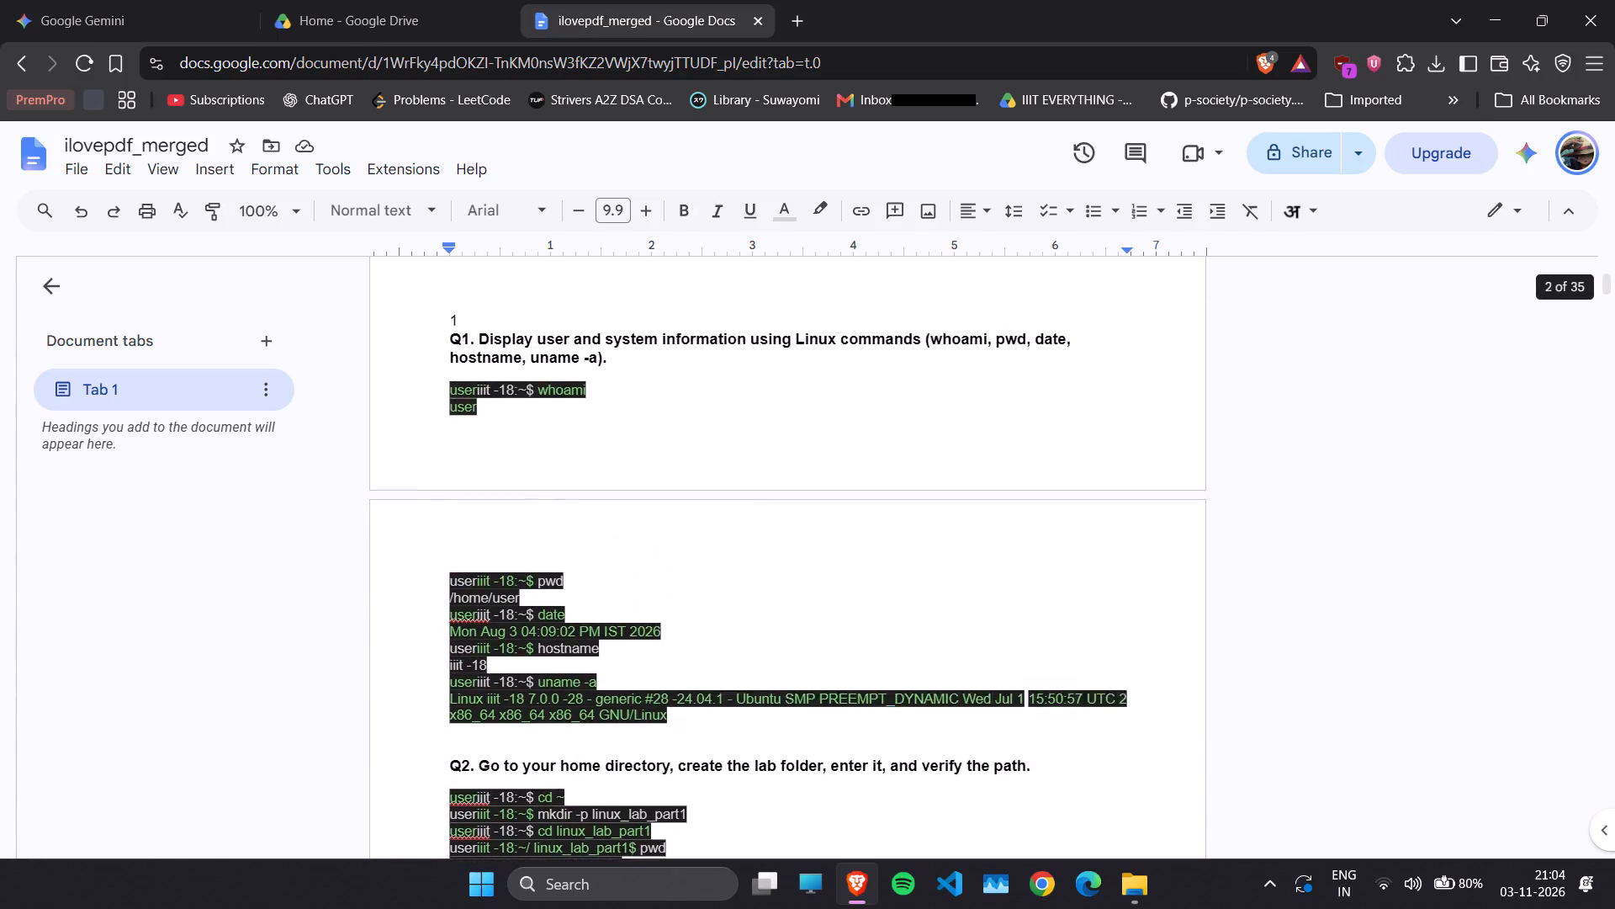
pyautogui.scroll(2, 755, 424)
pyautogui.click(569, 460)
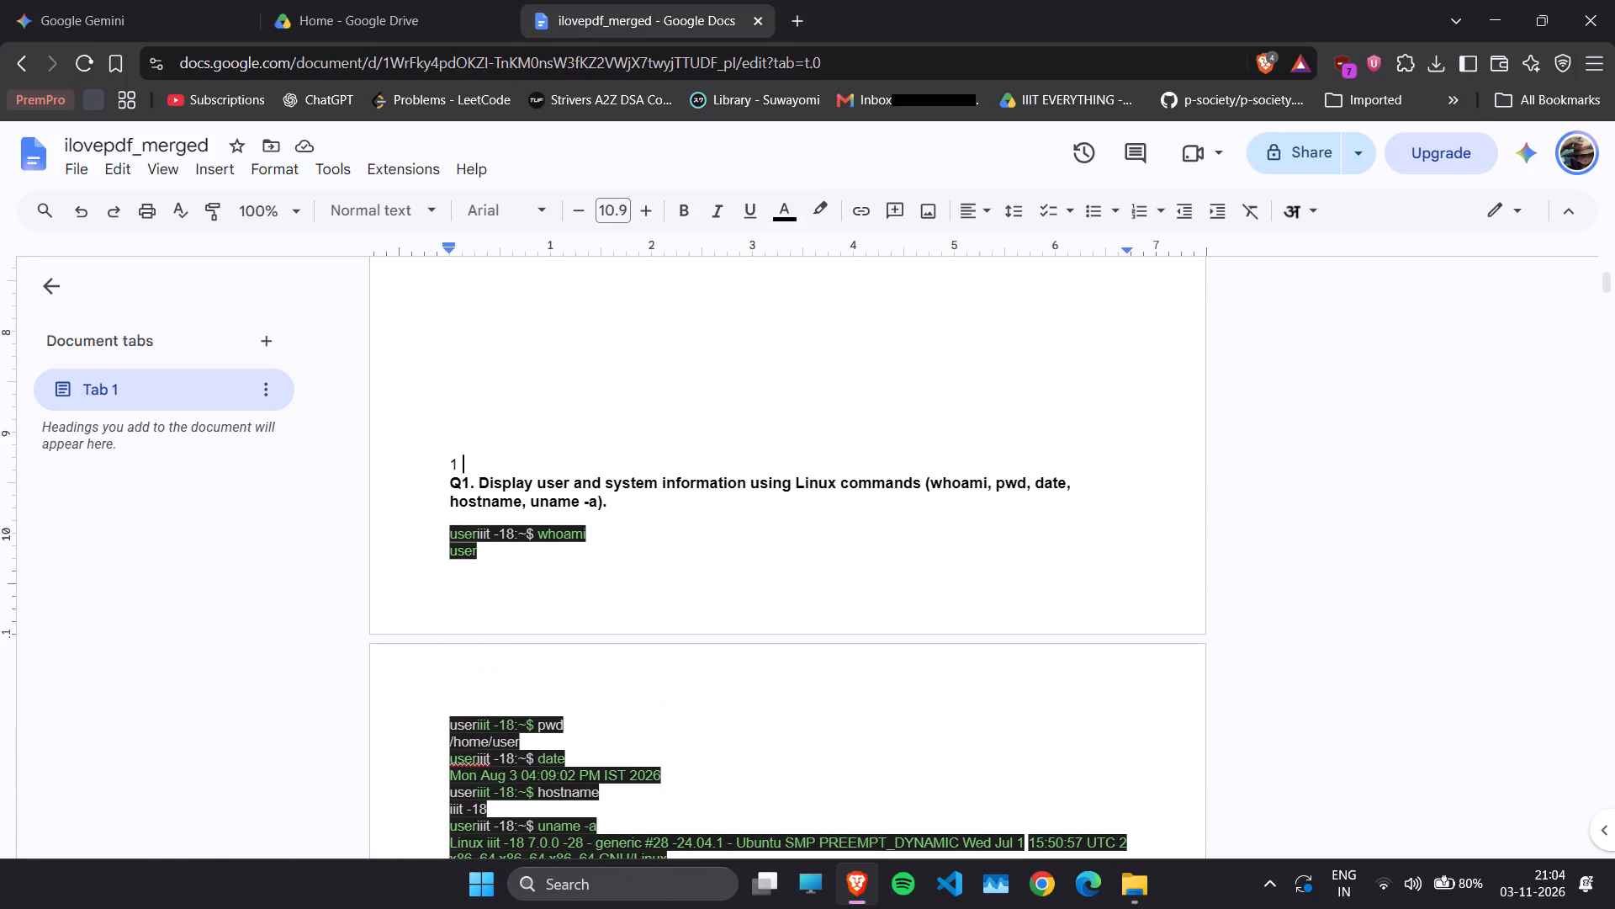
pyautogui.press('BackSpace')
pyautogui.press('BackSpace')
pyautogui.press('BackSpace')
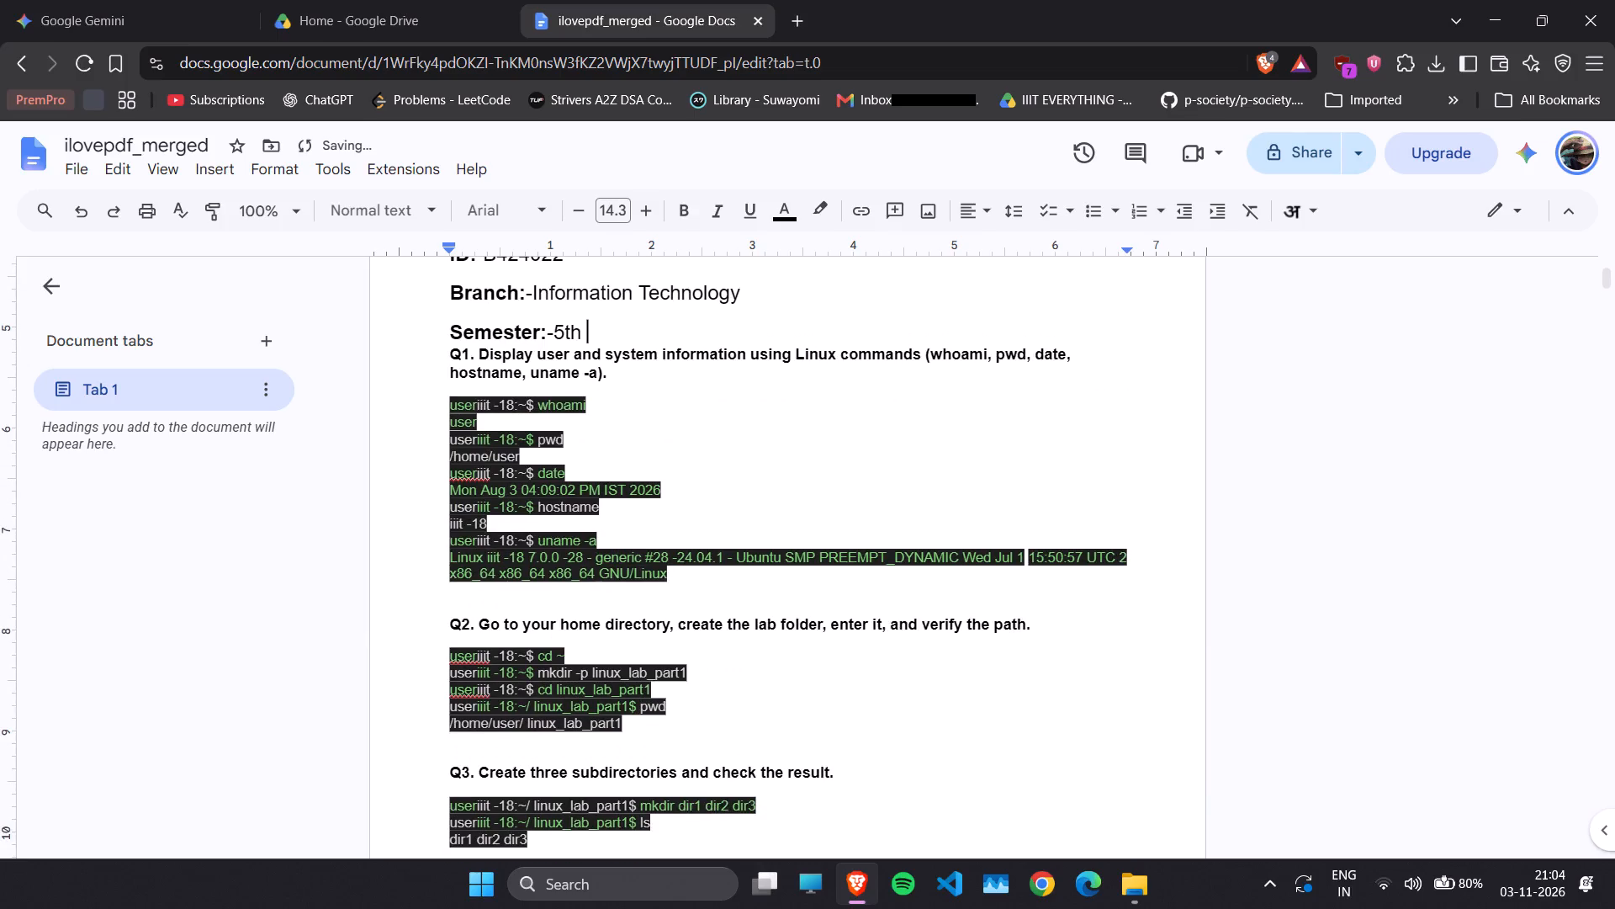
pyautogui.press('Return')
pyautogui.press('Return')
pyautogui.press('Return')
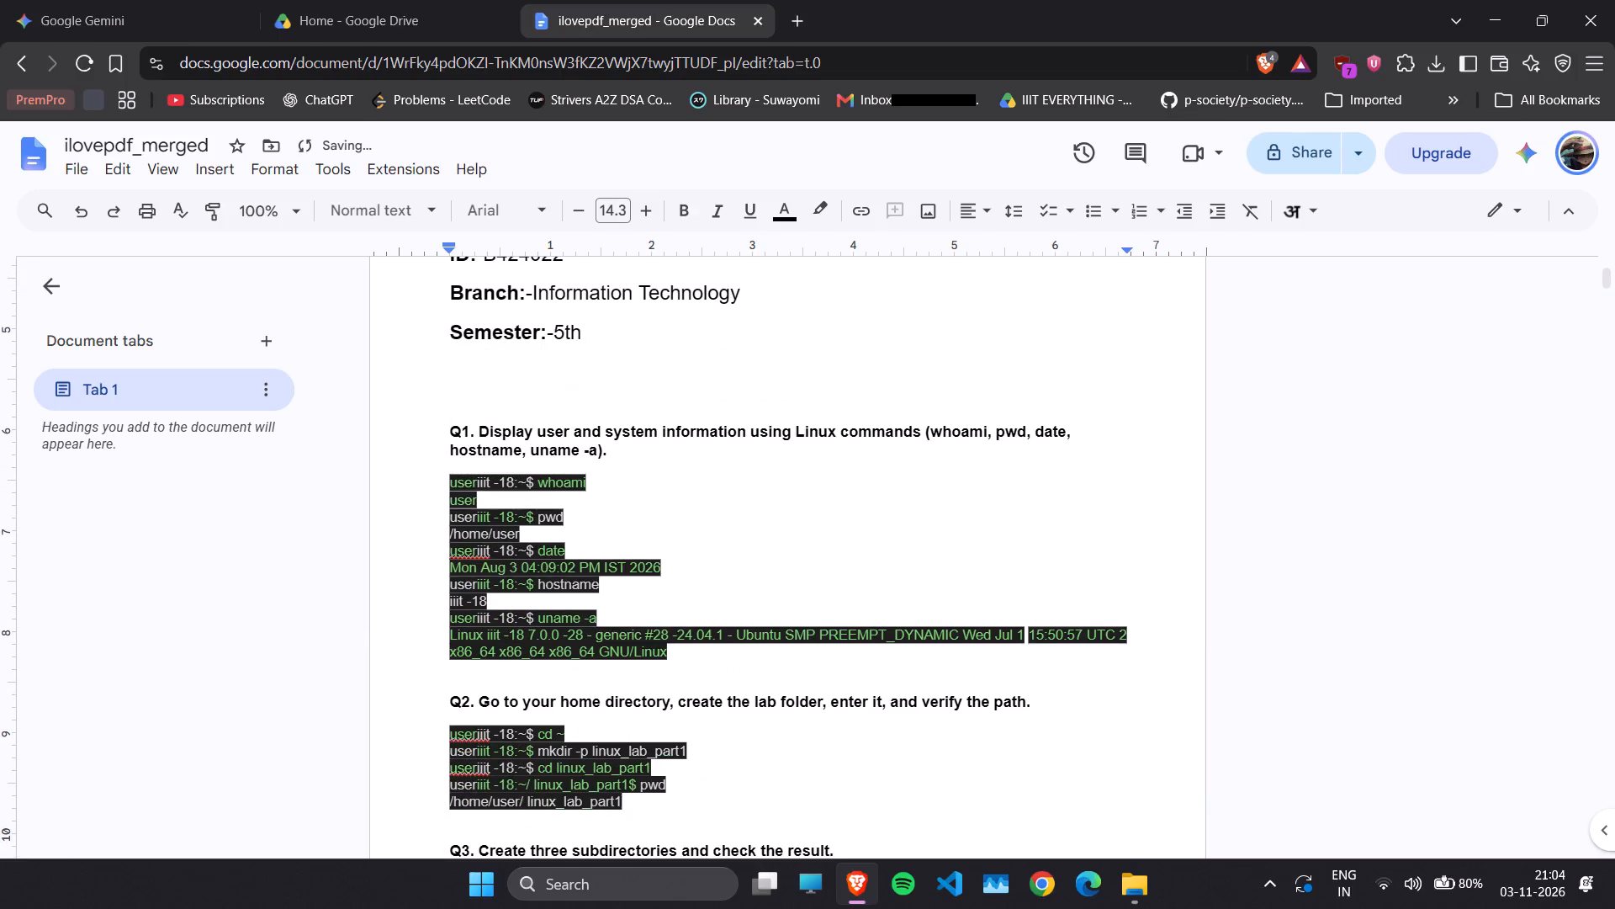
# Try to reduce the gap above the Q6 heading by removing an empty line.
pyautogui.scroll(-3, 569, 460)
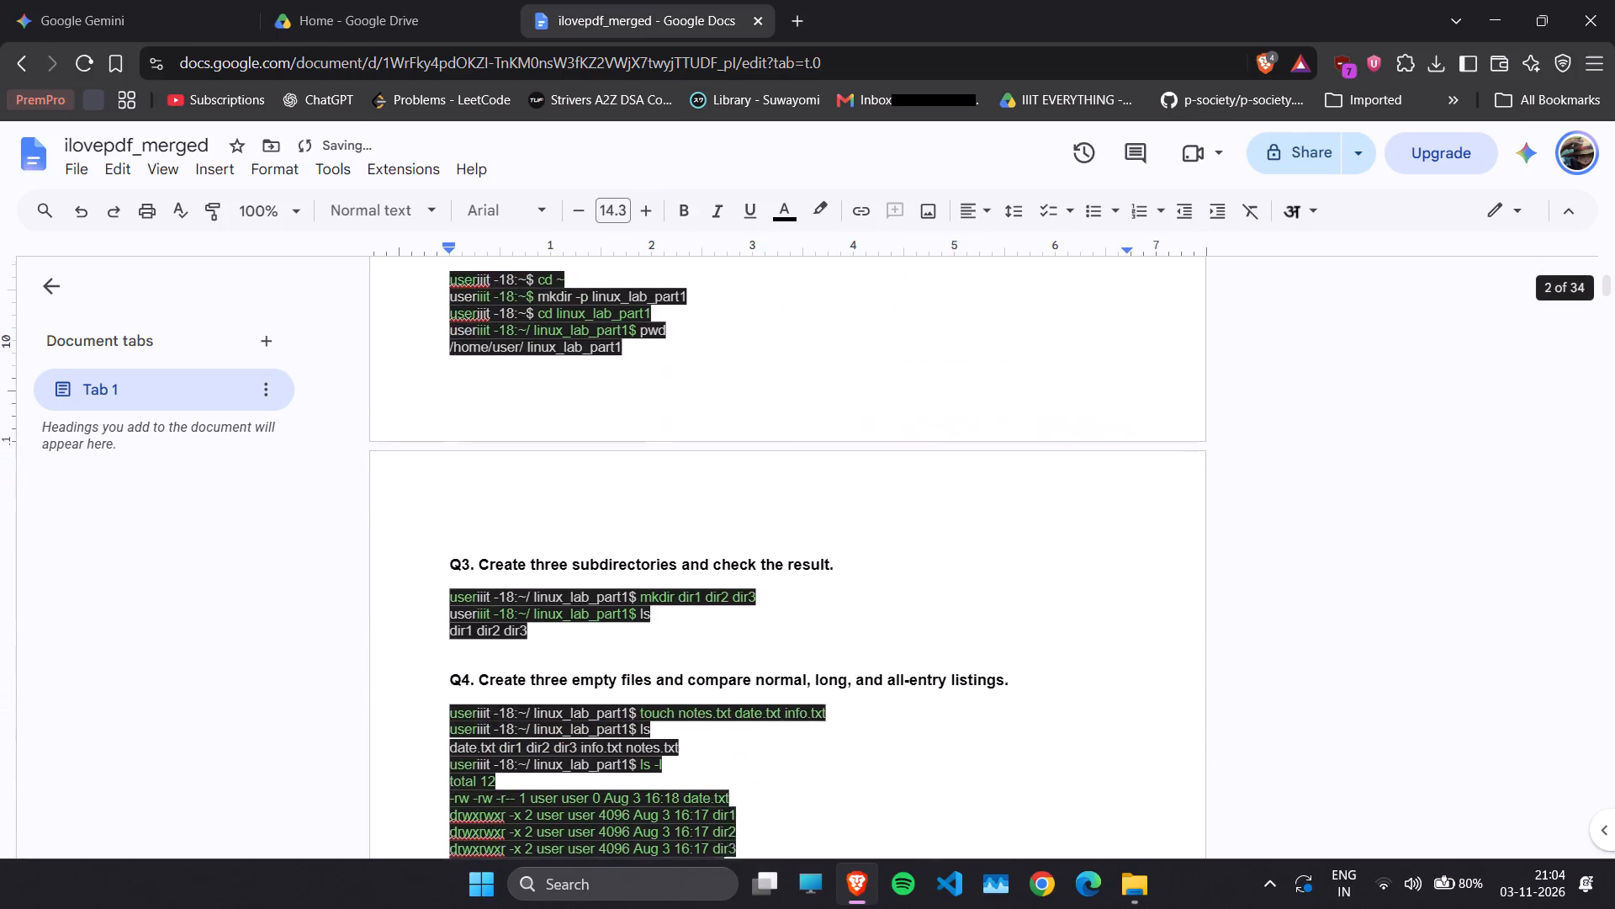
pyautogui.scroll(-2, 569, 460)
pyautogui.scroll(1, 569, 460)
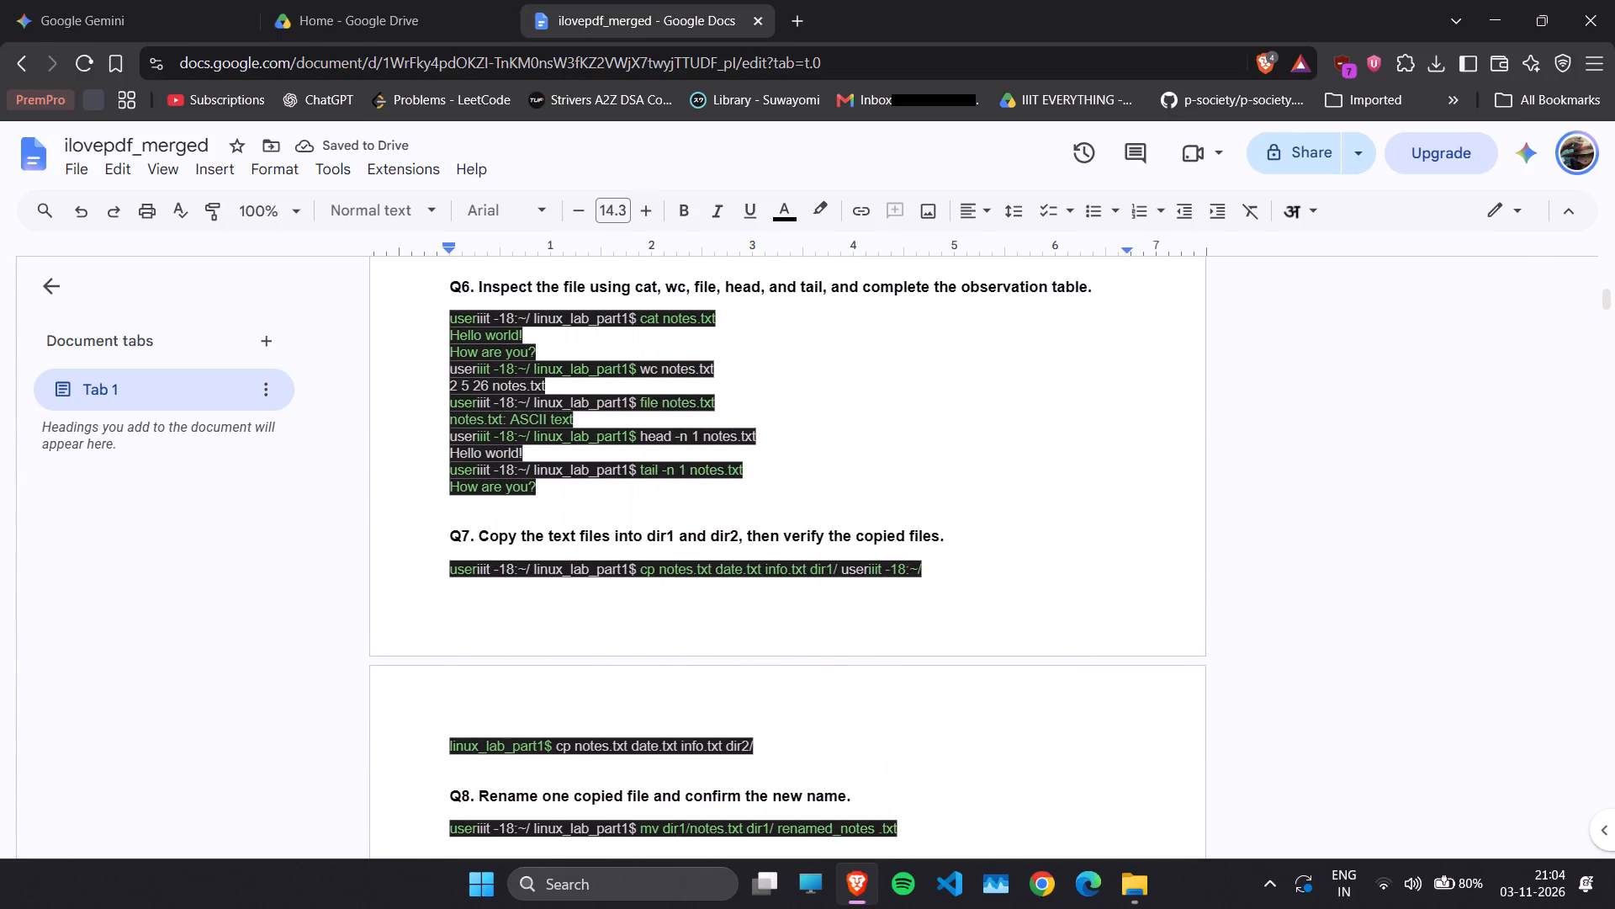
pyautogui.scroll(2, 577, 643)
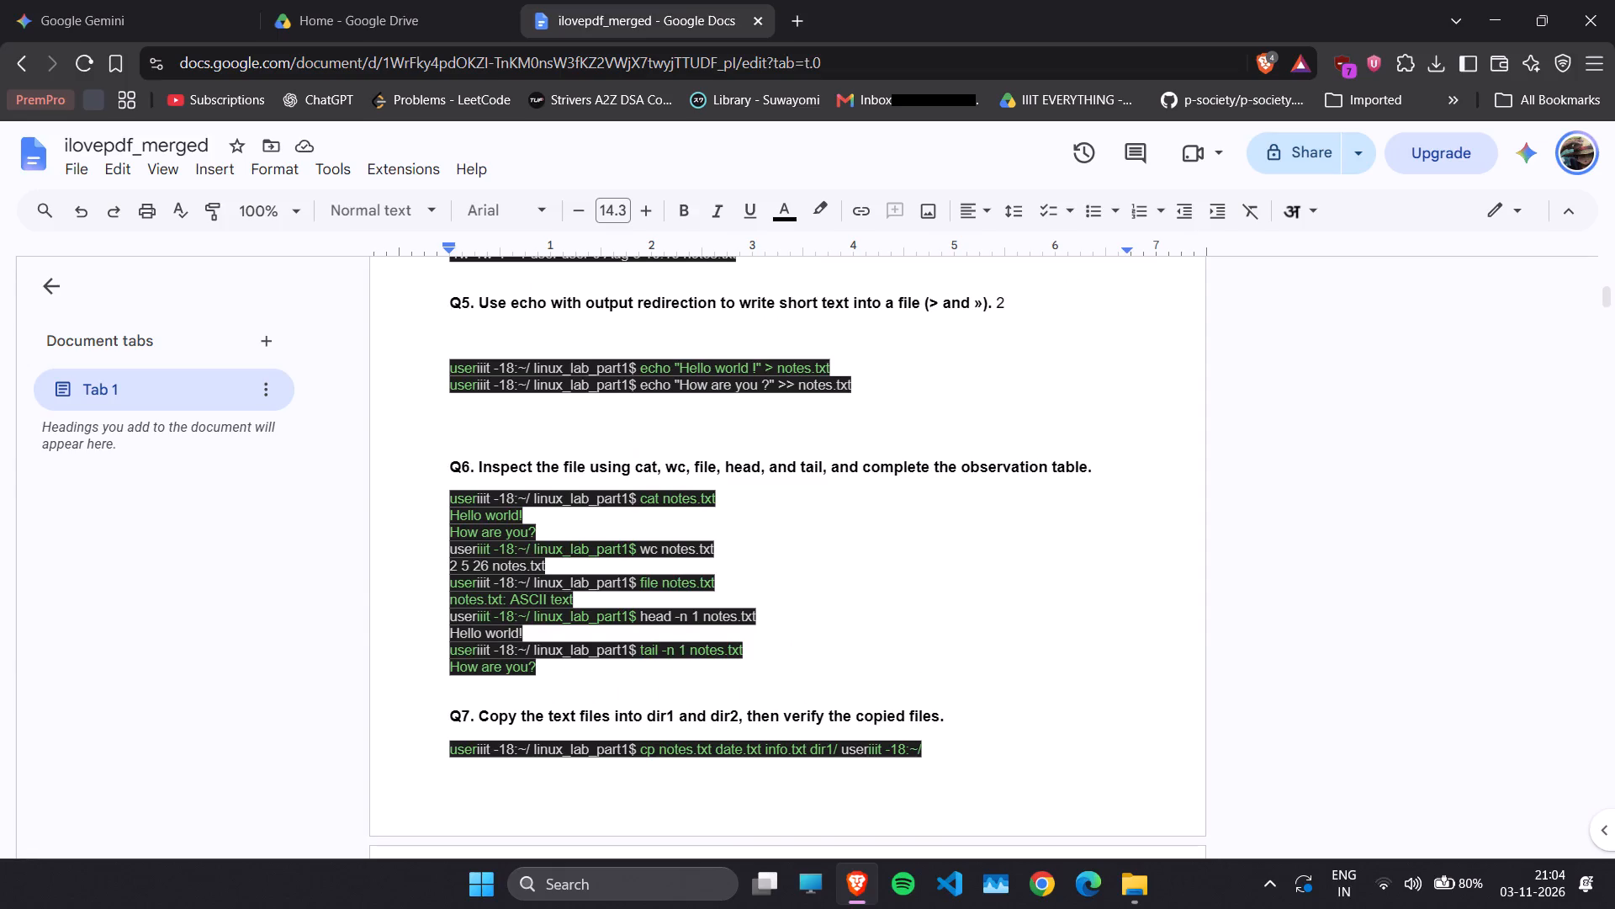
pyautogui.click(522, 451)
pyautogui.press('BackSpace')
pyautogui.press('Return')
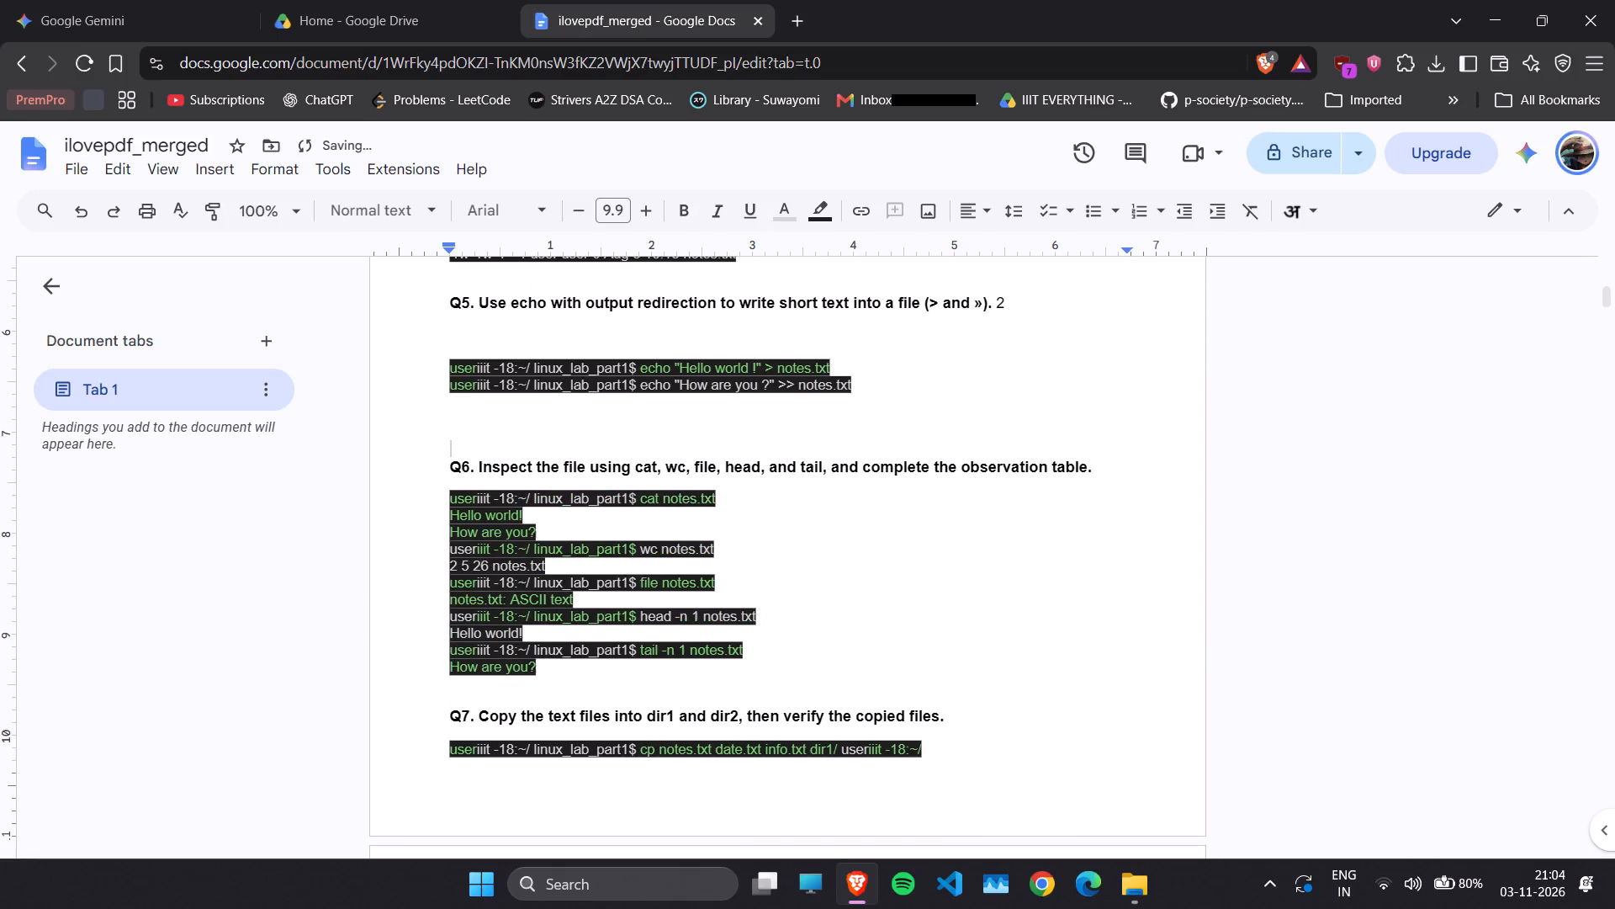
# Delete the stray page number 2 after the Q5 heading and the empty space between the heading and the first echo command.
pyautogui.scroll(-1, 522, 451)
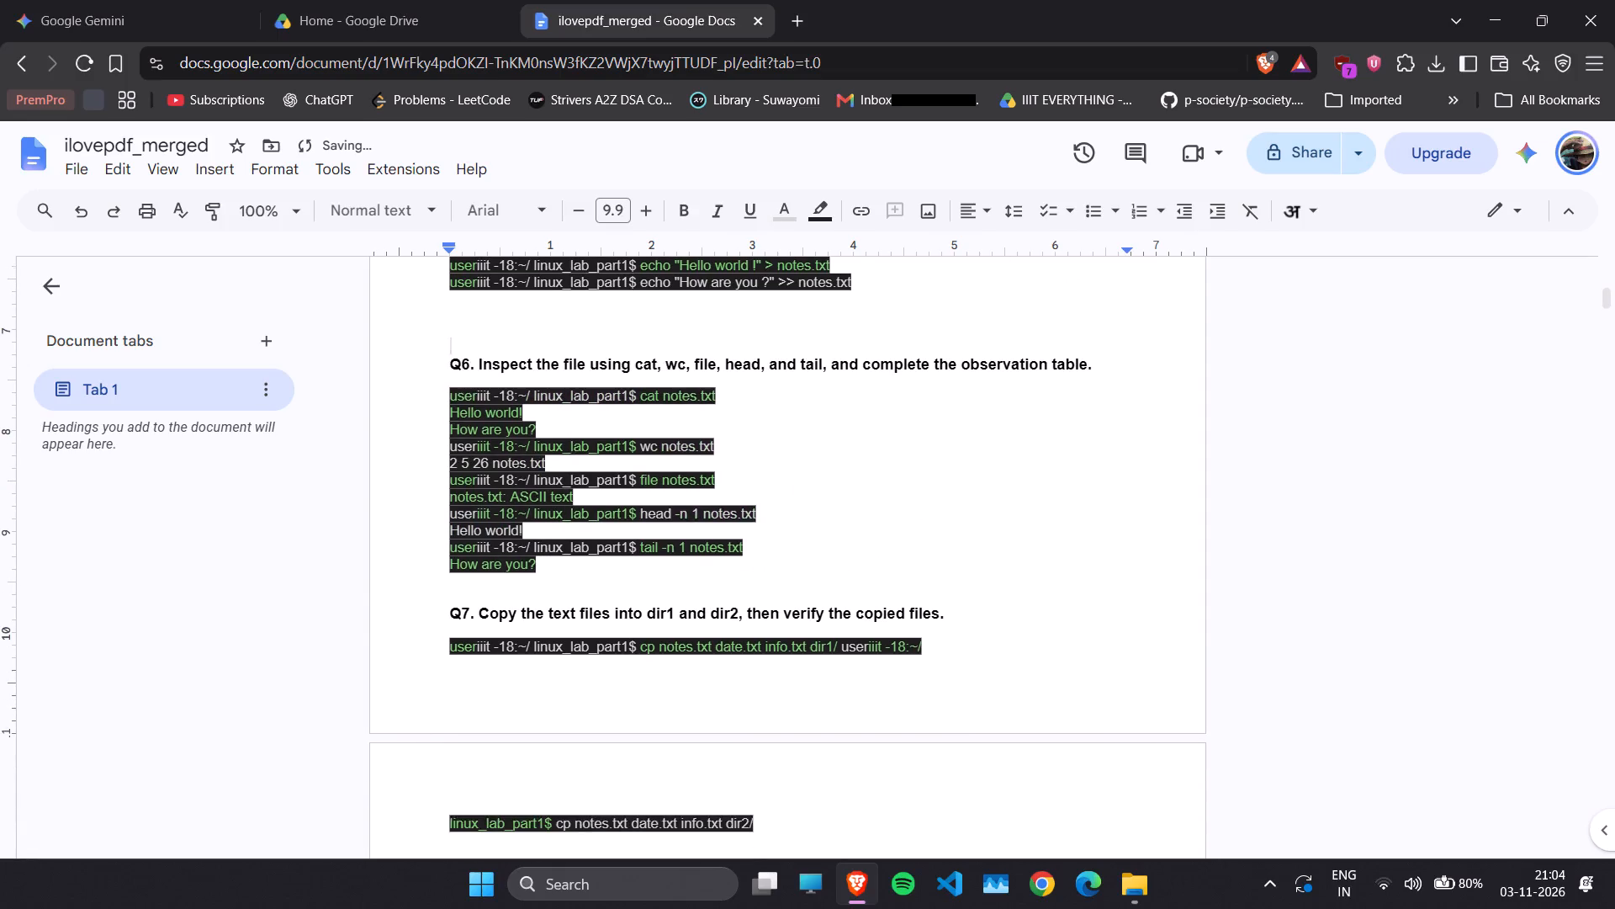
pyautogui.scroll(-1, 522, 451)
pyautogui.click(578, 593)
pyautogui.scroll(3, 578, 593)
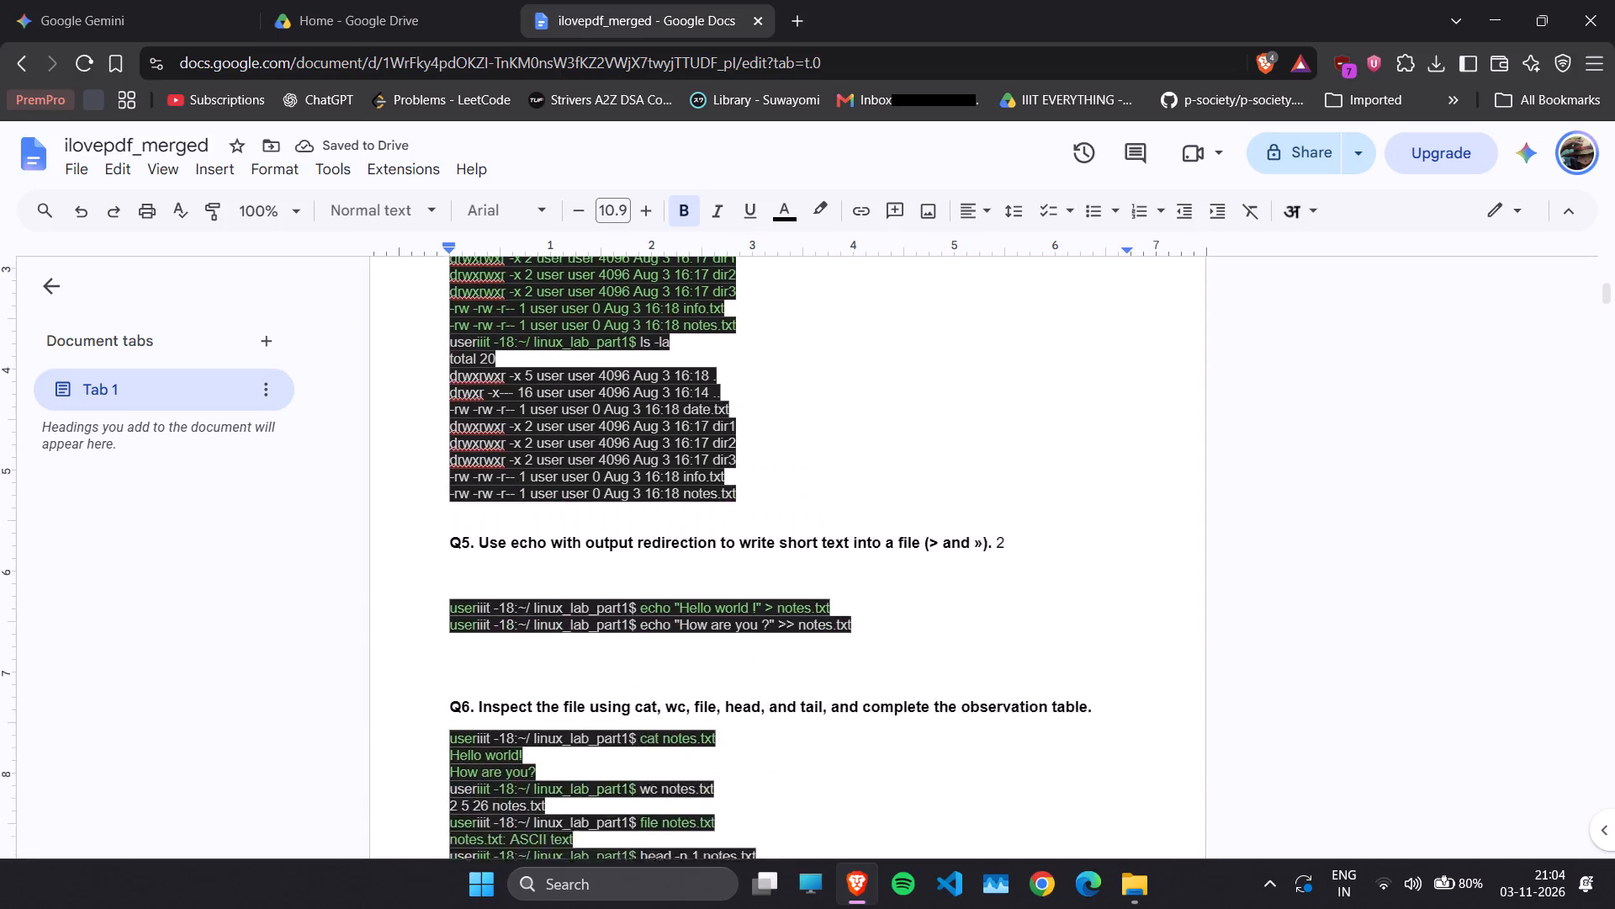
pyautogui.scroll(1, 578, 593)
pyautogui.click(529, 736)
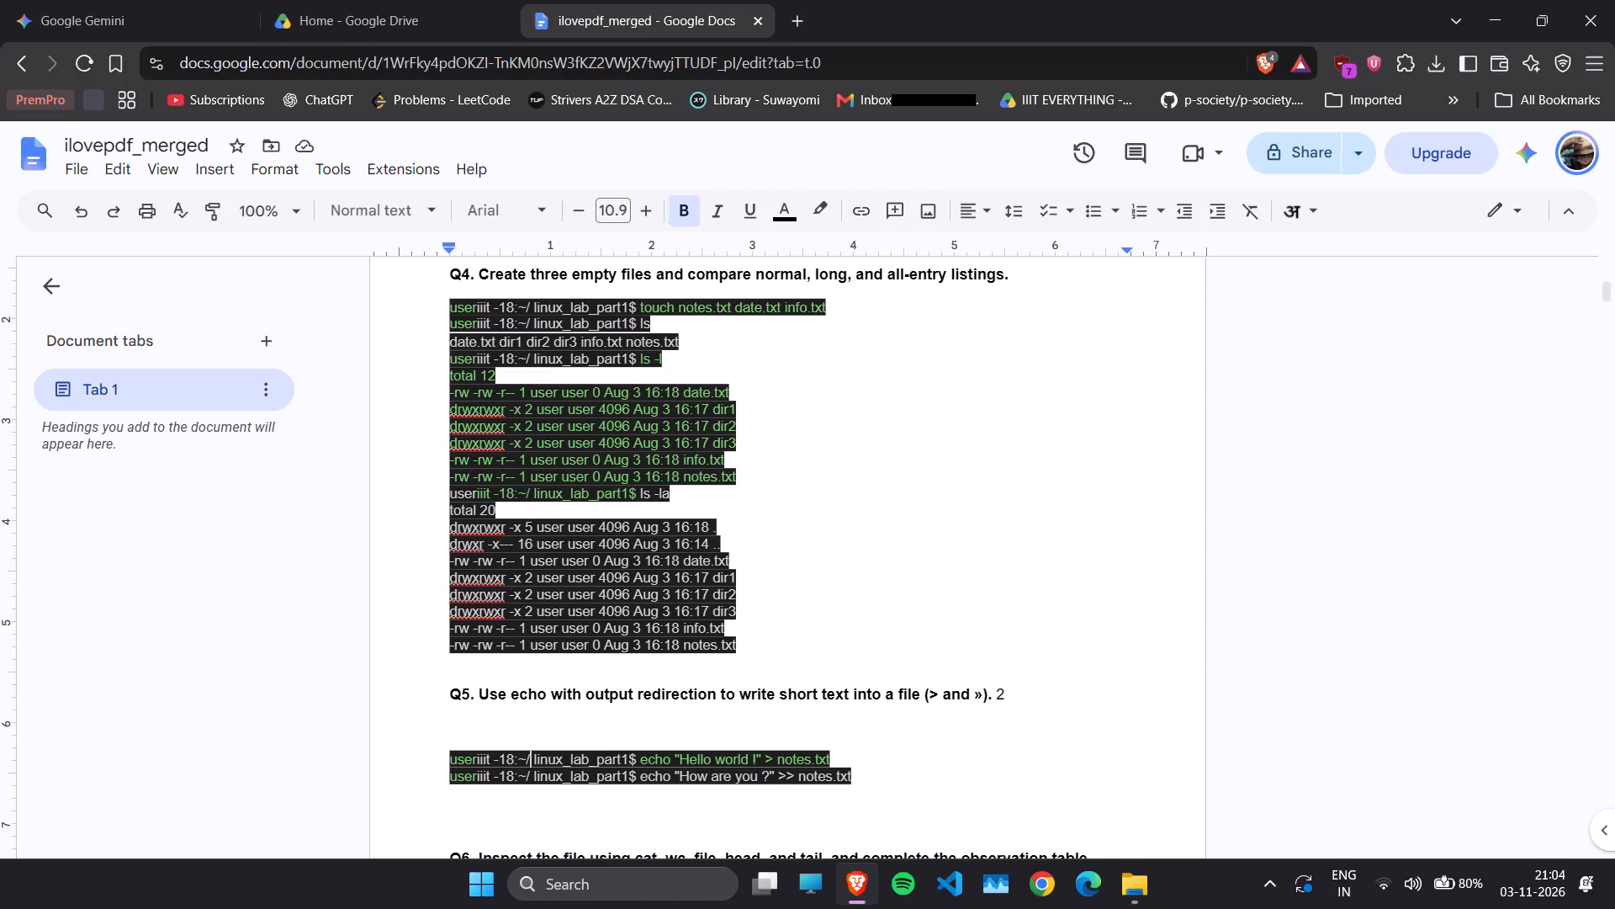
pyautogui.click(450, 757)
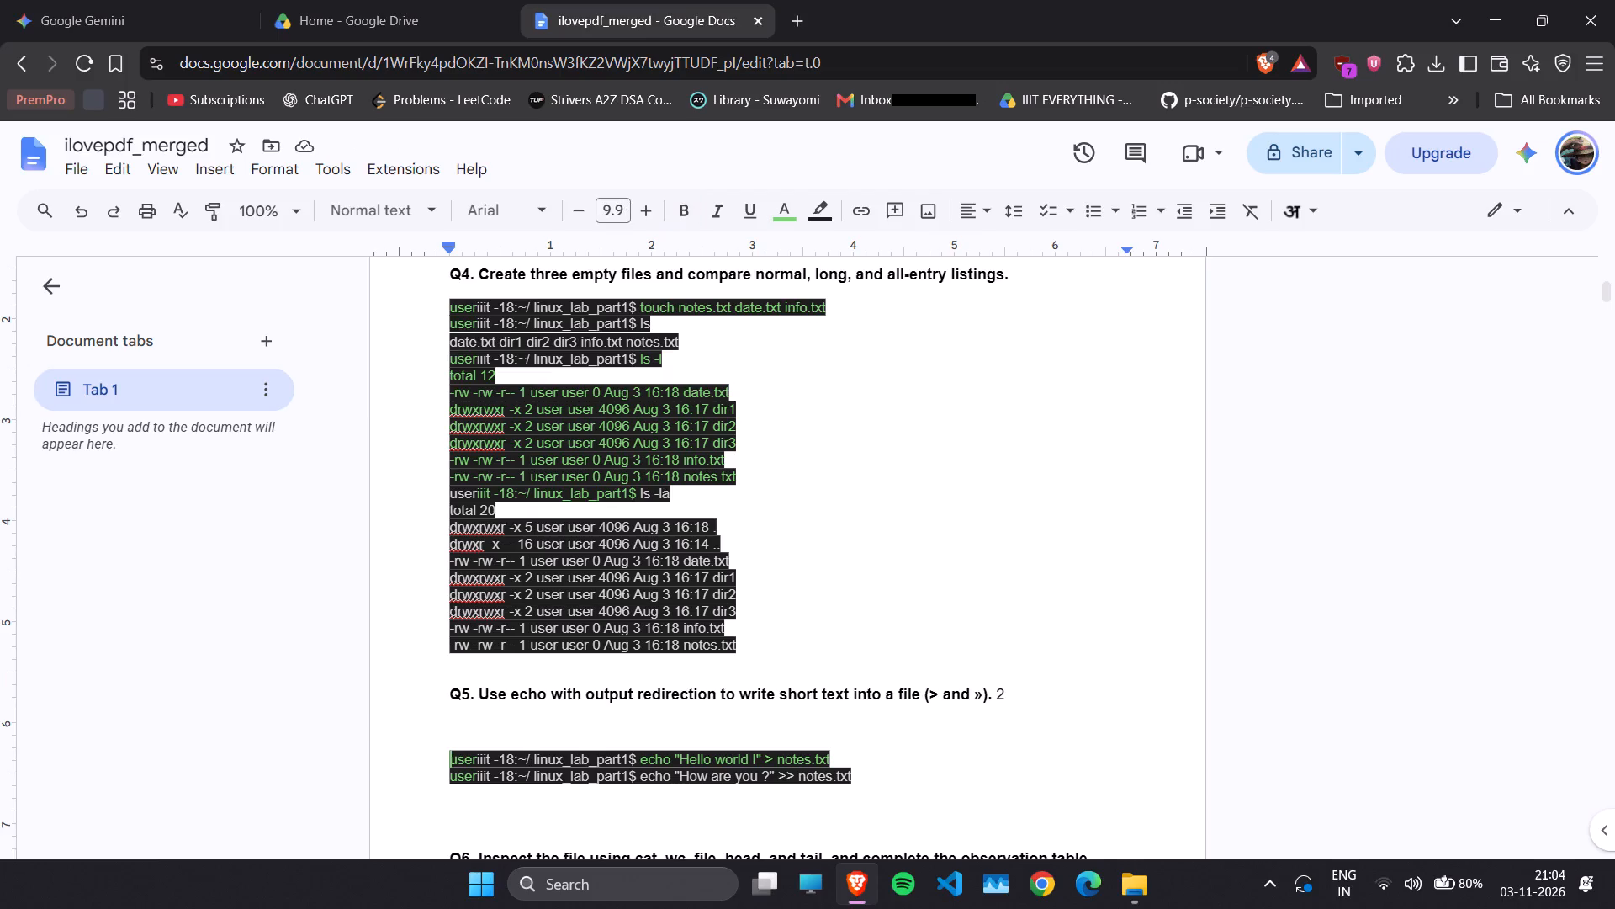
pyautogui.press('BackSpace')
pyautogui.press('Return')
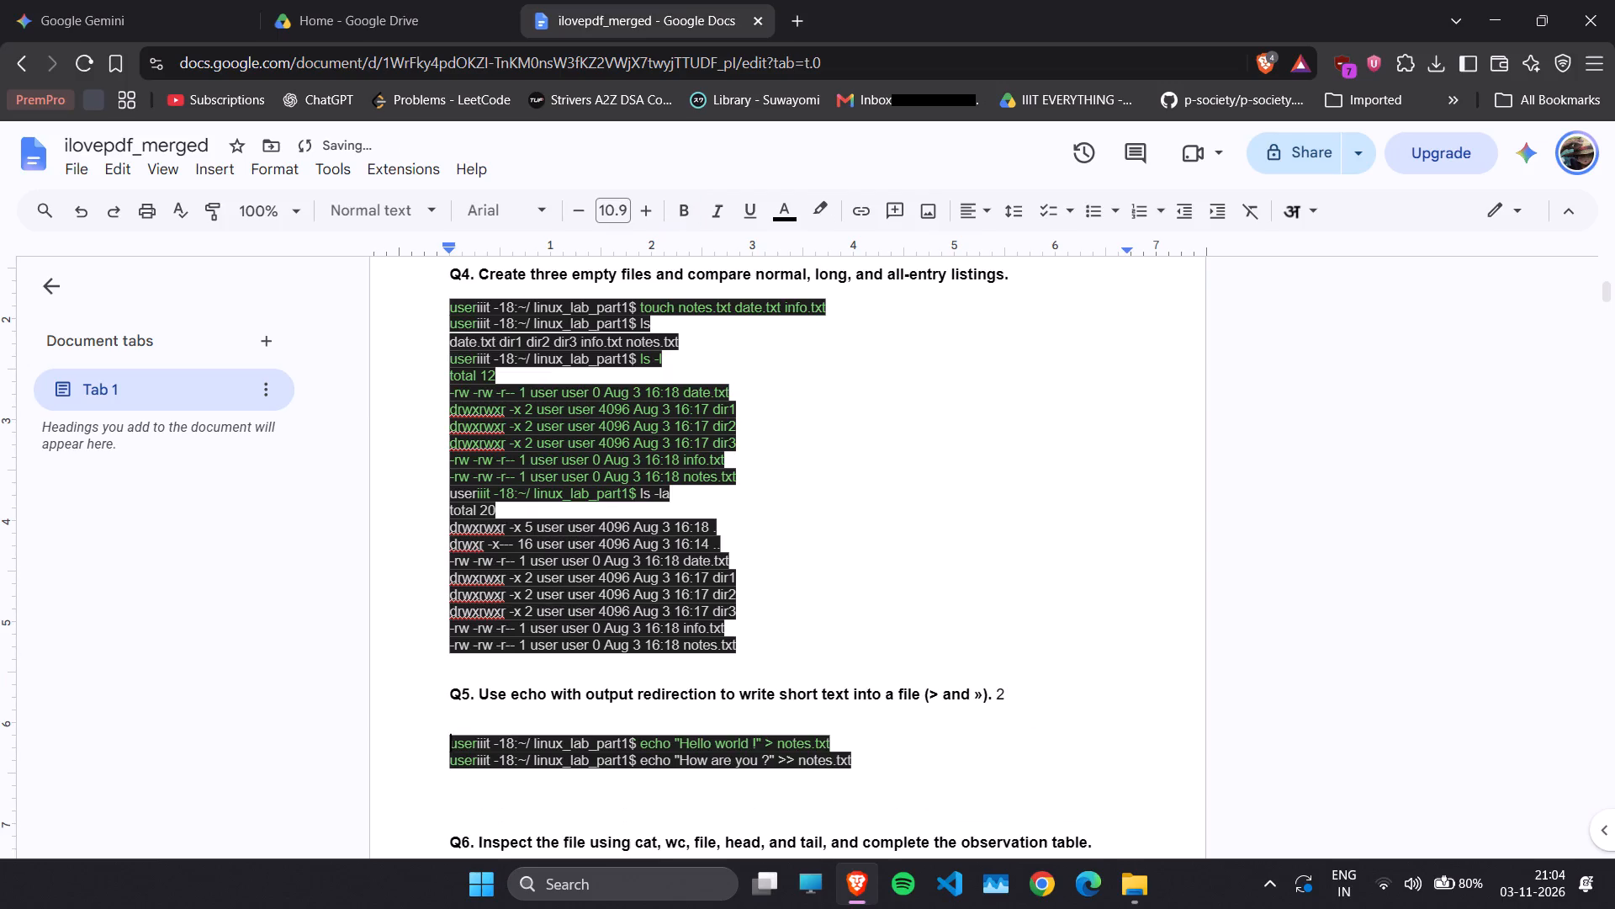
pyautogui.press('Up')
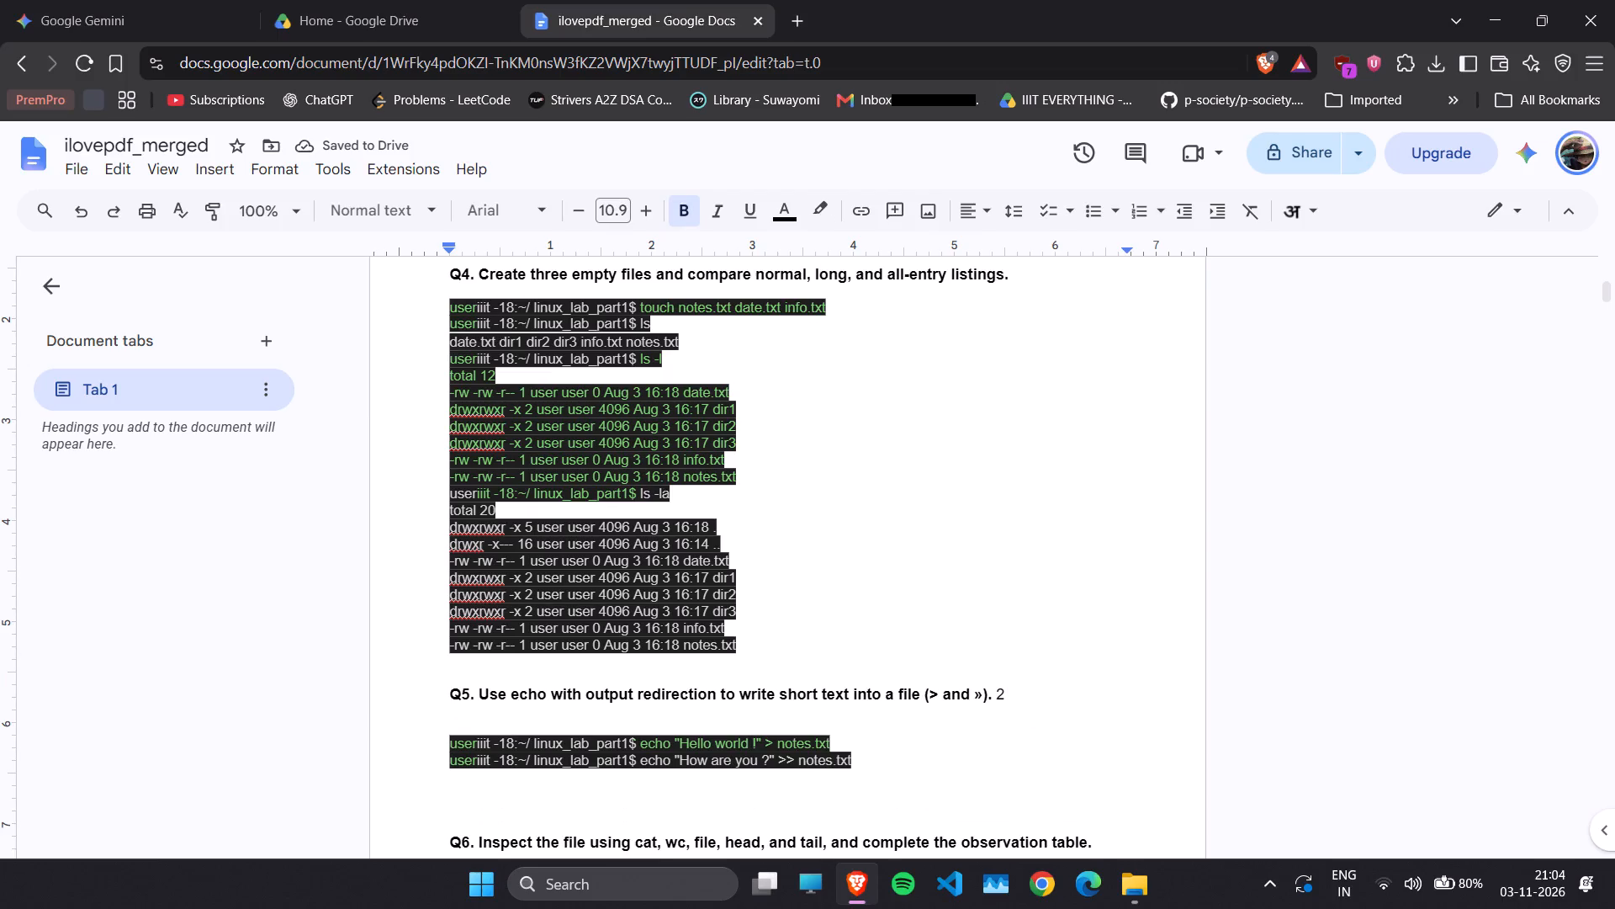
pyautogui.press('Down')
pyautogui.press('BackSpace')
pyautogui.press('BackSpace')
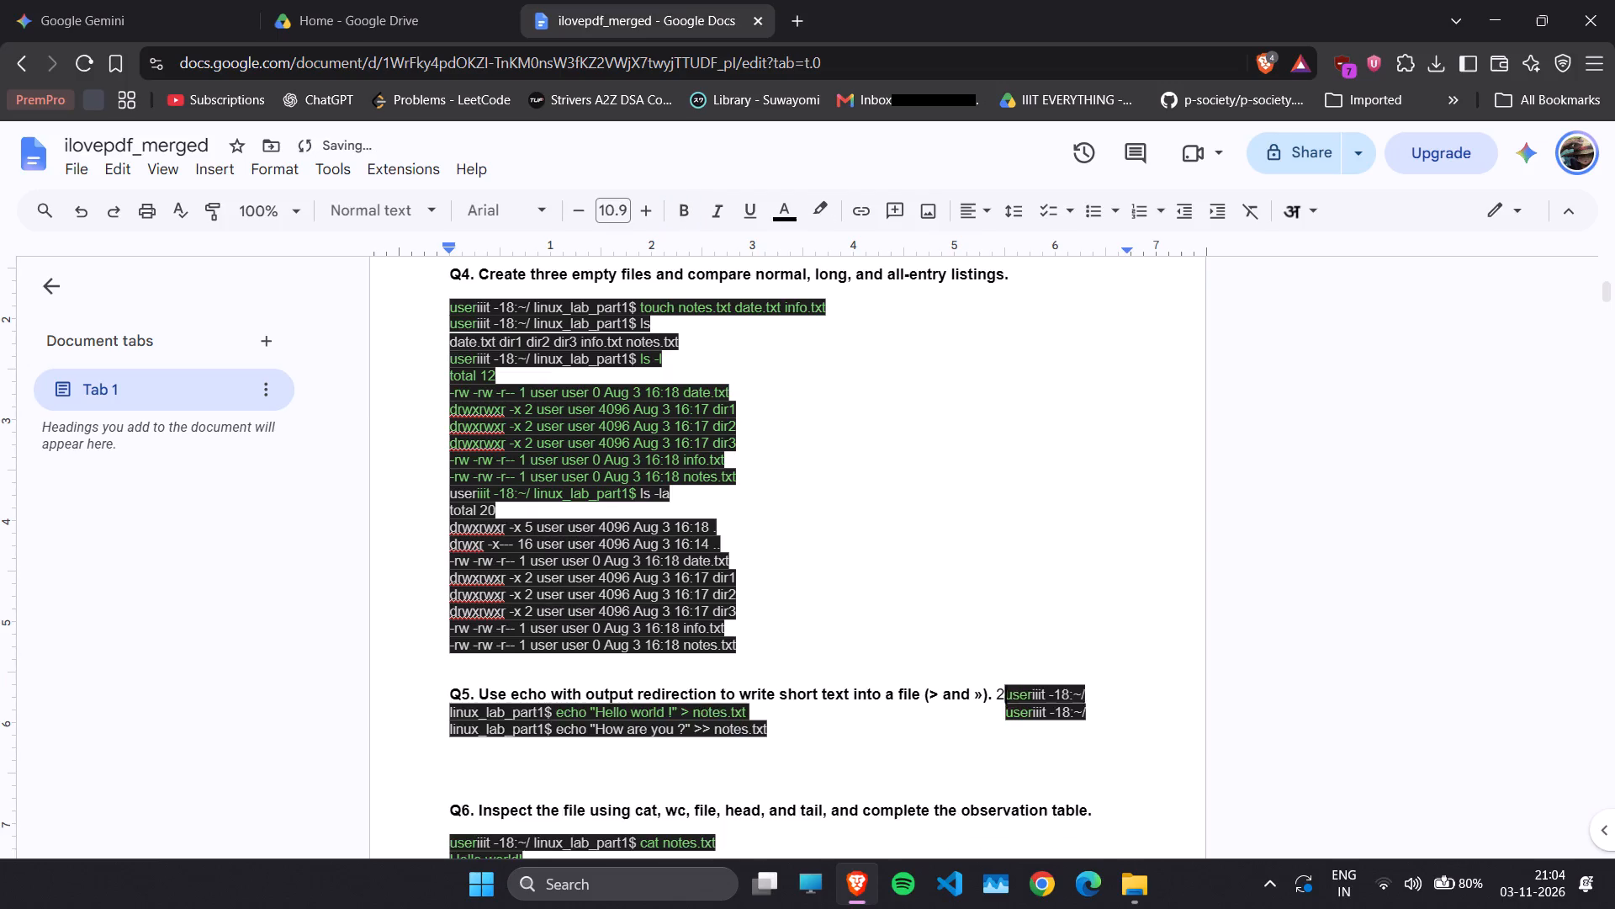
pyautogui.press('BackSpace')
pyautogui.press('Return')
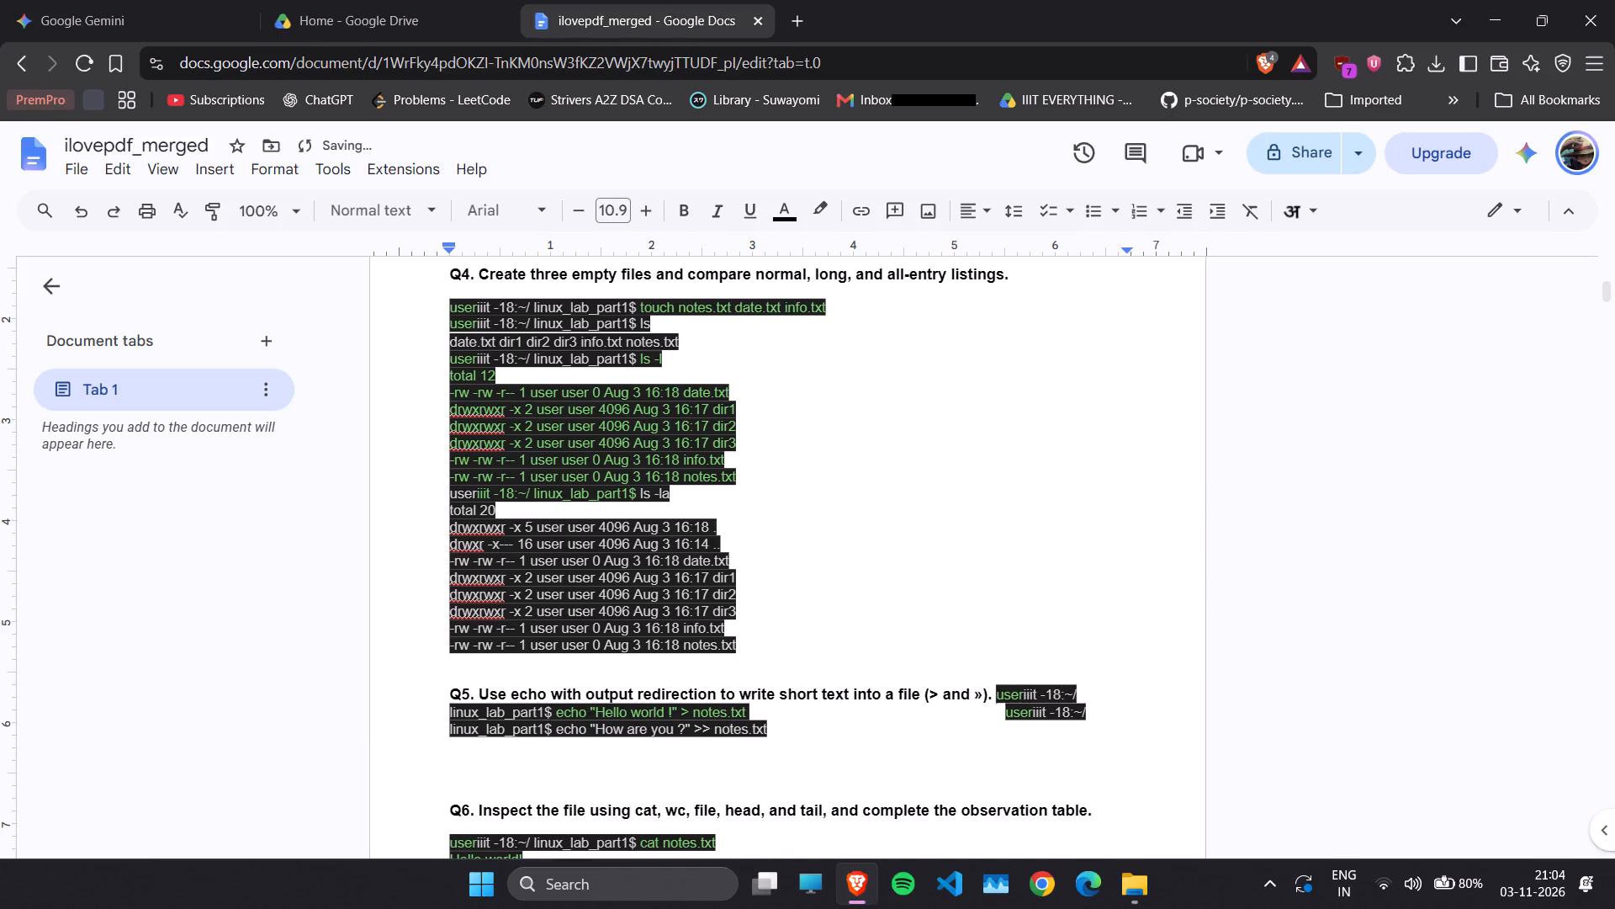
pyautogui.press('BackSpace')
# Insert spaces after the Q5 heading until the prompt with echo "Hello world !" > notes.txt starts on its own line.
pyautogui.press('space')
pyautogui.press('space')
pyautogui.press('space')
pyautogui.press('space')
pyautogui.press('space')
pyautogui.press('space')
pyautogui.press('space')
pyautogui.press('space')
pyautogui.press('space')
pyautogui.press('space')
pyautogui.press('space')
pyautogui.press('space')
pyautogui.press('space')
pyautogui.press('space')
pyautogui.press('space')
pyautogui.press('space')
pyautogui.press('space')
pyautogui.press('space')
pyautogui.press('space')
pyautogui.press('space')
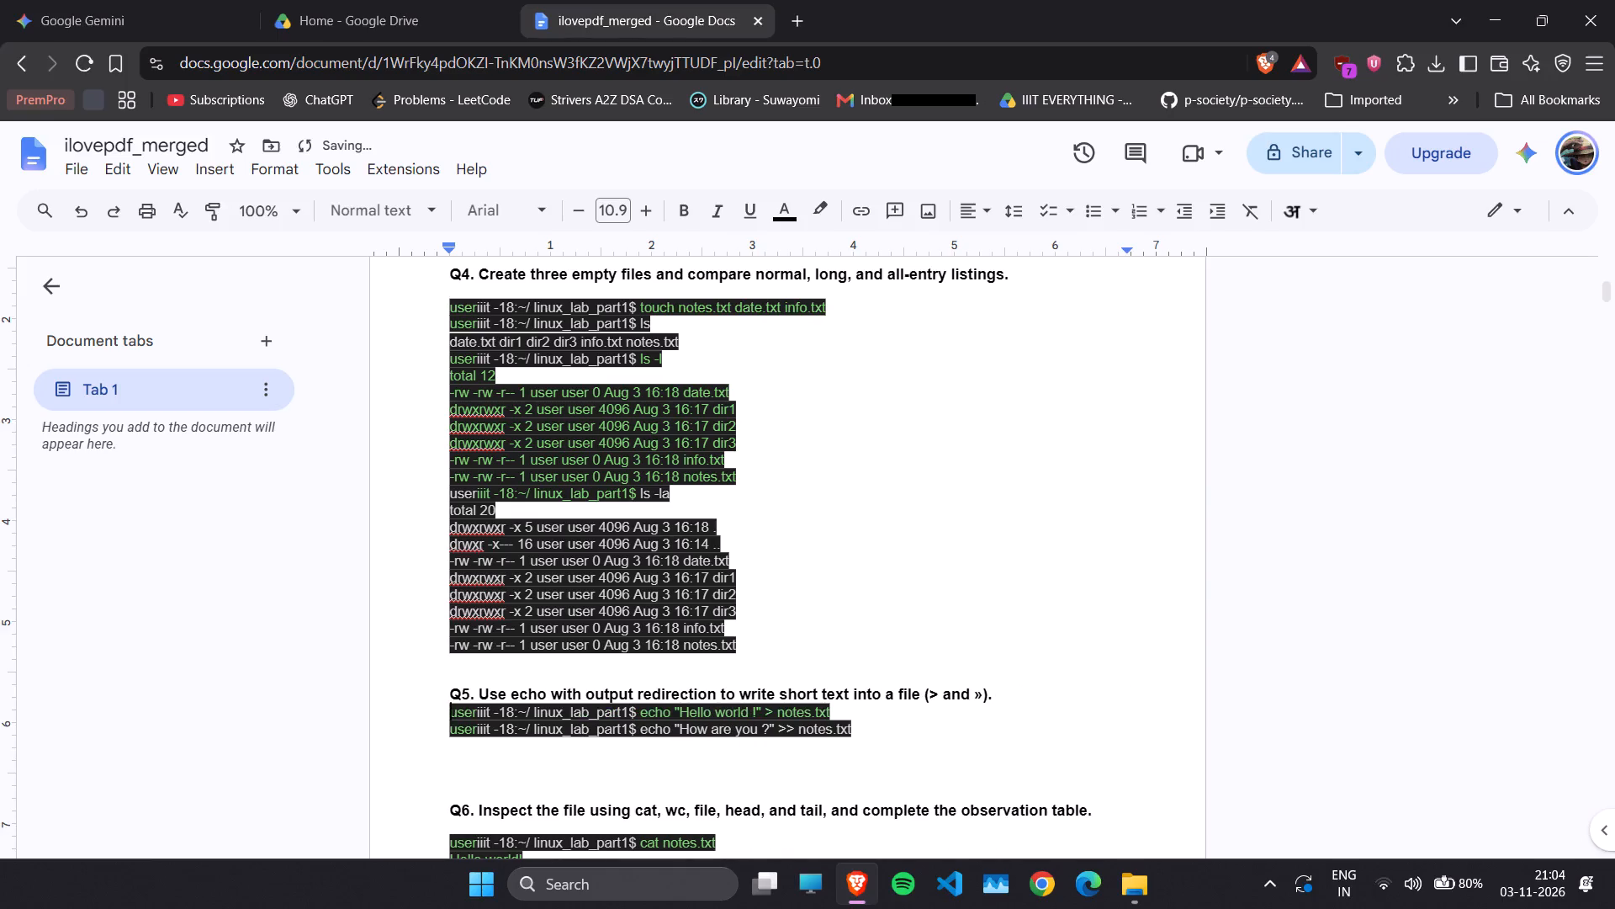
# Trim surplus spaces between the Q5 heading and the first echo command, trying a line break there and removing it.
pyautogui.scroll(1, 588, 707)
pyautogui.scroll(-1, 854, 784)
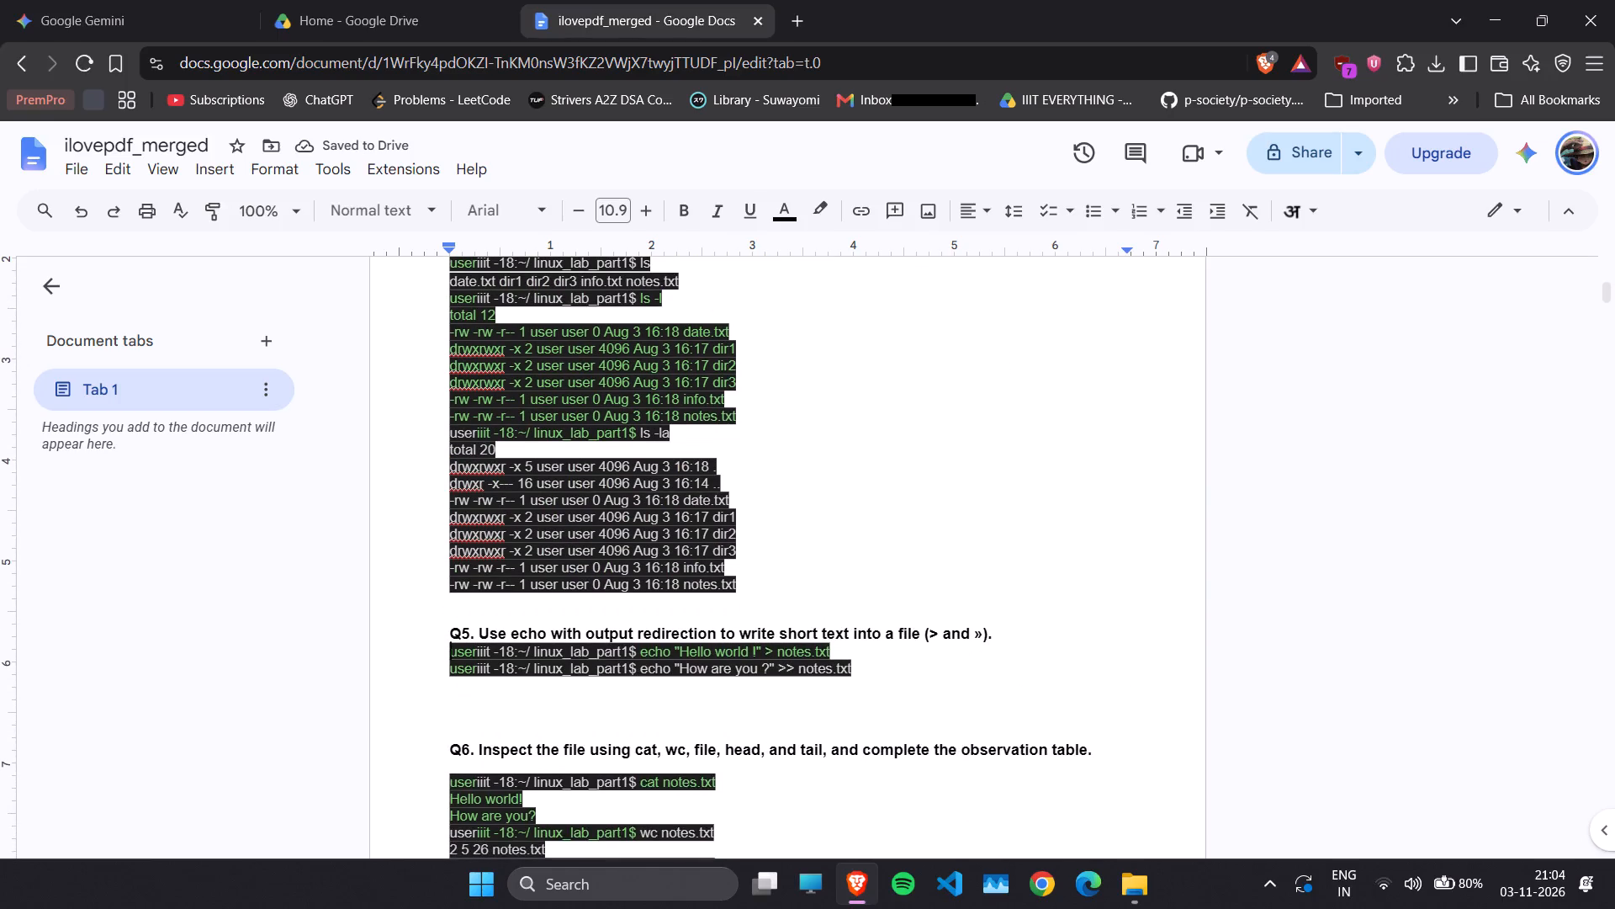
pyautogui.press('BackSpace')
pyautogui.press('BackSpace')
pyautogui.press('BackSpace')
pyautogui.press('BackSpace')
pyautogui.press('Return')
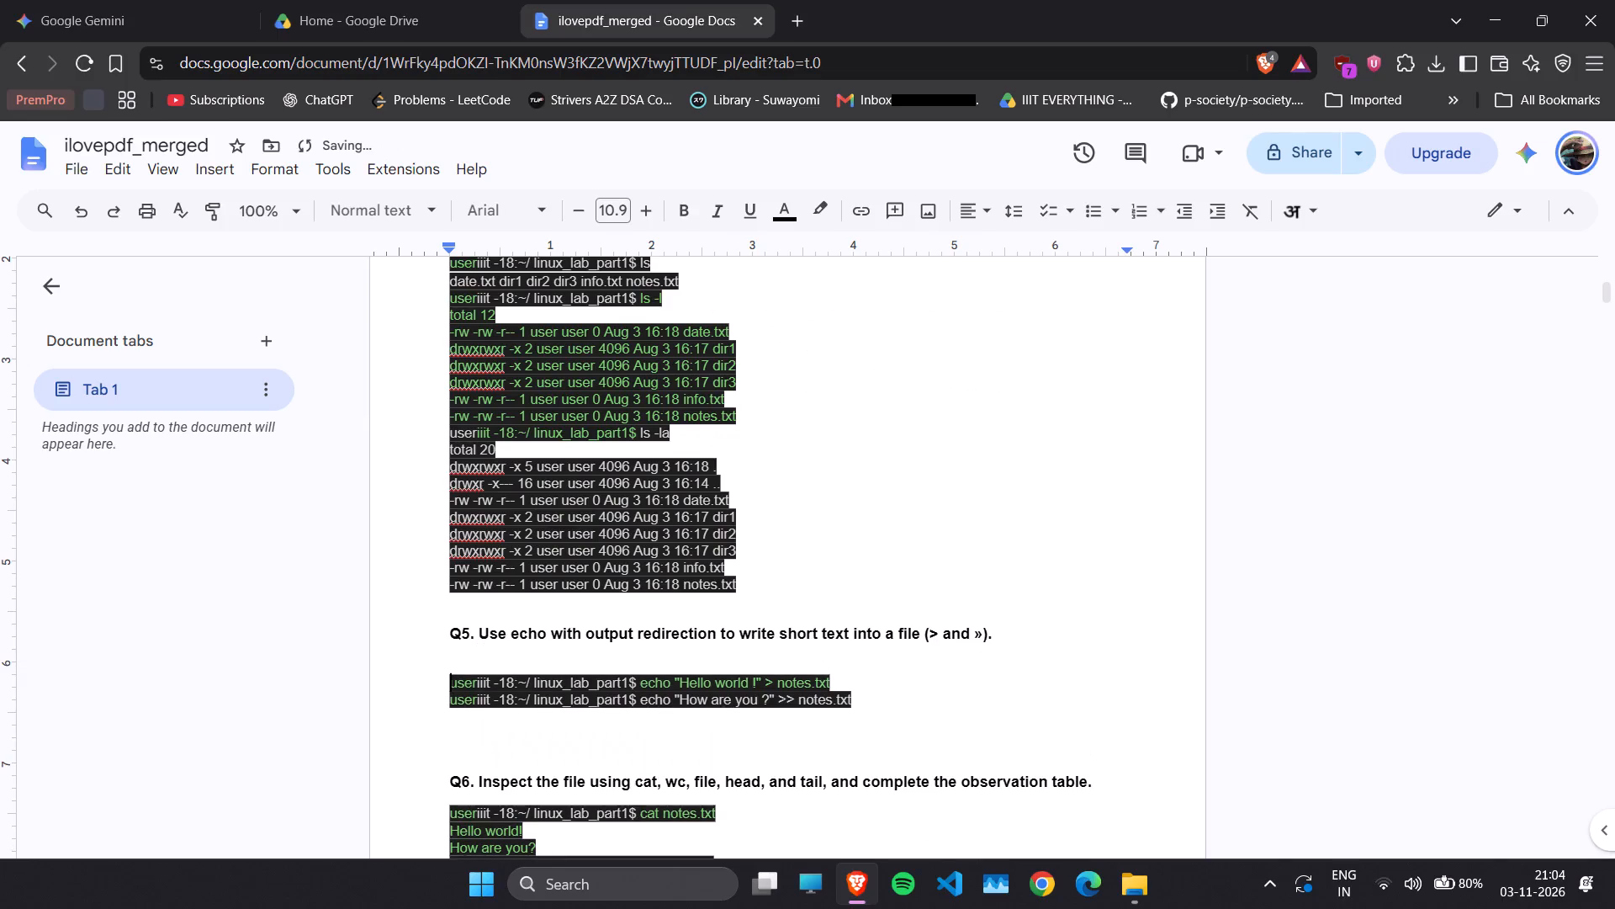
pyautogui.press('BackSpace')
pyautogui.press('BackSpace')
pyautogui.press('BackSpace')
pyautogui.press('BackSpace')
pyautogui.press('BackSpace')
pyautogui.press('BackSpace')
pyautogui.press('BackSpace')
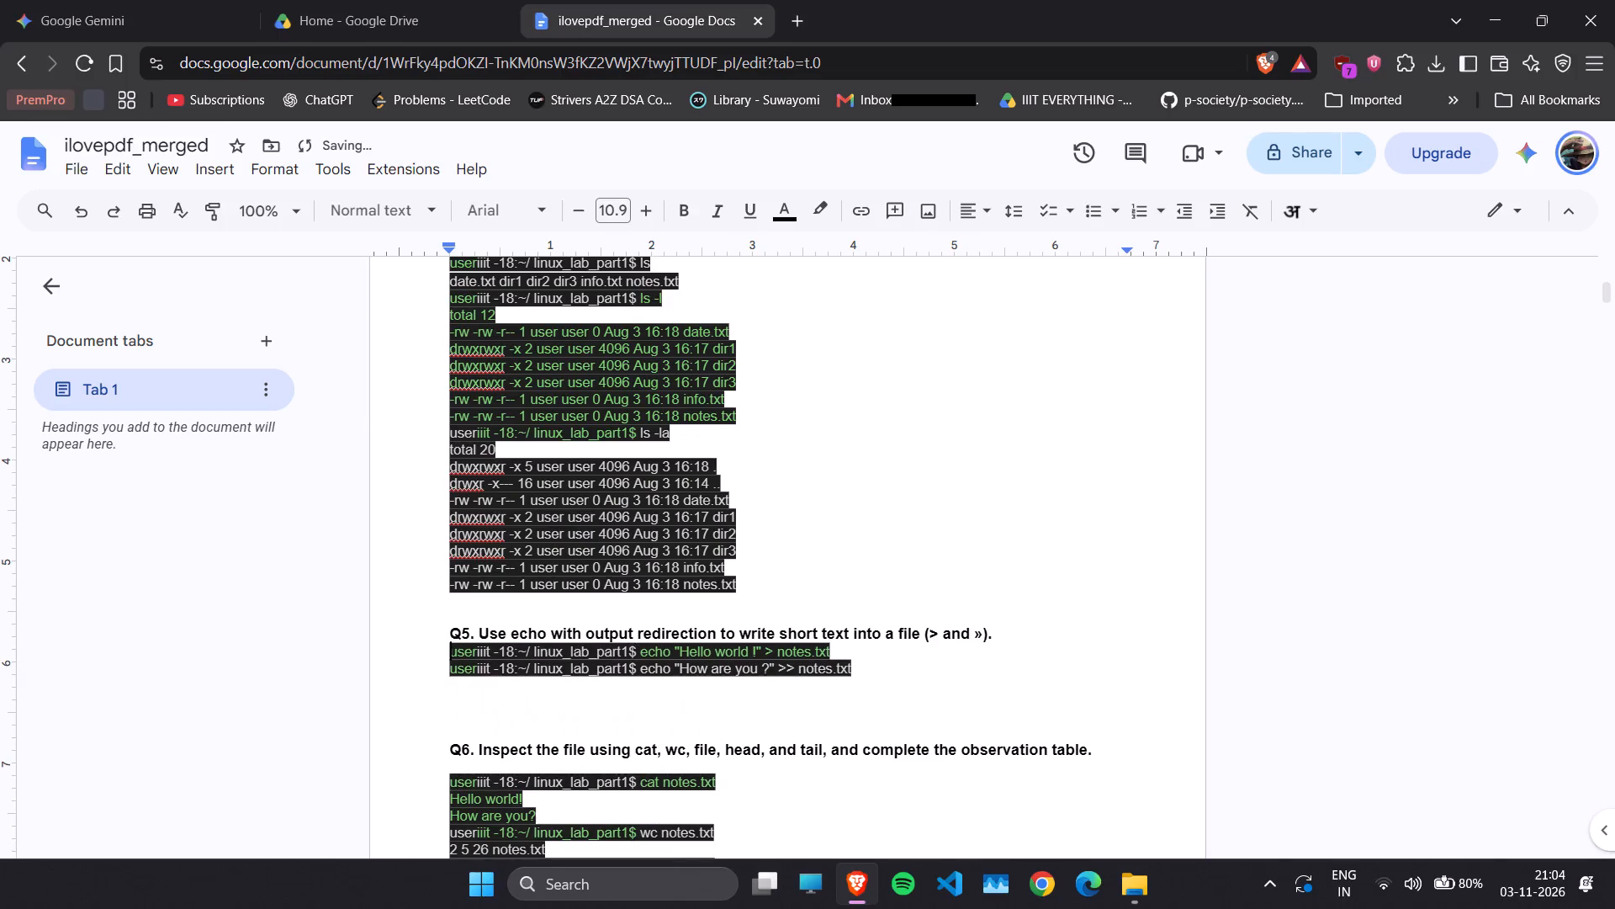
pyautogui.press('BackSpace')
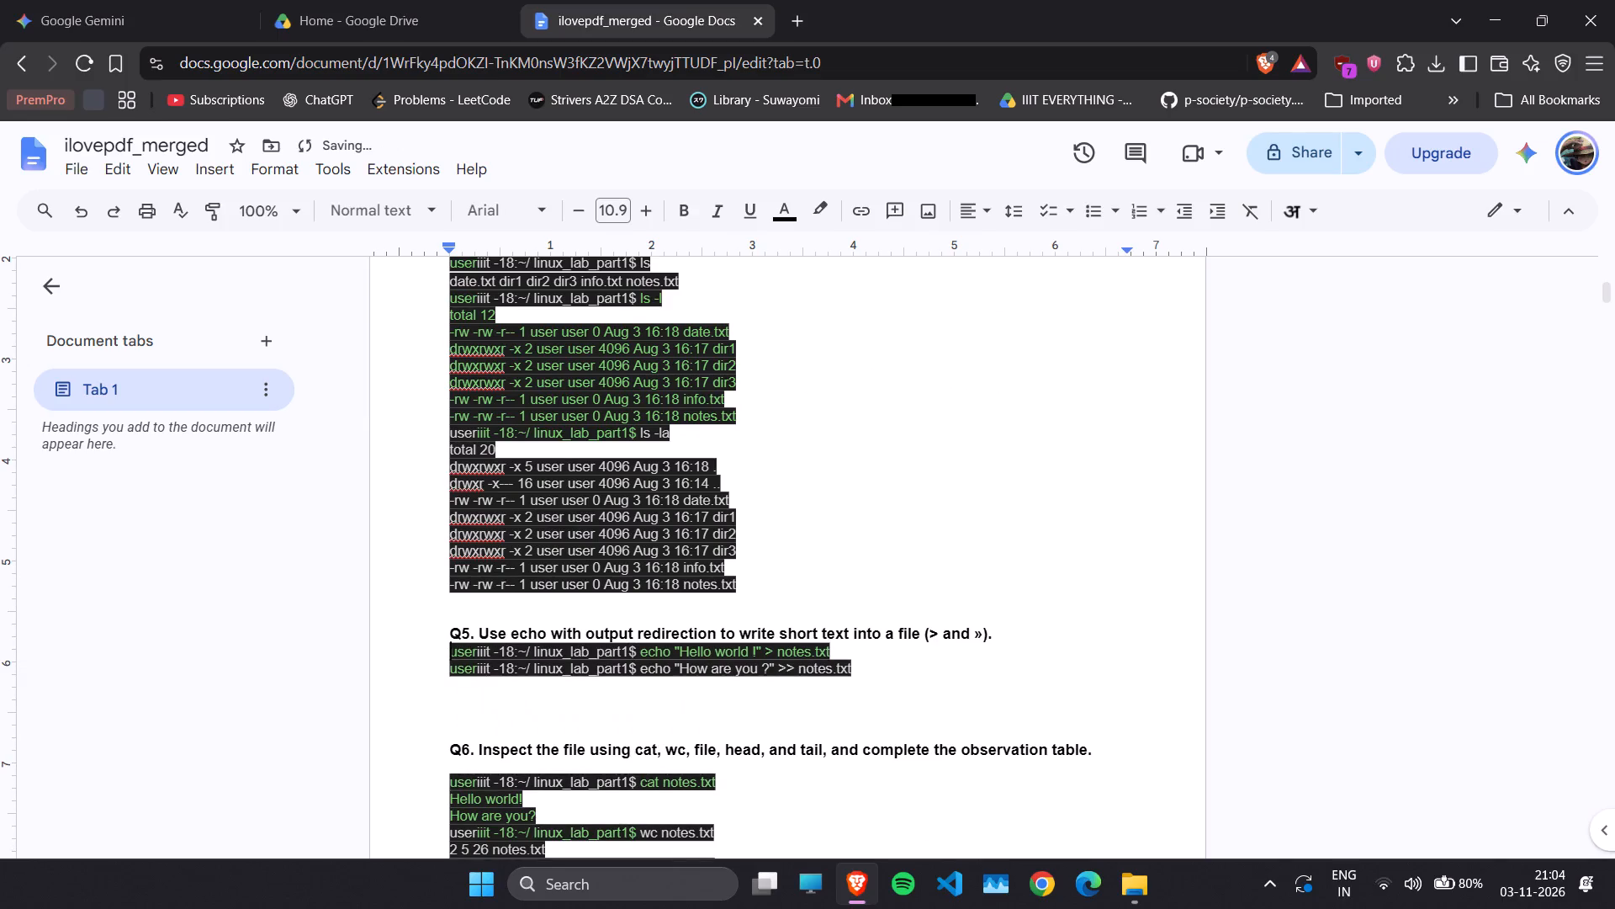
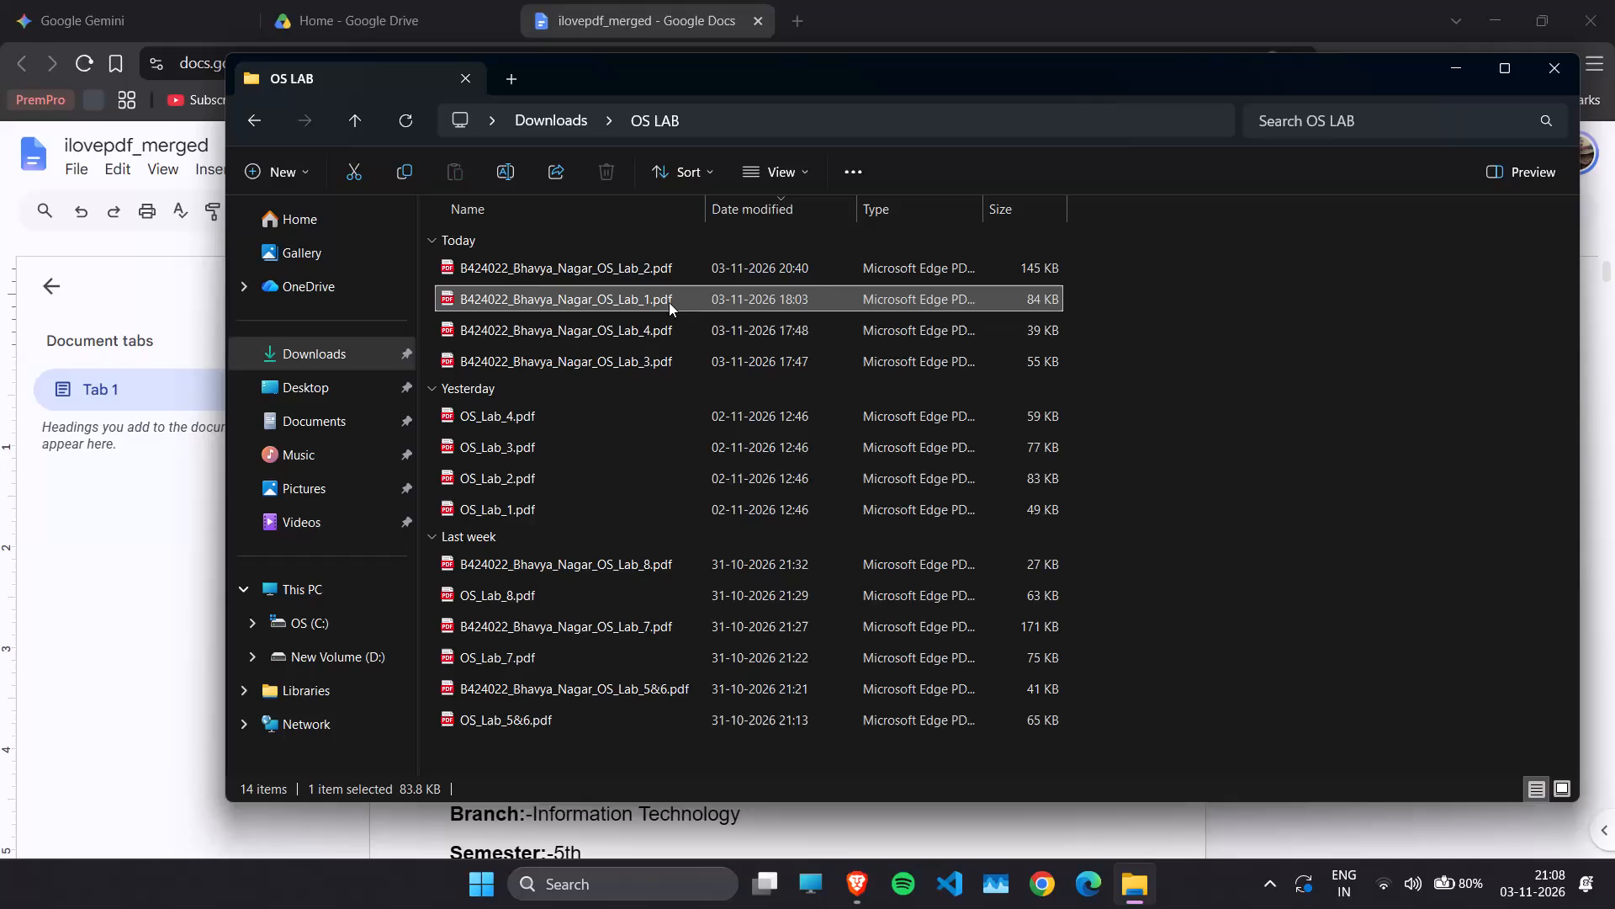
# Open the original Lab 1 PDF from the OS LAB folder, check its Q4 and Q5 output, and close the PDFs.
pyautogui.doubleClick(669, 302)
pyautogui.scroll(-2, 669, 645)
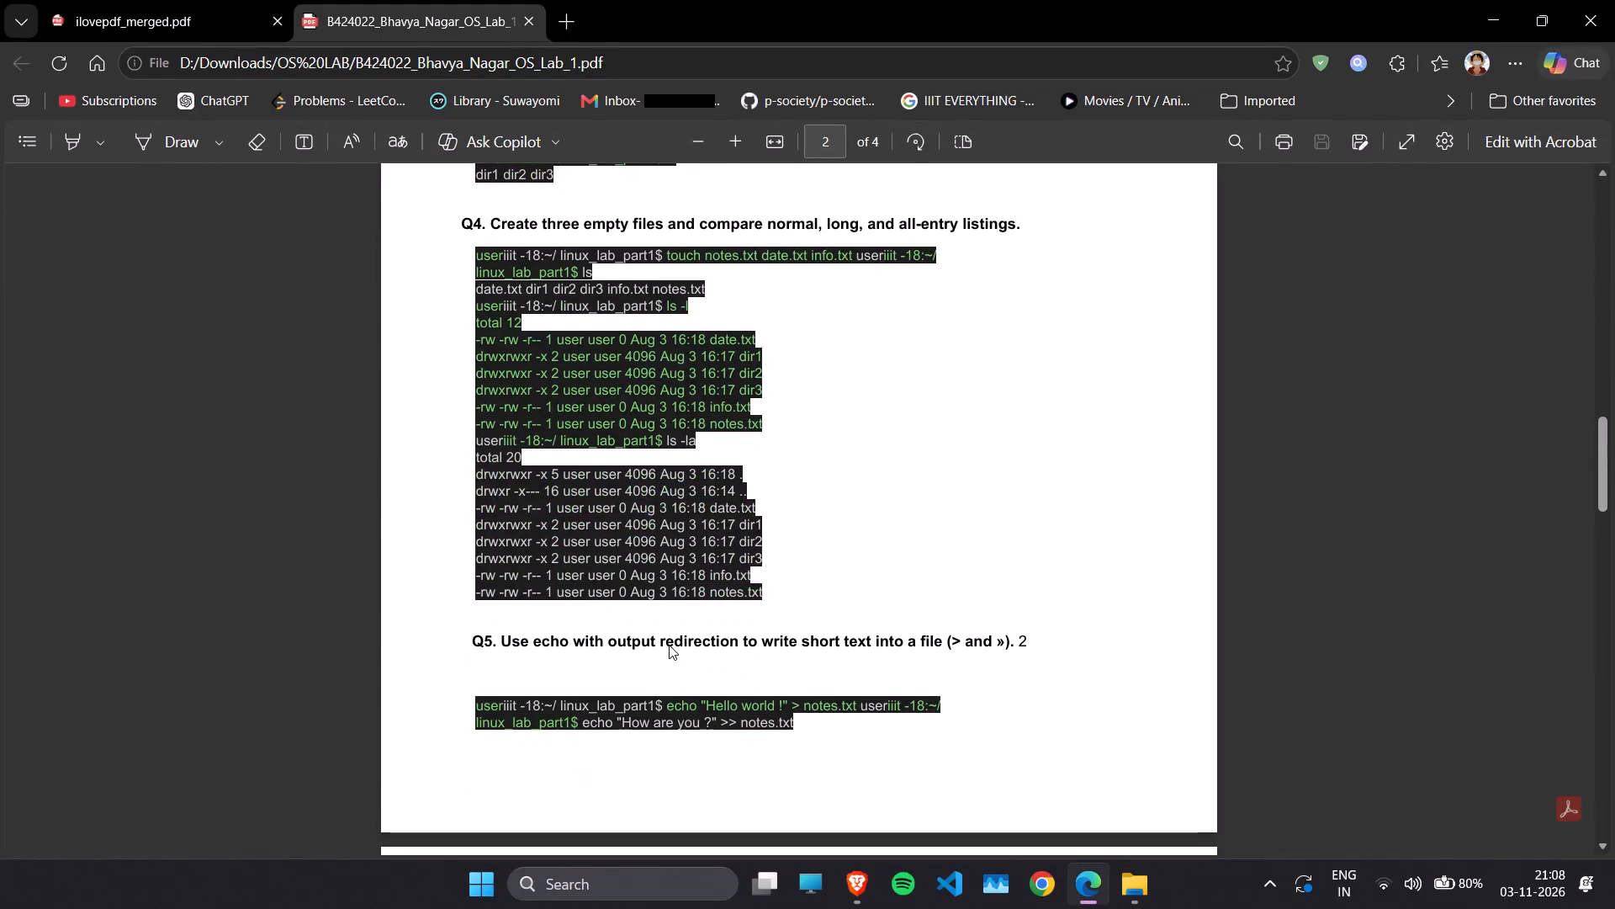
pyautogui.scroll(-1, 669, 645)
pyautogui.click(527, 24)
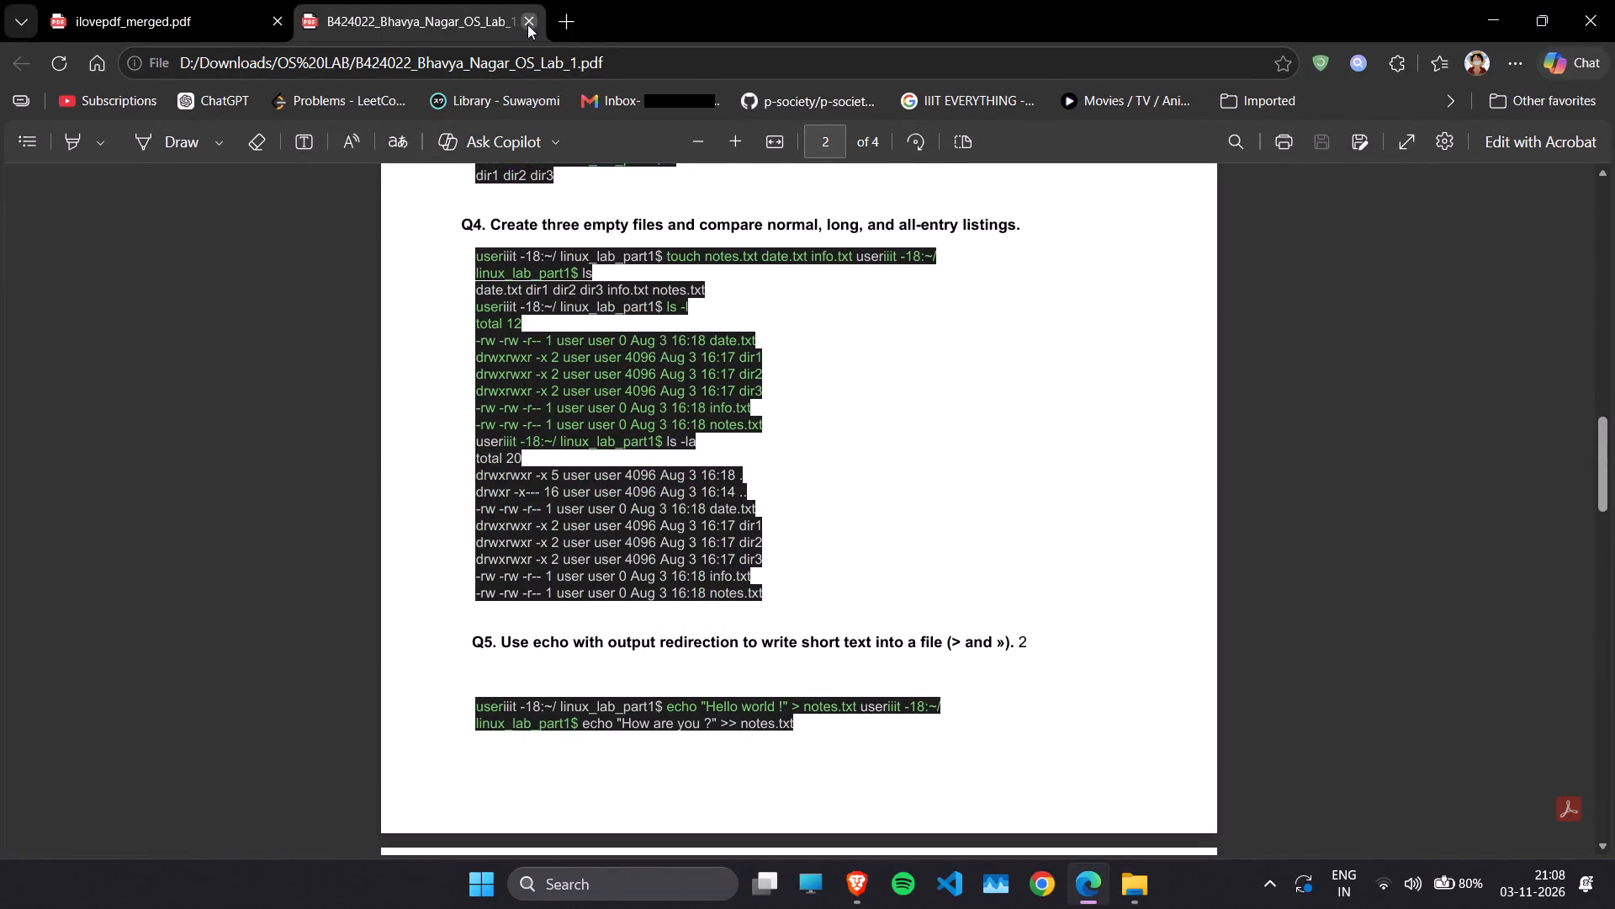
pyautogui.click(278, 25)
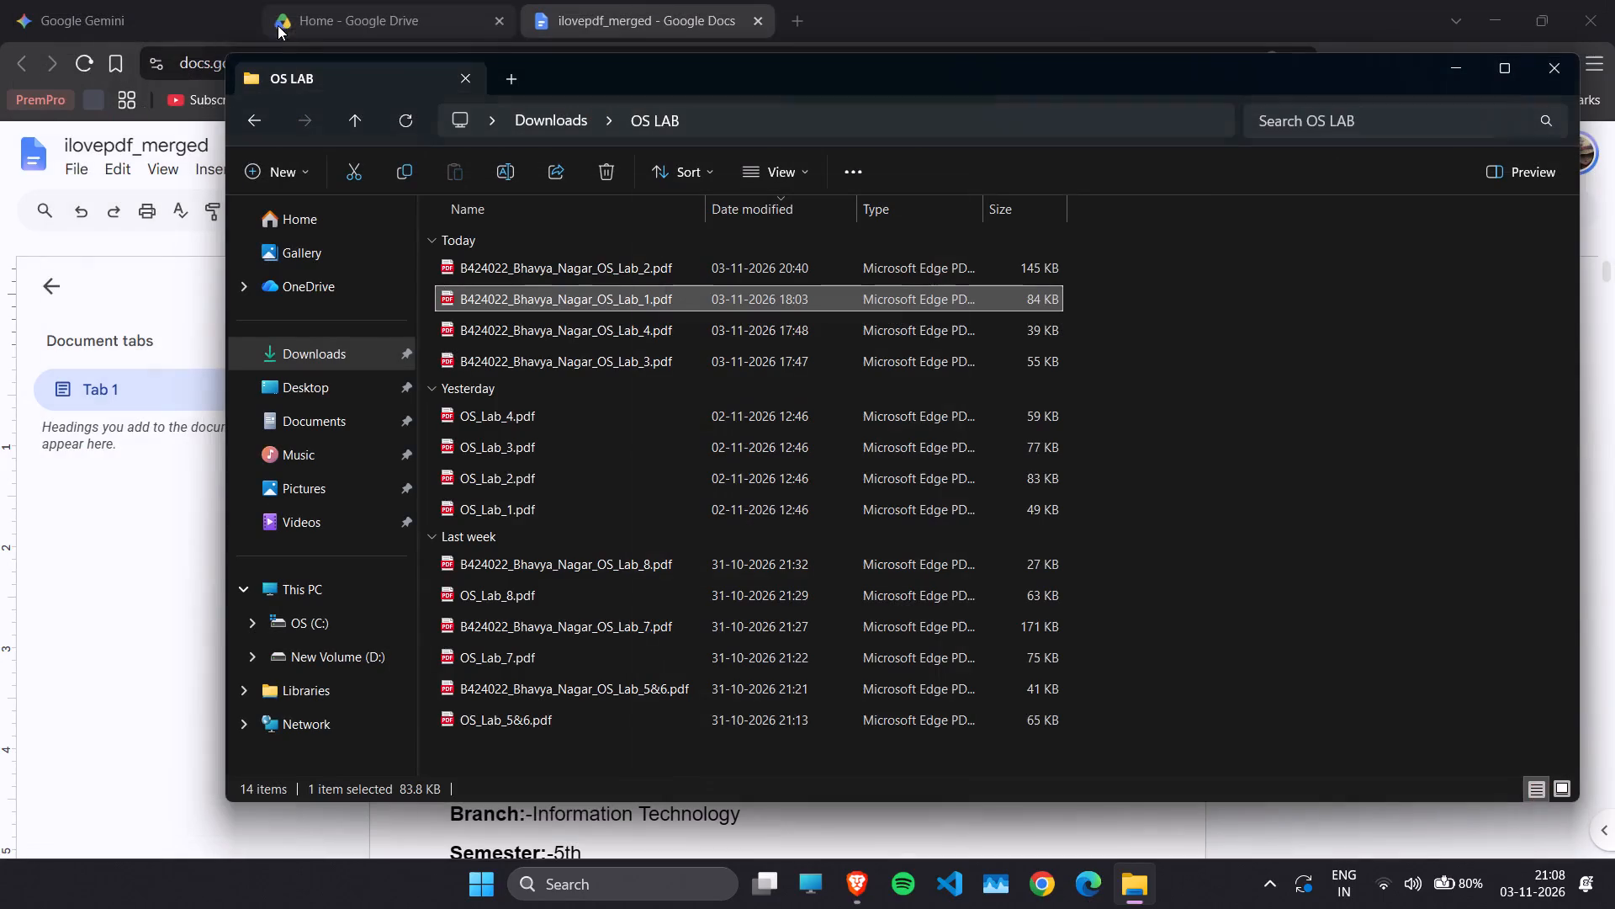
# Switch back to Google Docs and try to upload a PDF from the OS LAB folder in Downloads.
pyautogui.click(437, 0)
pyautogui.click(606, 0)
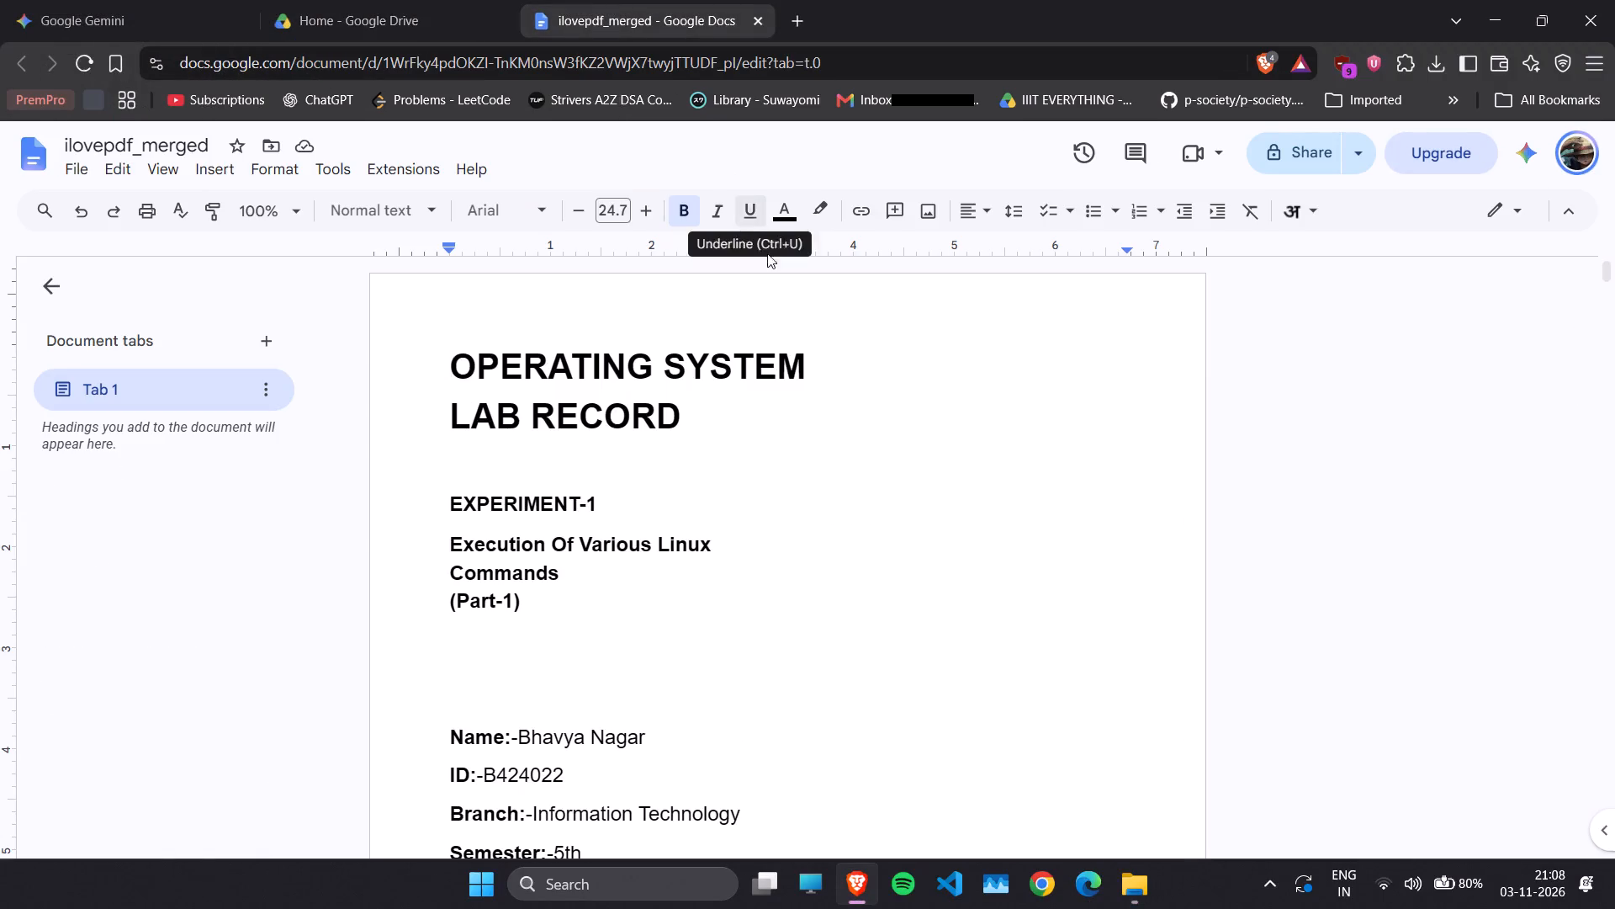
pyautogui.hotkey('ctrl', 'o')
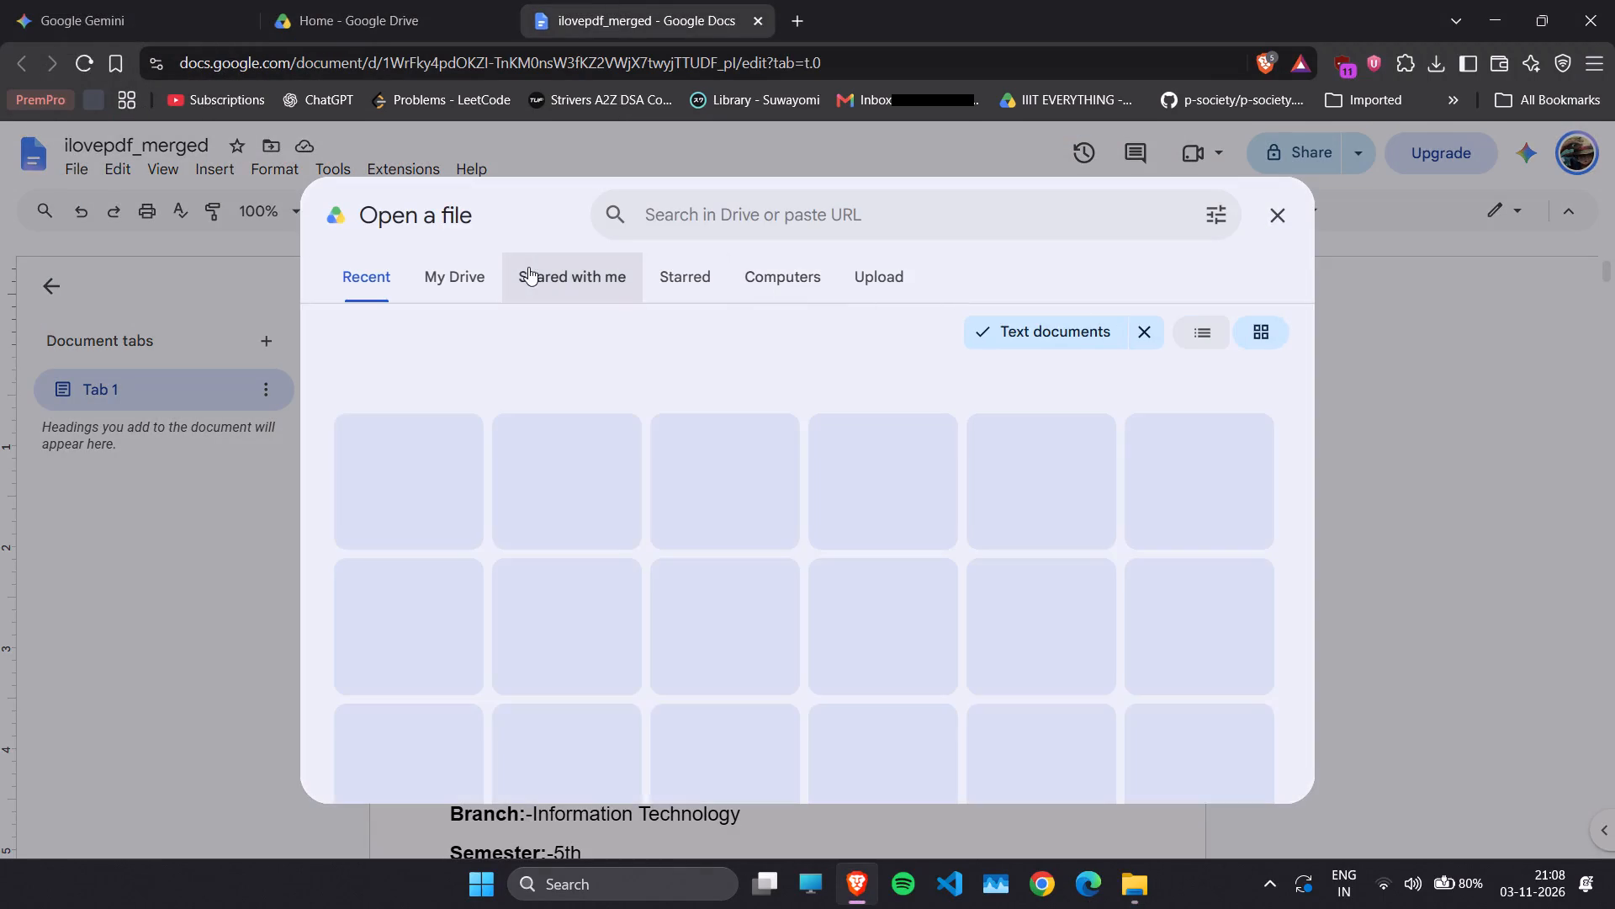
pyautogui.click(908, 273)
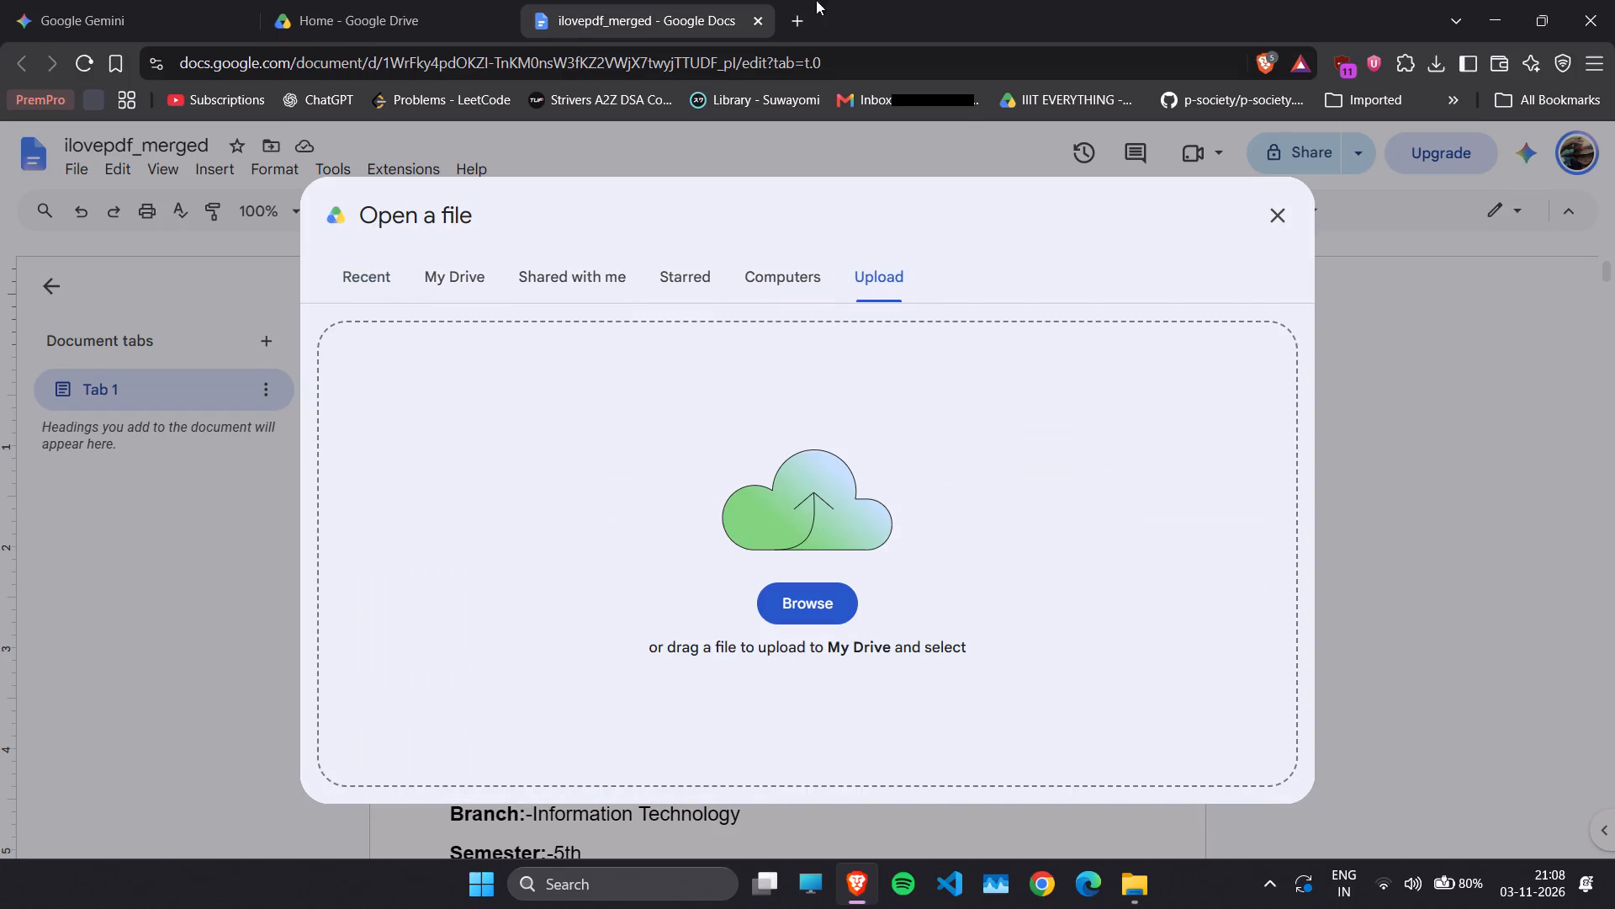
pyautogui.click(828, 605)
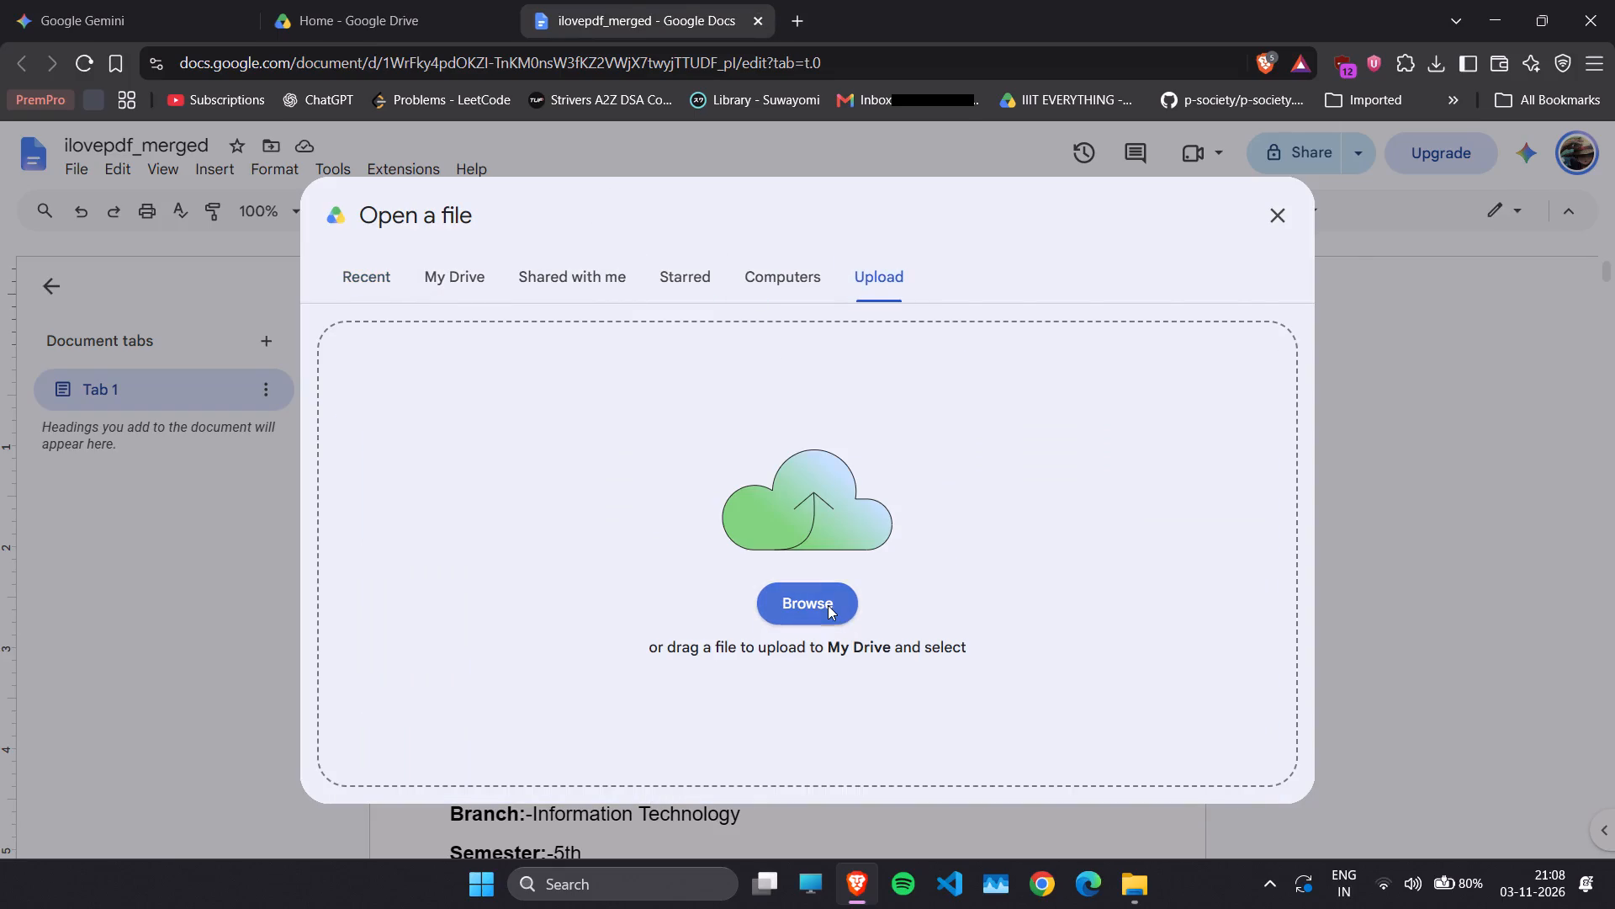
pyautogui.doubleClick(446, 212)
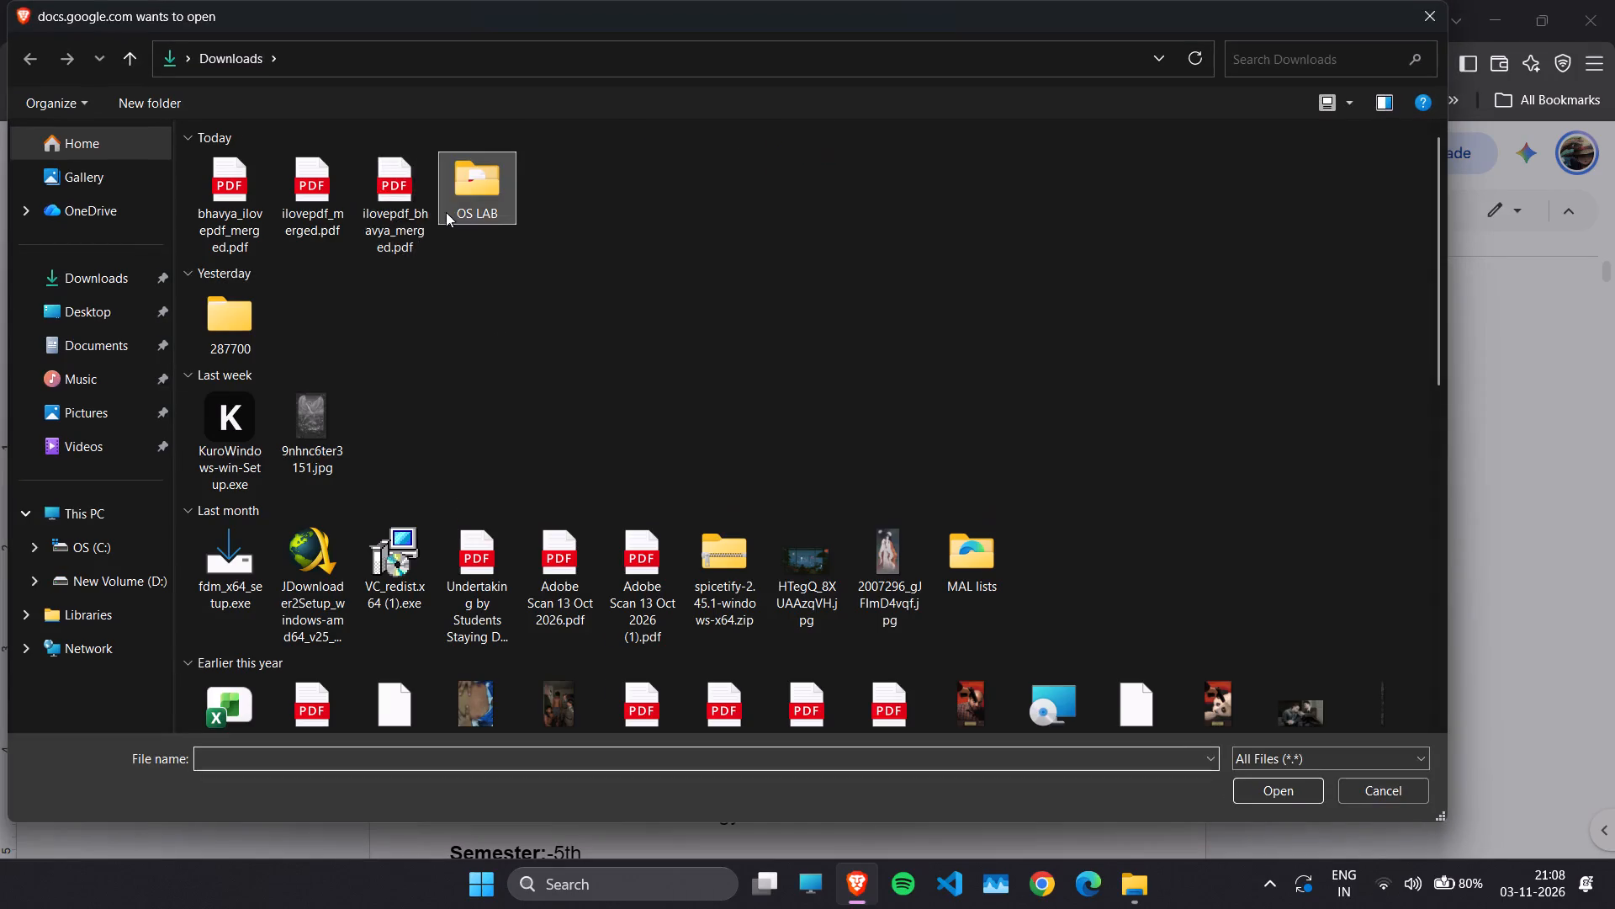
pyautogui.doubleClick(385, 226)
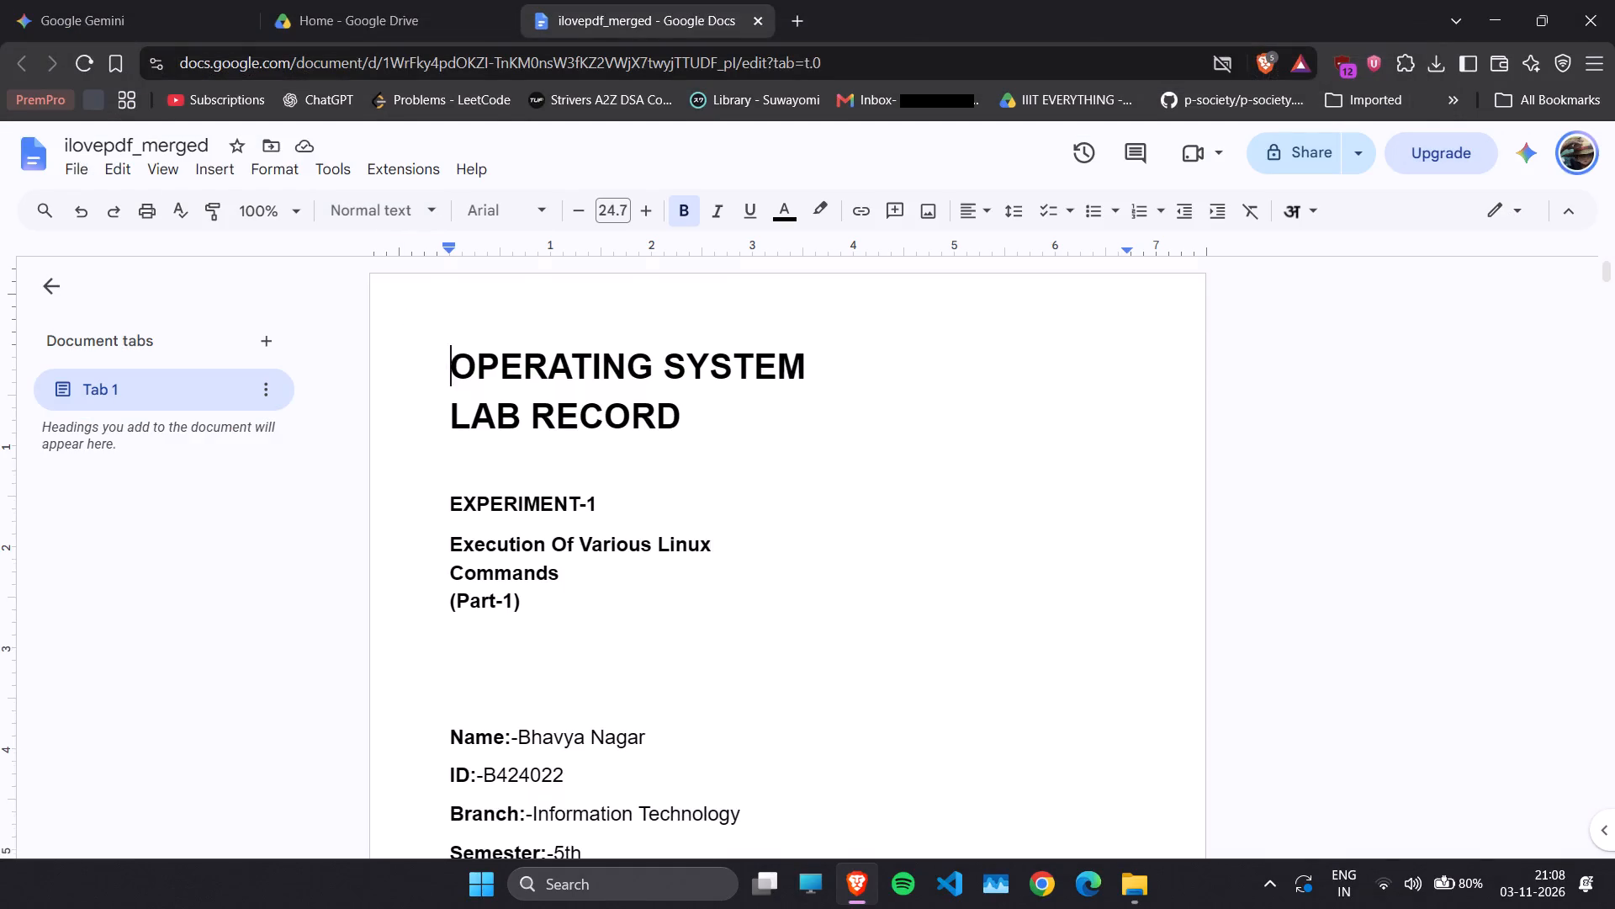
# Replace the split prompt before Q7's second cp command with a copy of the first useriiit -18:~/ linux_lab_part1$ prompt.
pyautogui.scroll(-1, 484, 538)
pyautogui.scroll(-6, 574, 591)
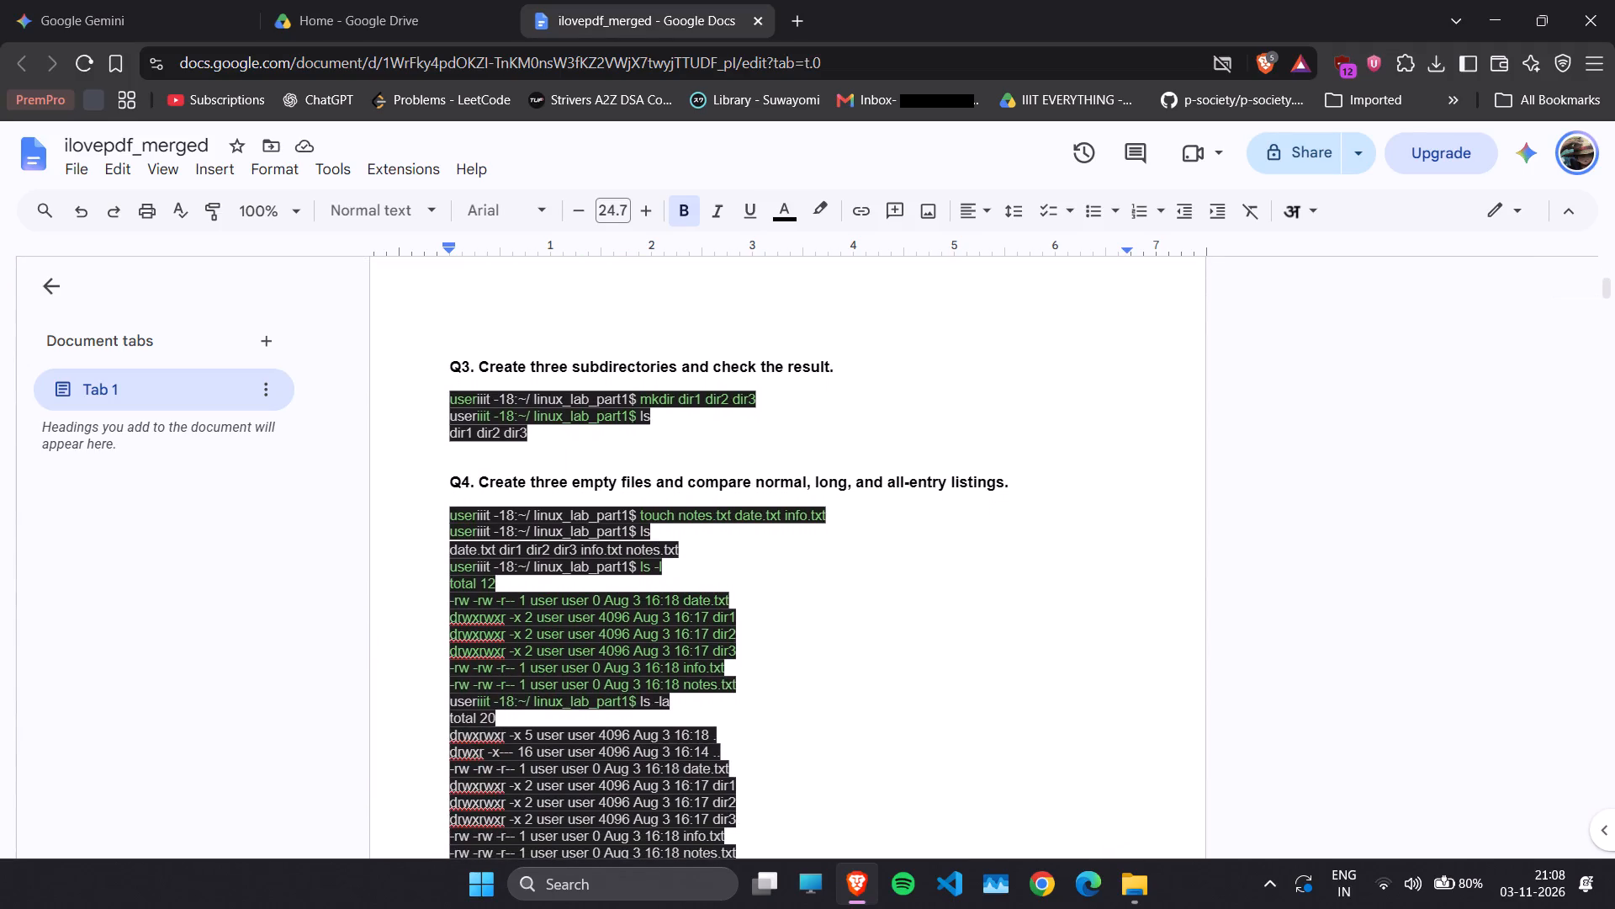
pyautogui.scroll(-3, 574, 591)
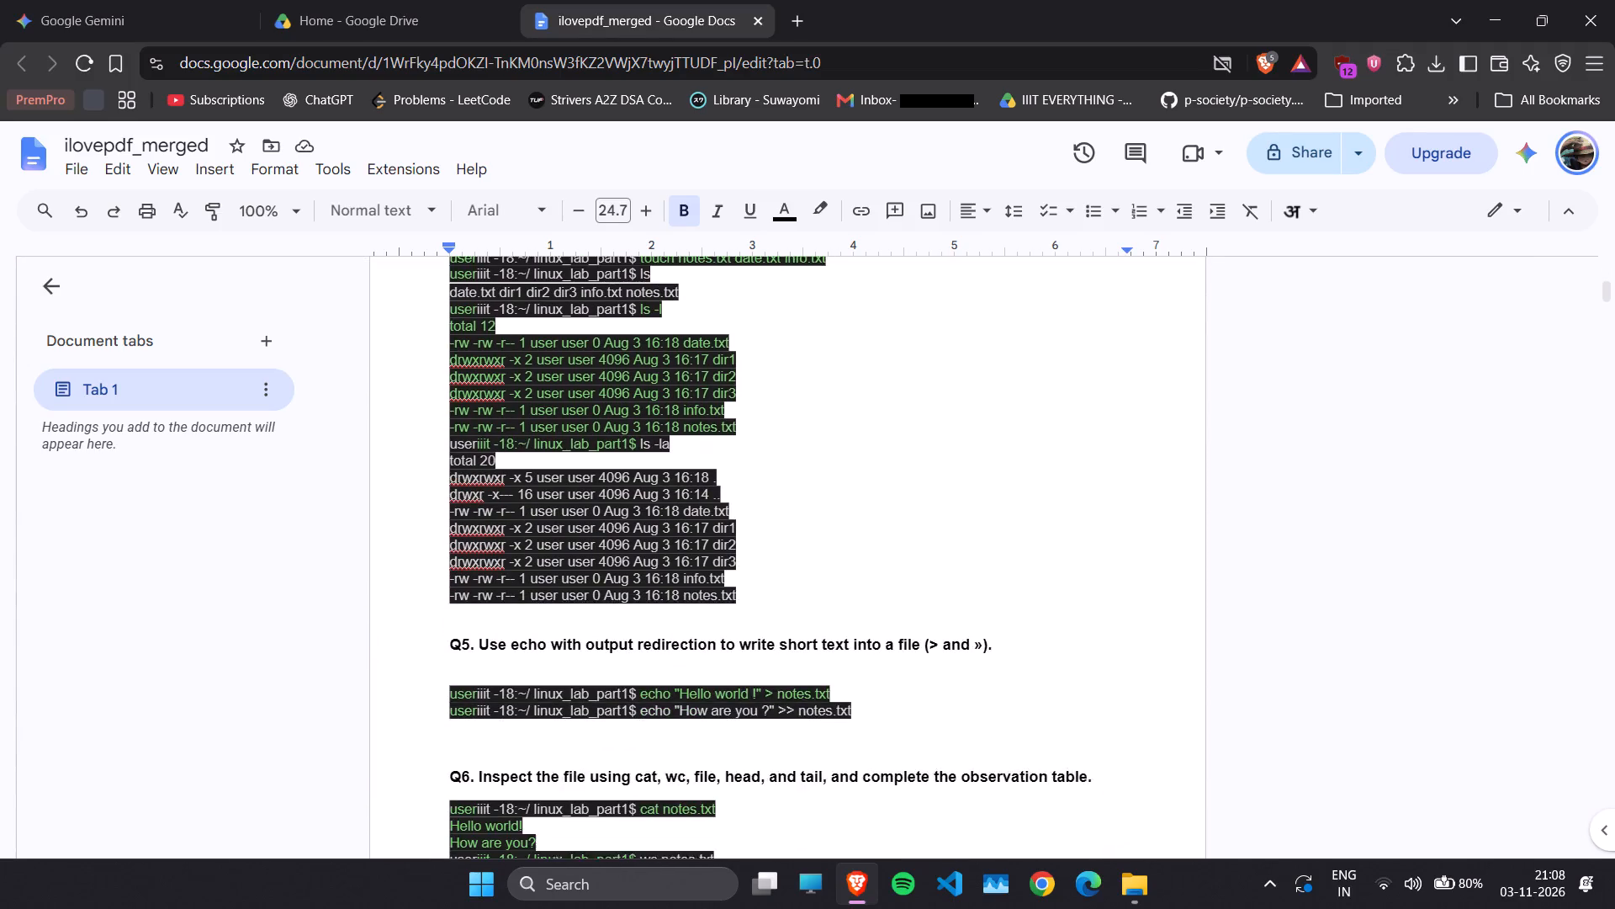
pyautogui.scroll(-2, 574, 591)
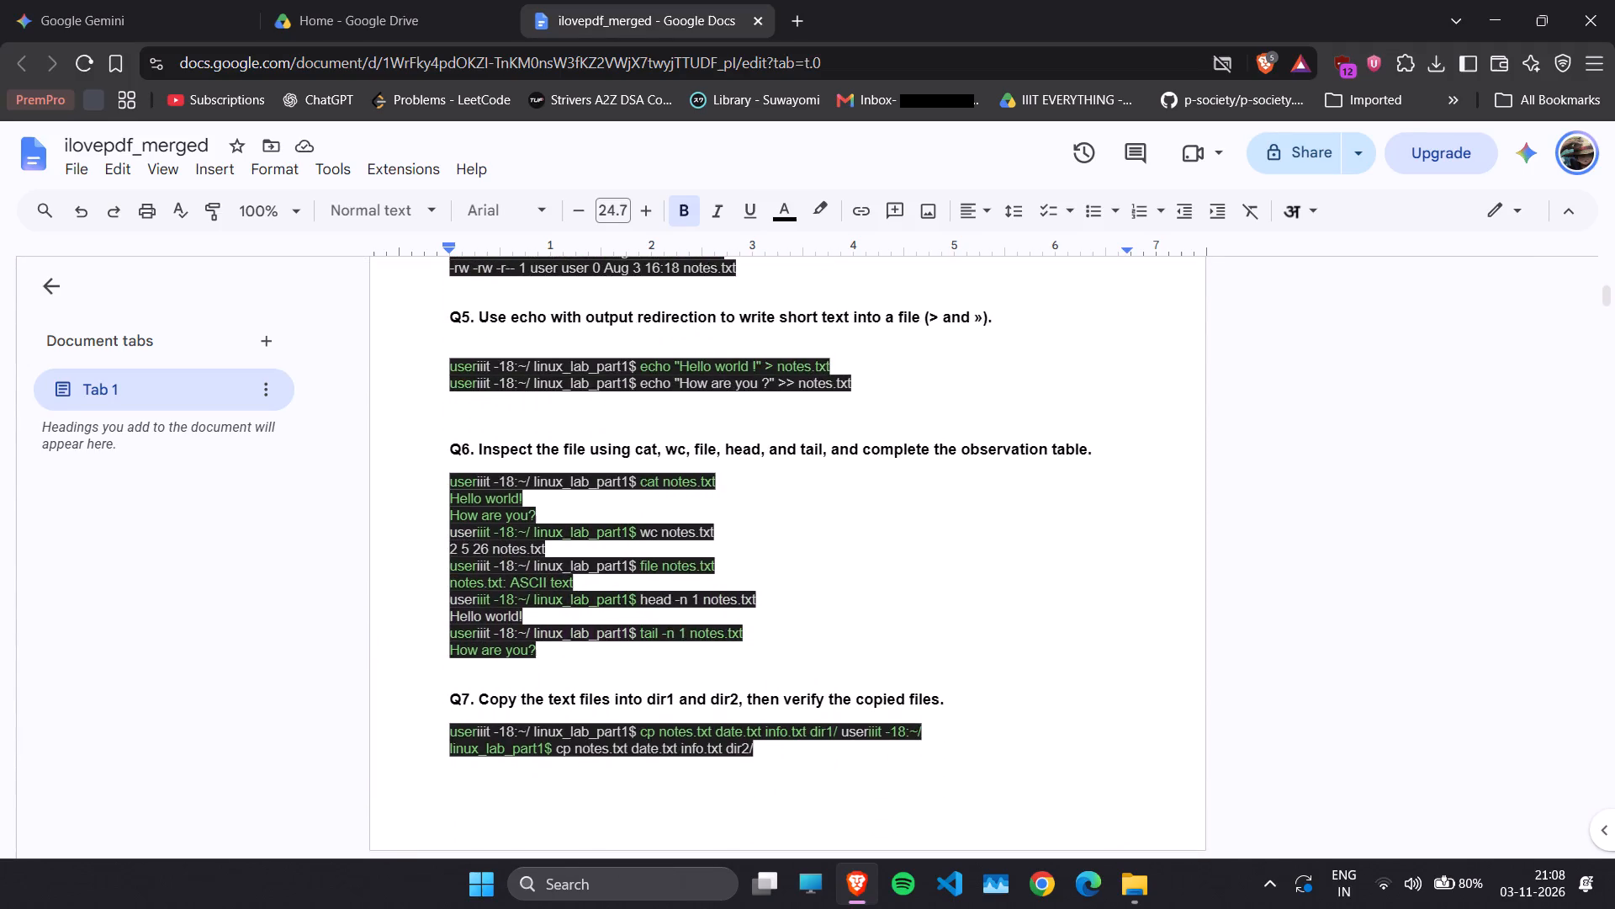
pyautogui.scroll(-3, 574, 591)
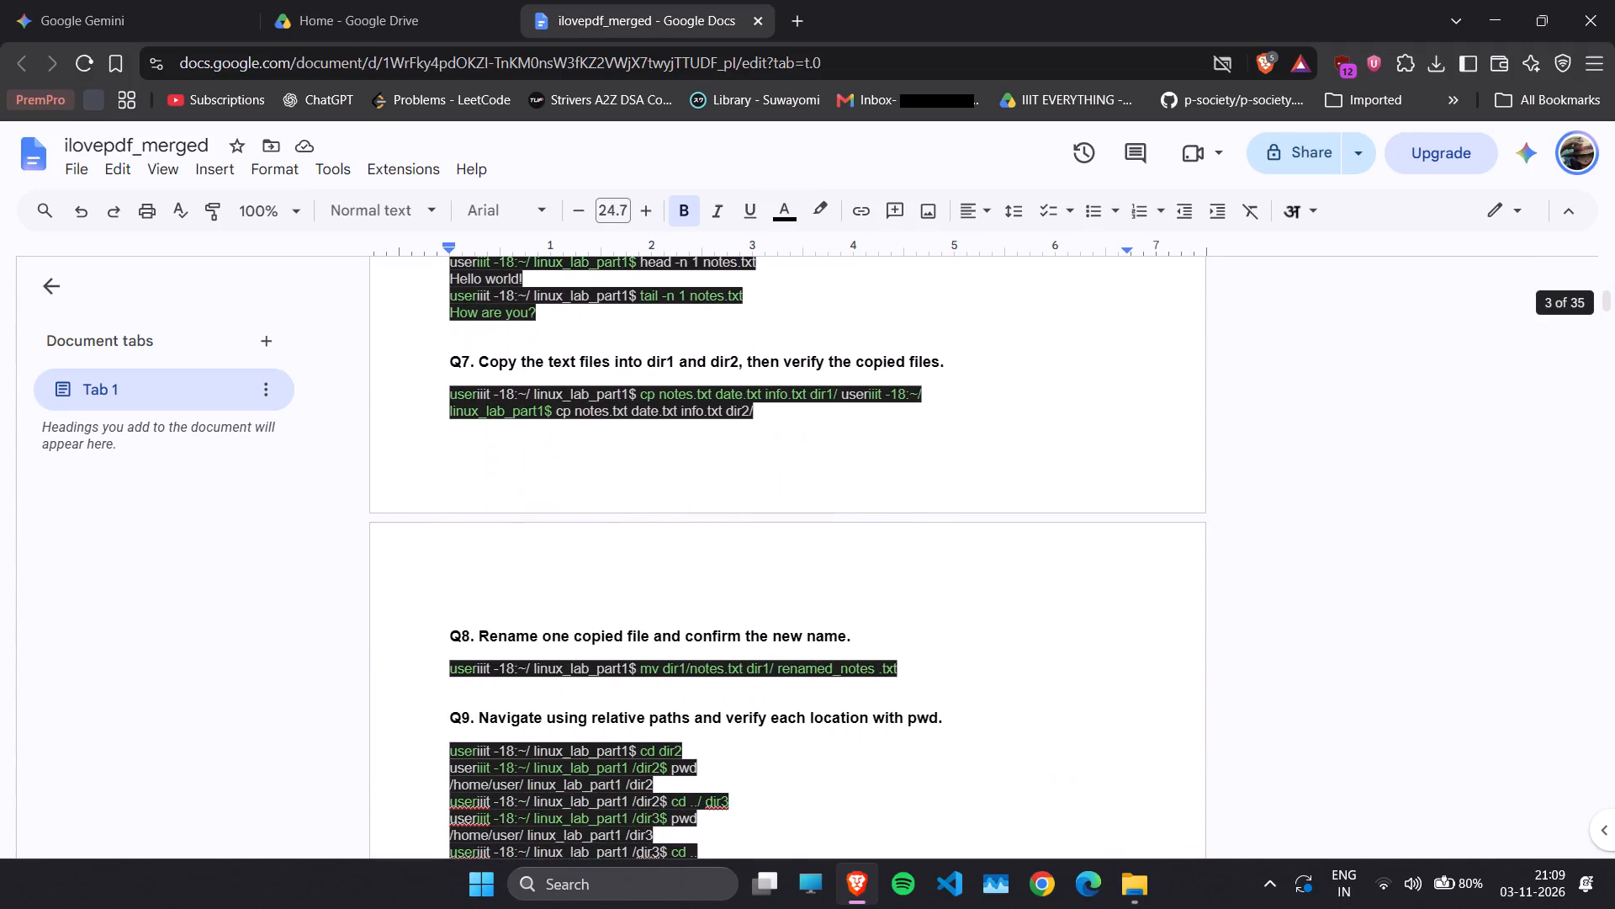
pyautogui.scroll(-3, 574, 591)
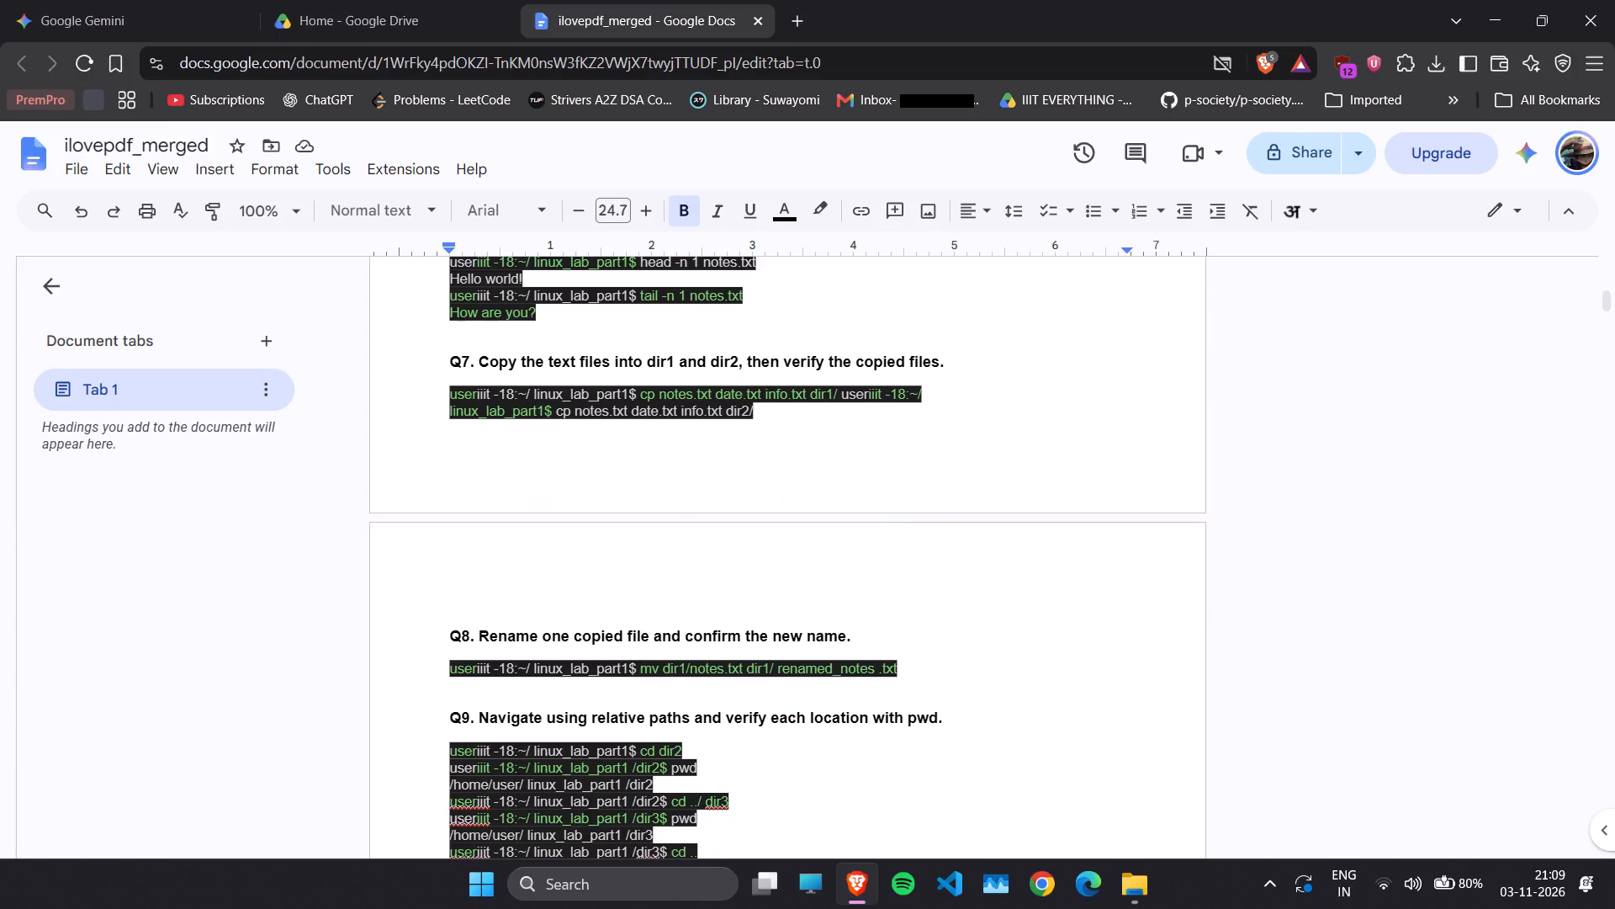
pyautogui.moveTo(635, 389); pyautogui.dragTo(449, 392)
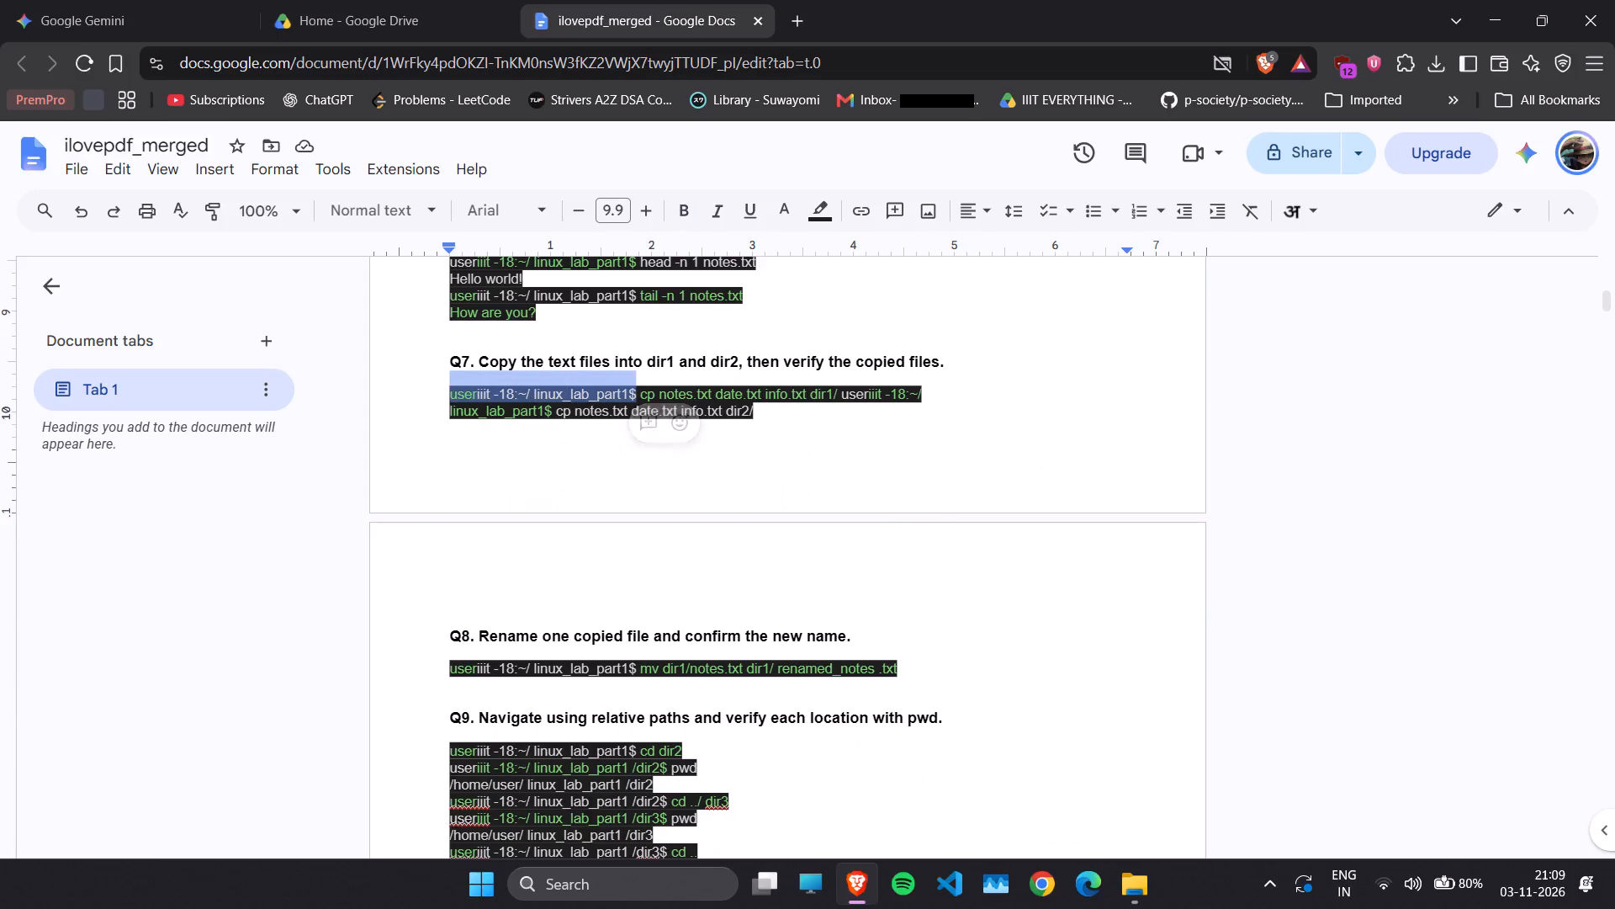
pyautogui.hotkey('ctrl', 'c')
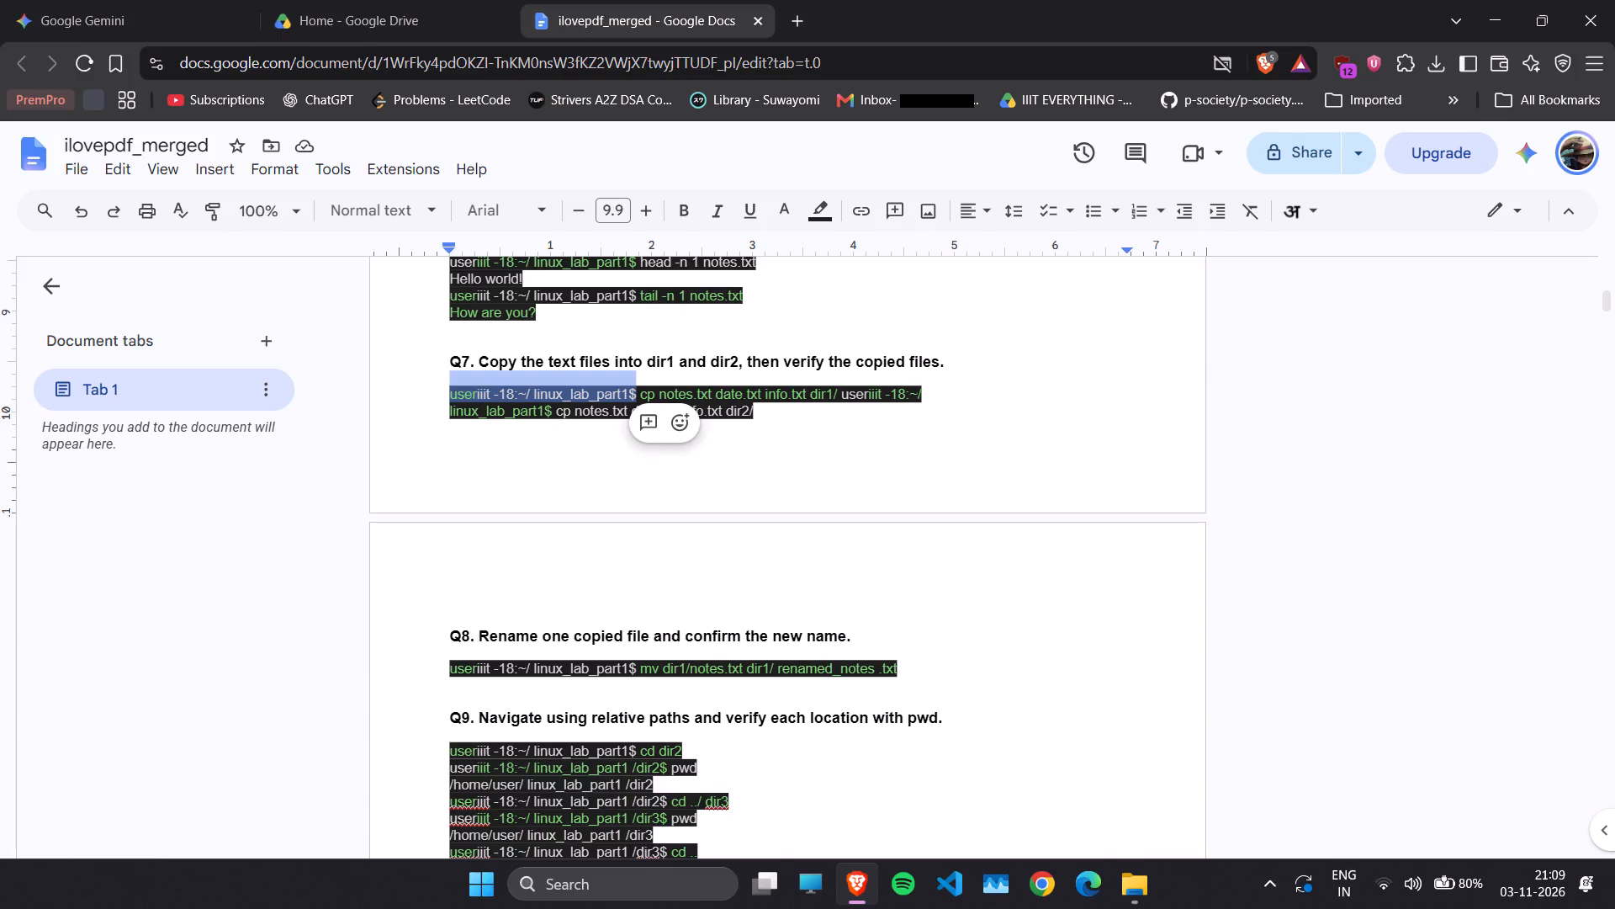
pyautogui.click(560, 432)
pyautogui.click(552, 403)
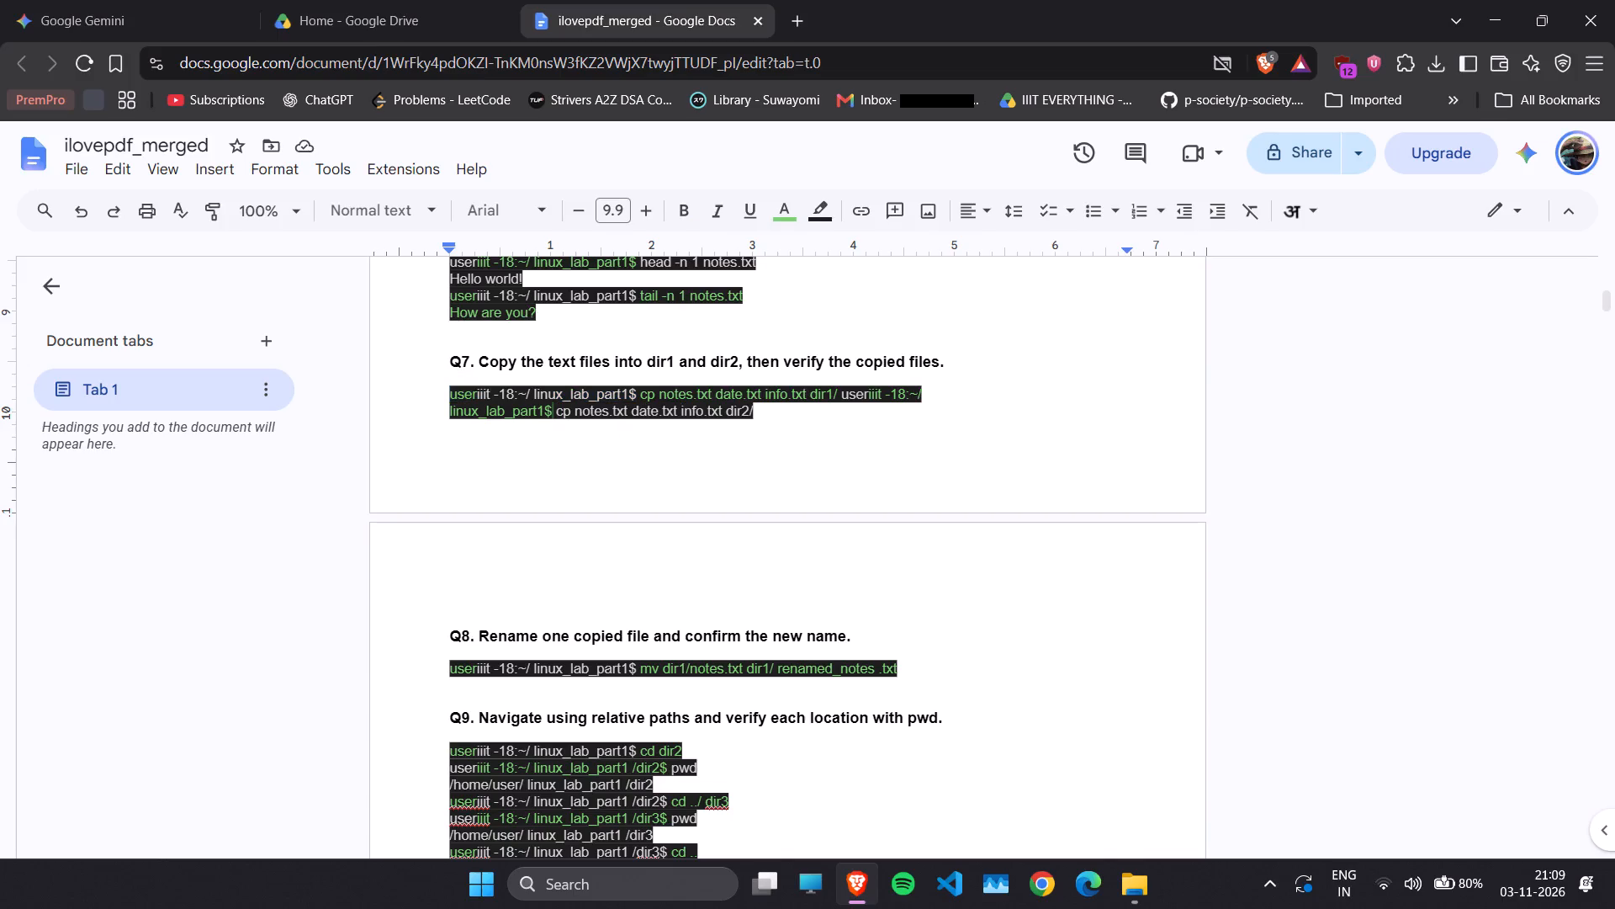
pyautogui.moveTo(552, 405); pyautogui.dragTo(843, 393)
pyautogui.hotkey('ctrl', 'v')
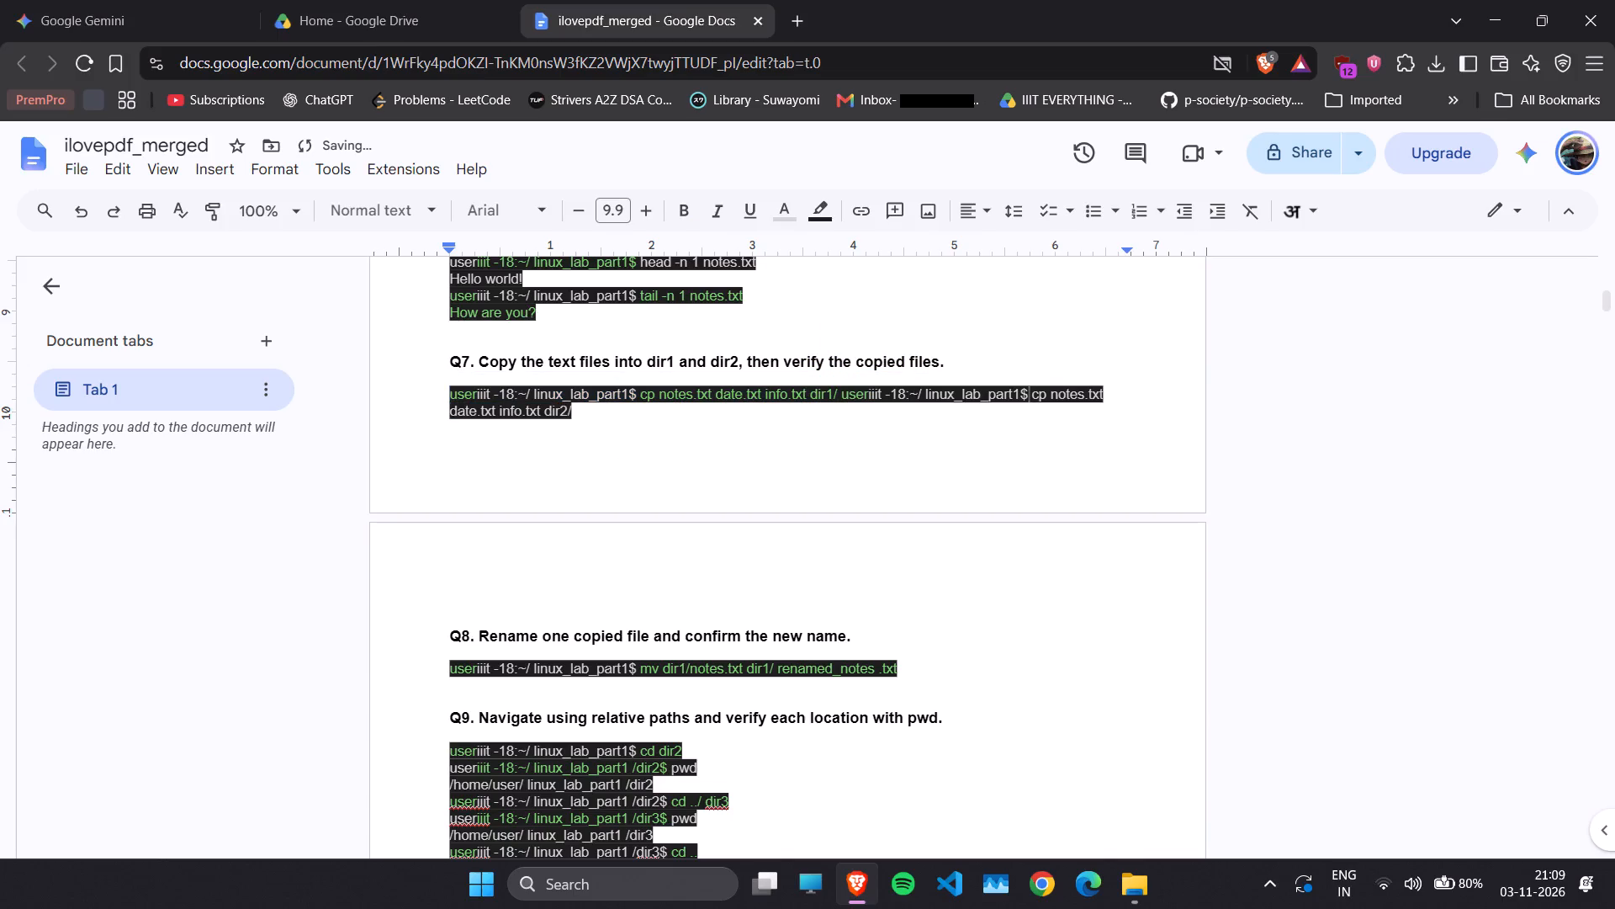
pyautogui.click(909, 442)
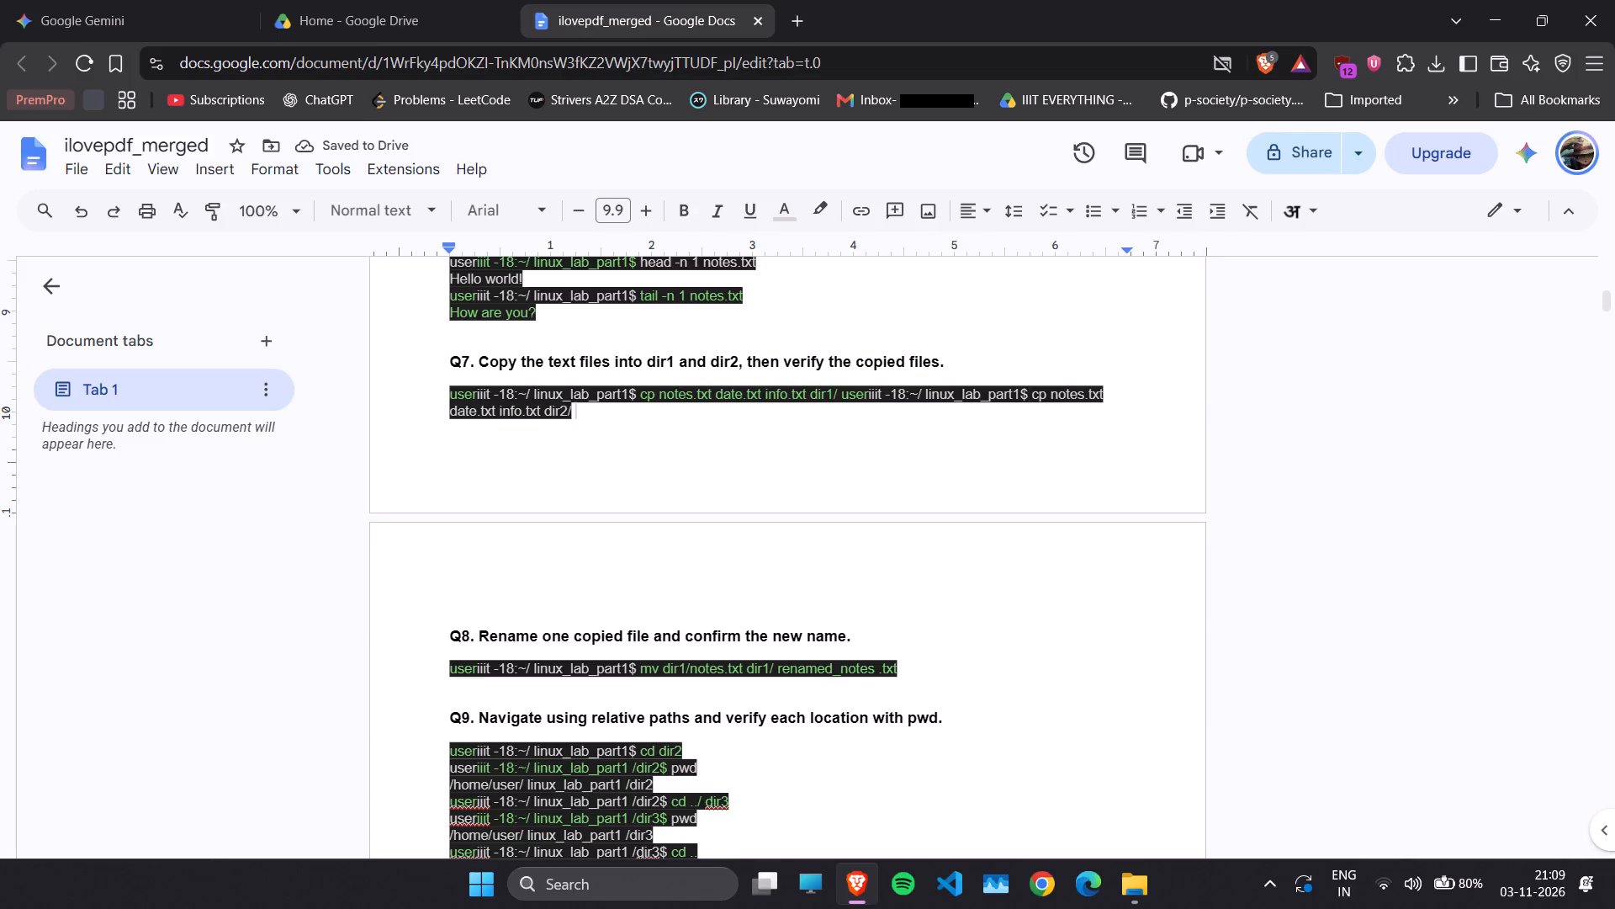
# Insert white-highlighted spaces after dir1/ in Q7 until the prompt with the second cp command starts on its own line.
pyautogui.click(839, 384)
pyautogui.press('Right')
pyautogui.click(817, 197)
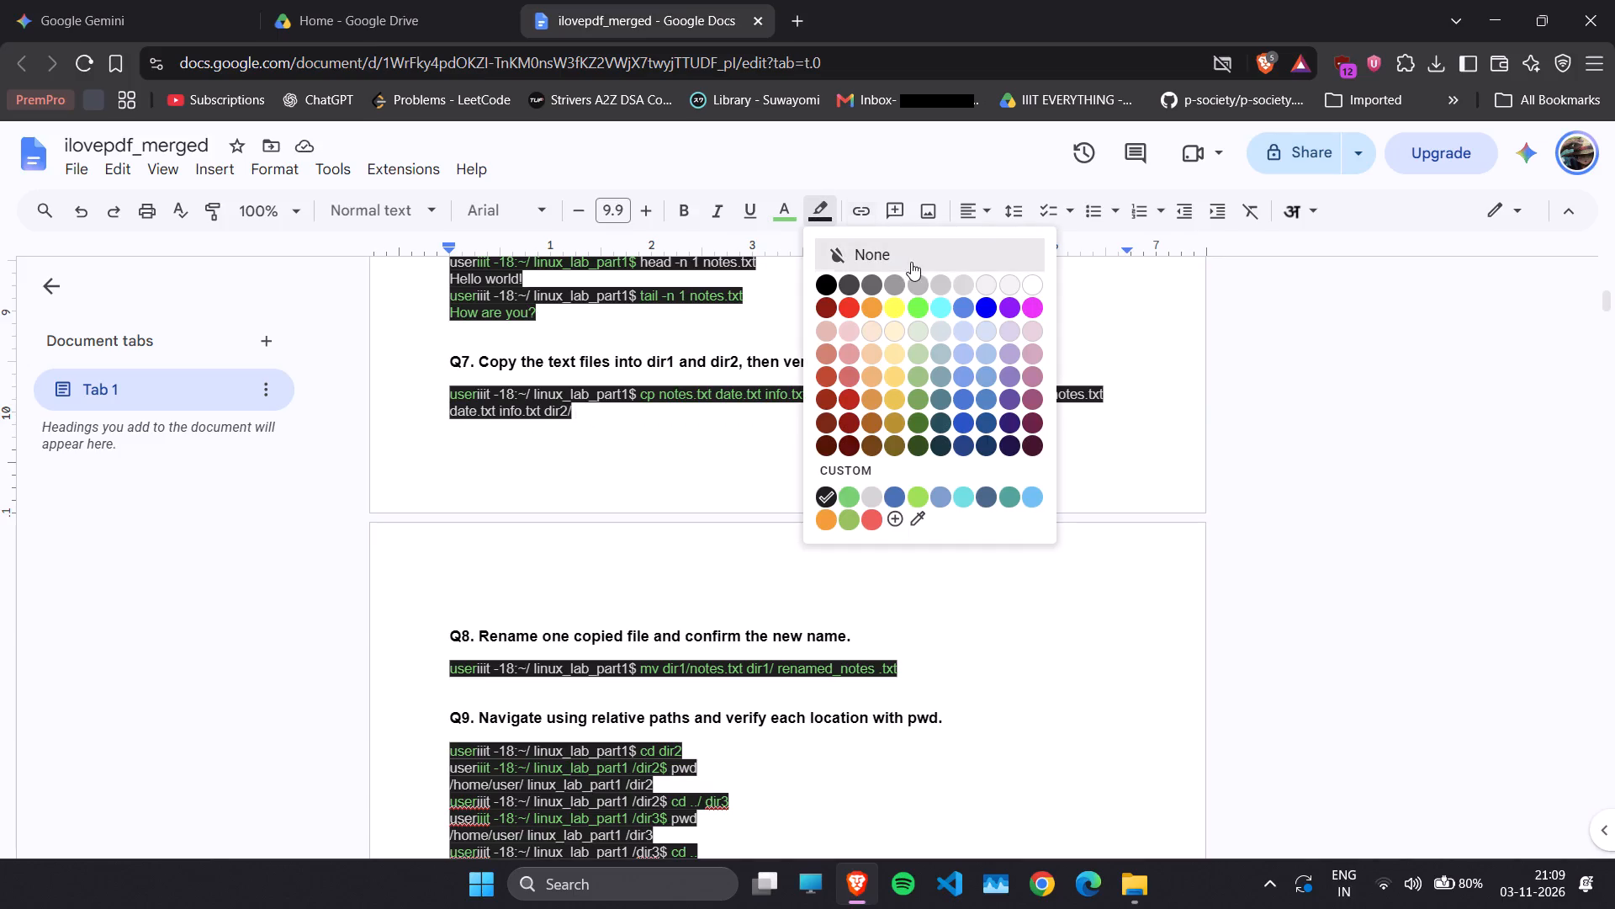
pyautogui.click(1030, 277)
pyautogui.press('space')
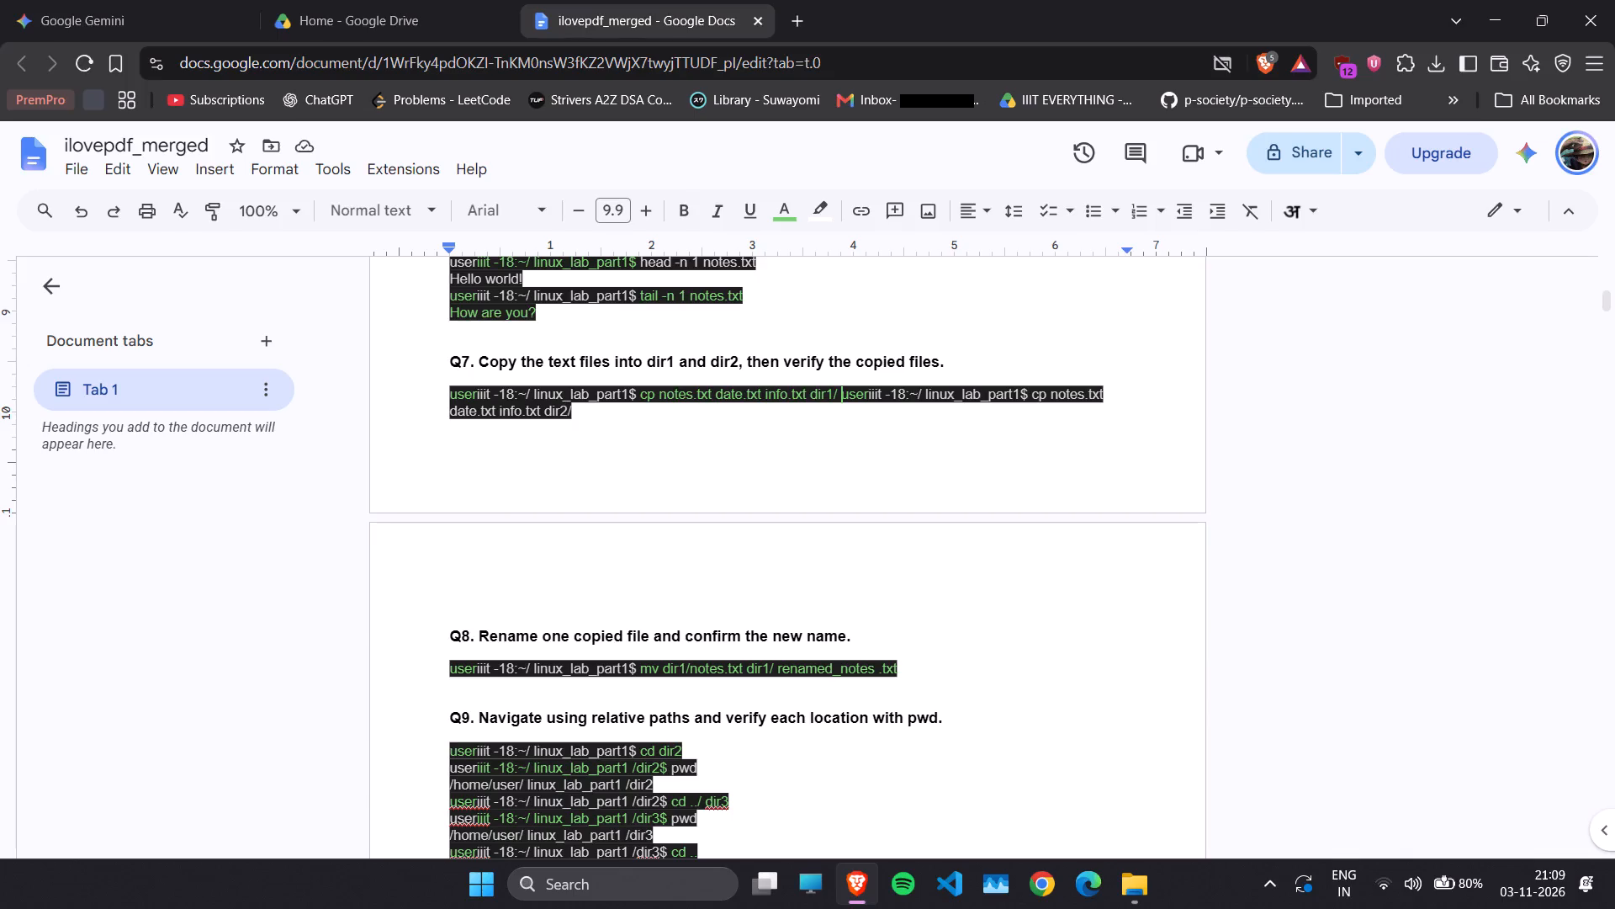
pyautogui.press('space')
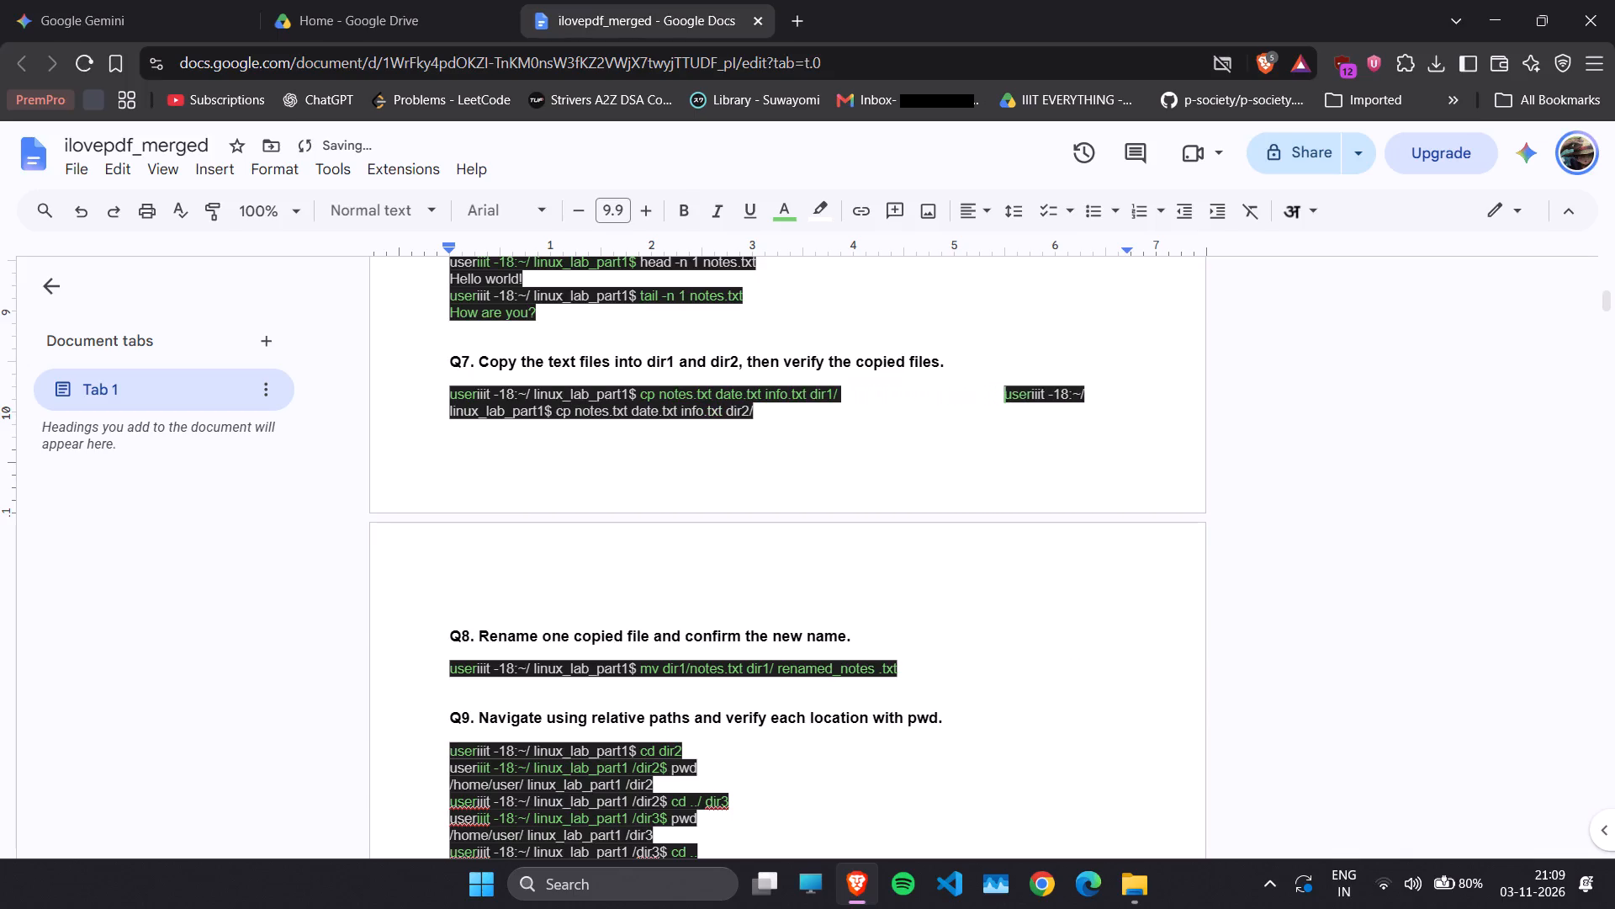
pyautogui.press('space')
pyautogui.press('space')
pyautogui.press('space')
pyautogui.press('space')
pyautogui.press('space')
pyautogui.press('space')
pyautogui.press('space')
pyautogui.press('space')
pyautogui.press('space')
pyautogui.press('space')
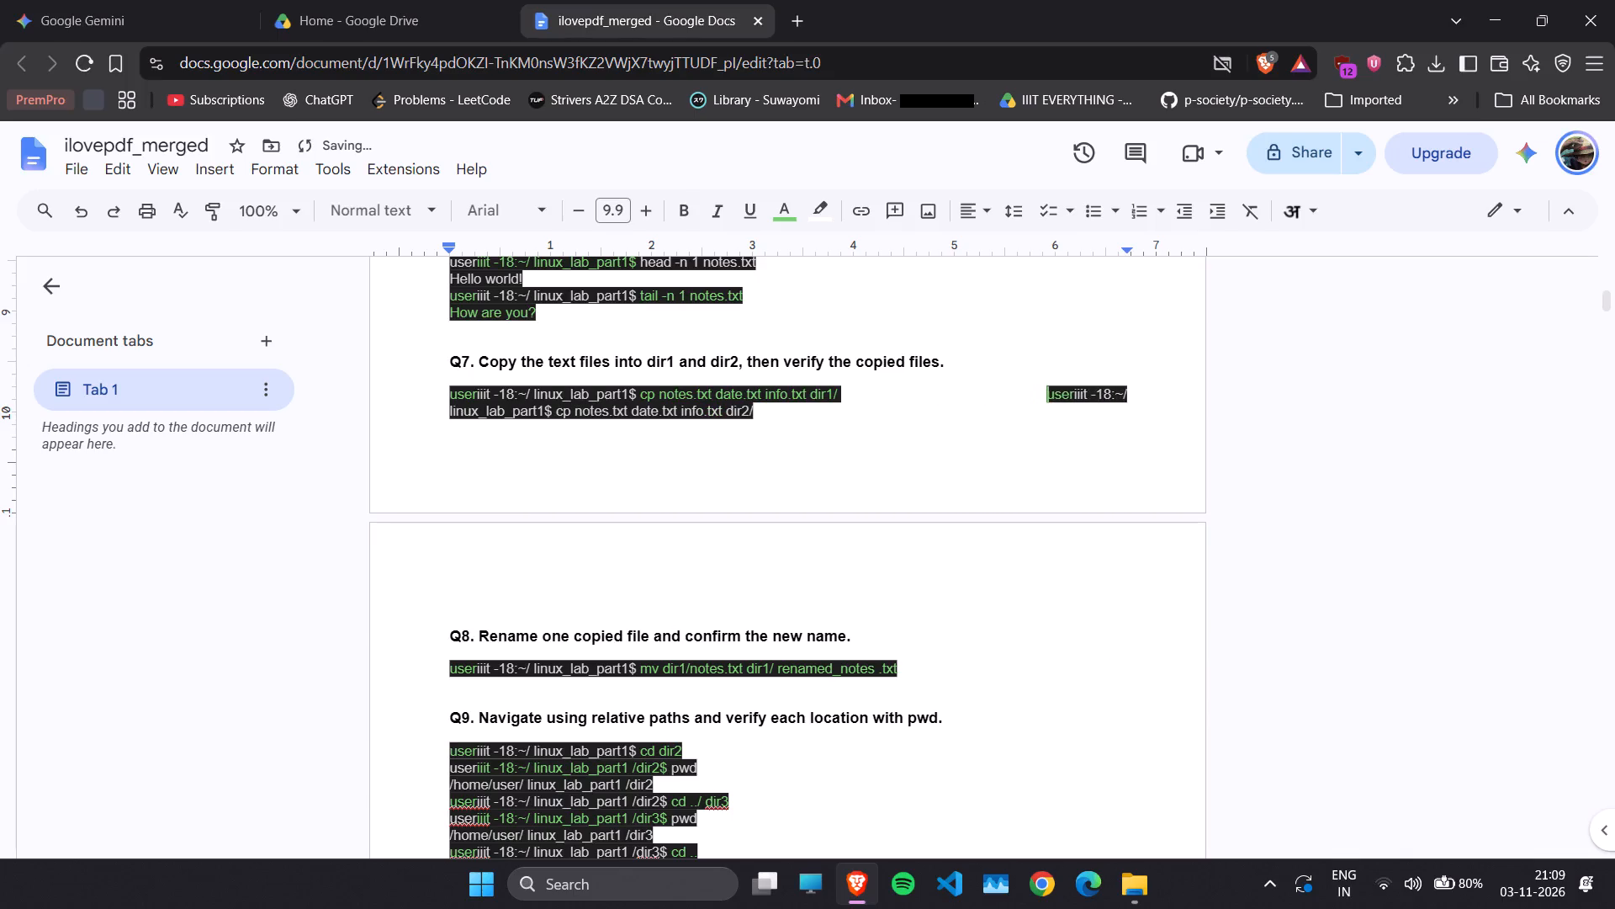
pyautogui.click(1008, 581)
# Review the Experiment 1 answers from Q4 to Q11 and the Lab 2 section for remaining formatting problems.
pyautogui.scroll(-3, 1008, 581)
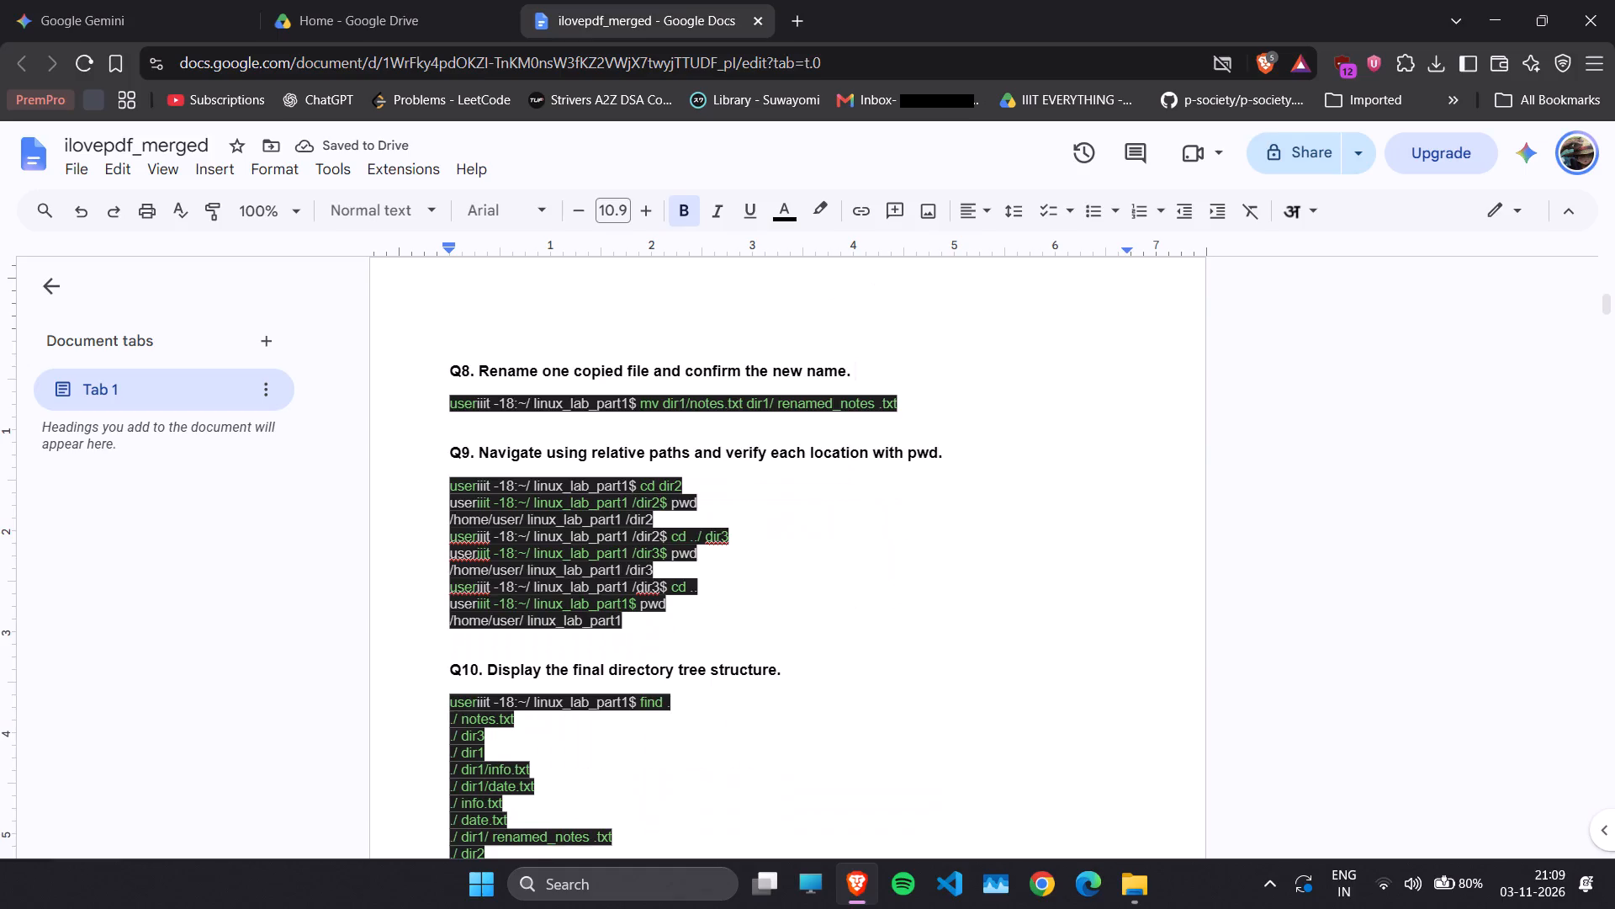
pyautogui.scroll(-4, 814, 497)
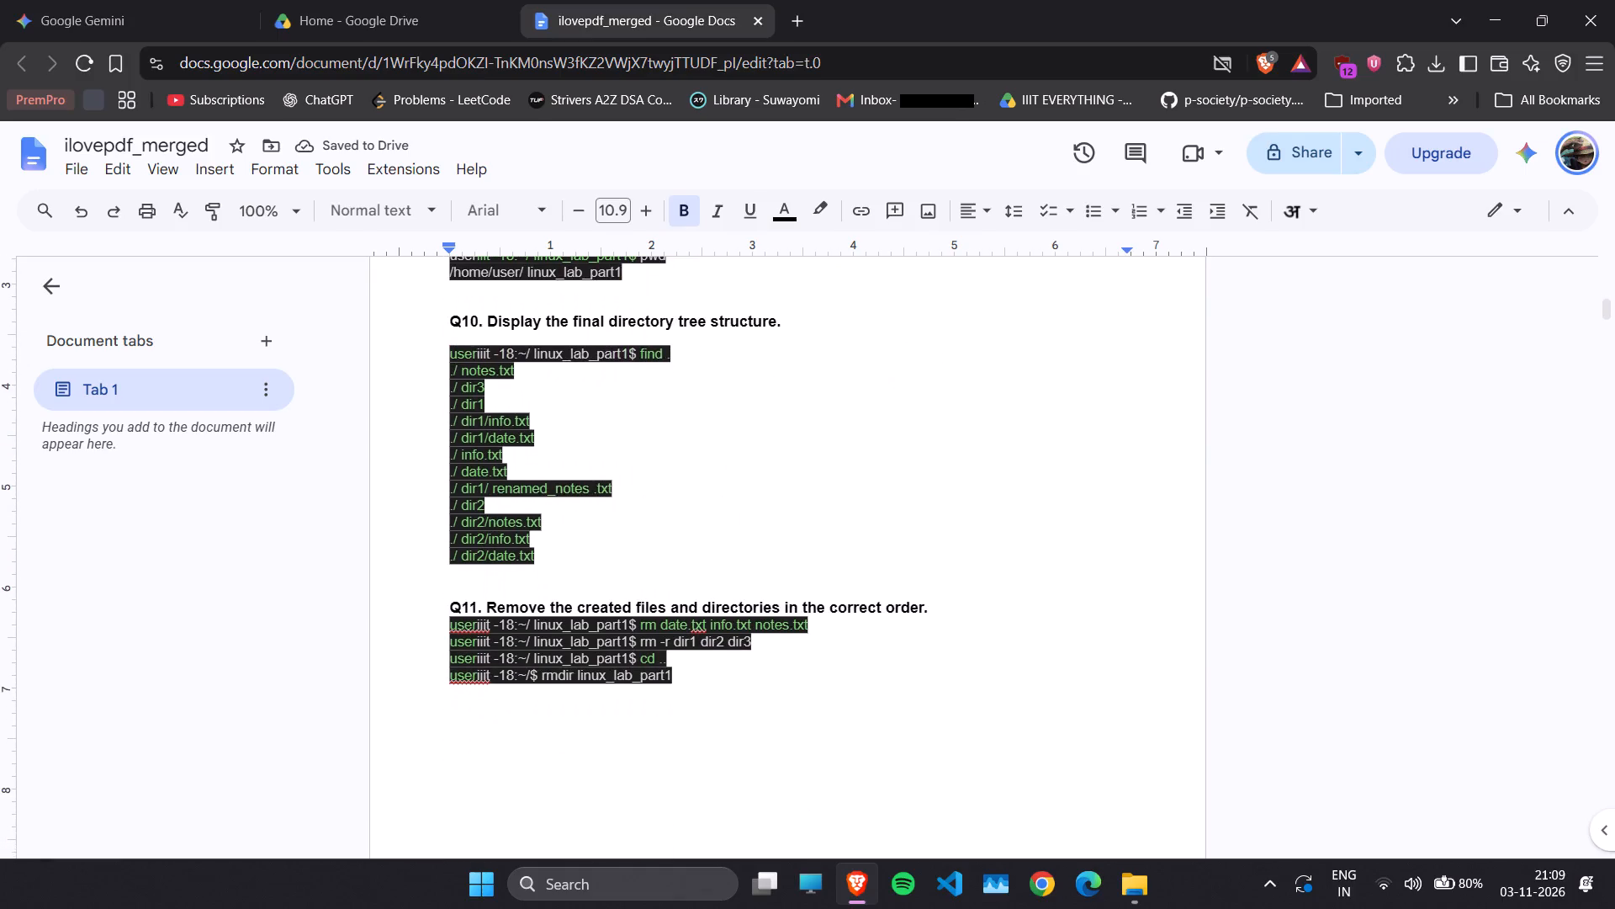
pyautogui.scroll(-5, 644, 720)
pyautogui.scroll(2, 644, 720)
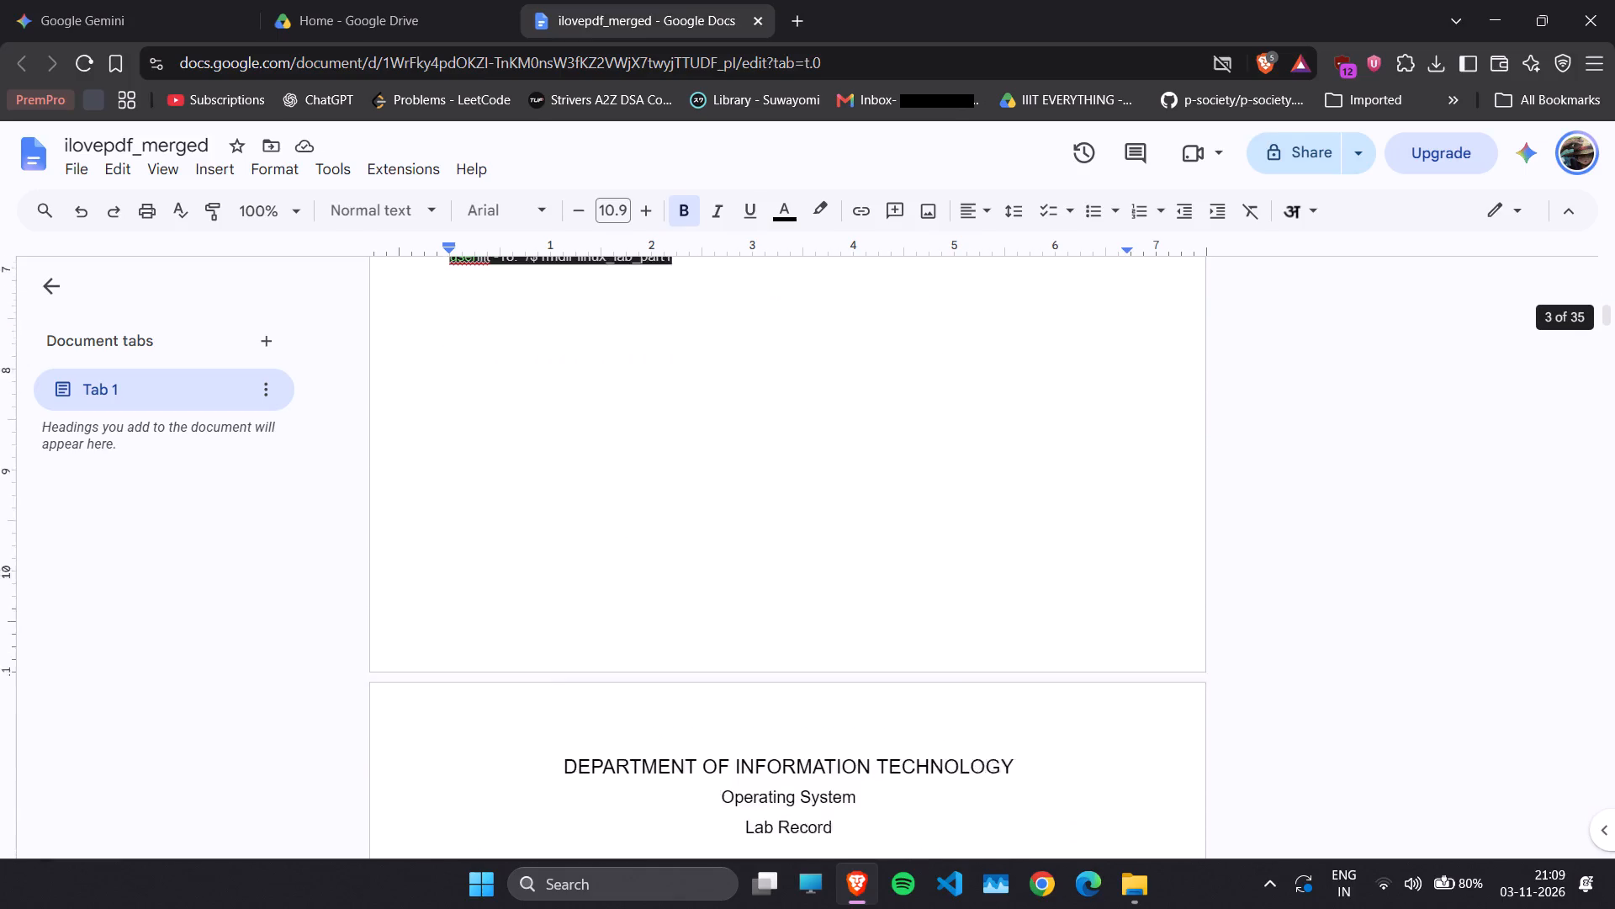
pyautogui.scroll(4, 644, 720)
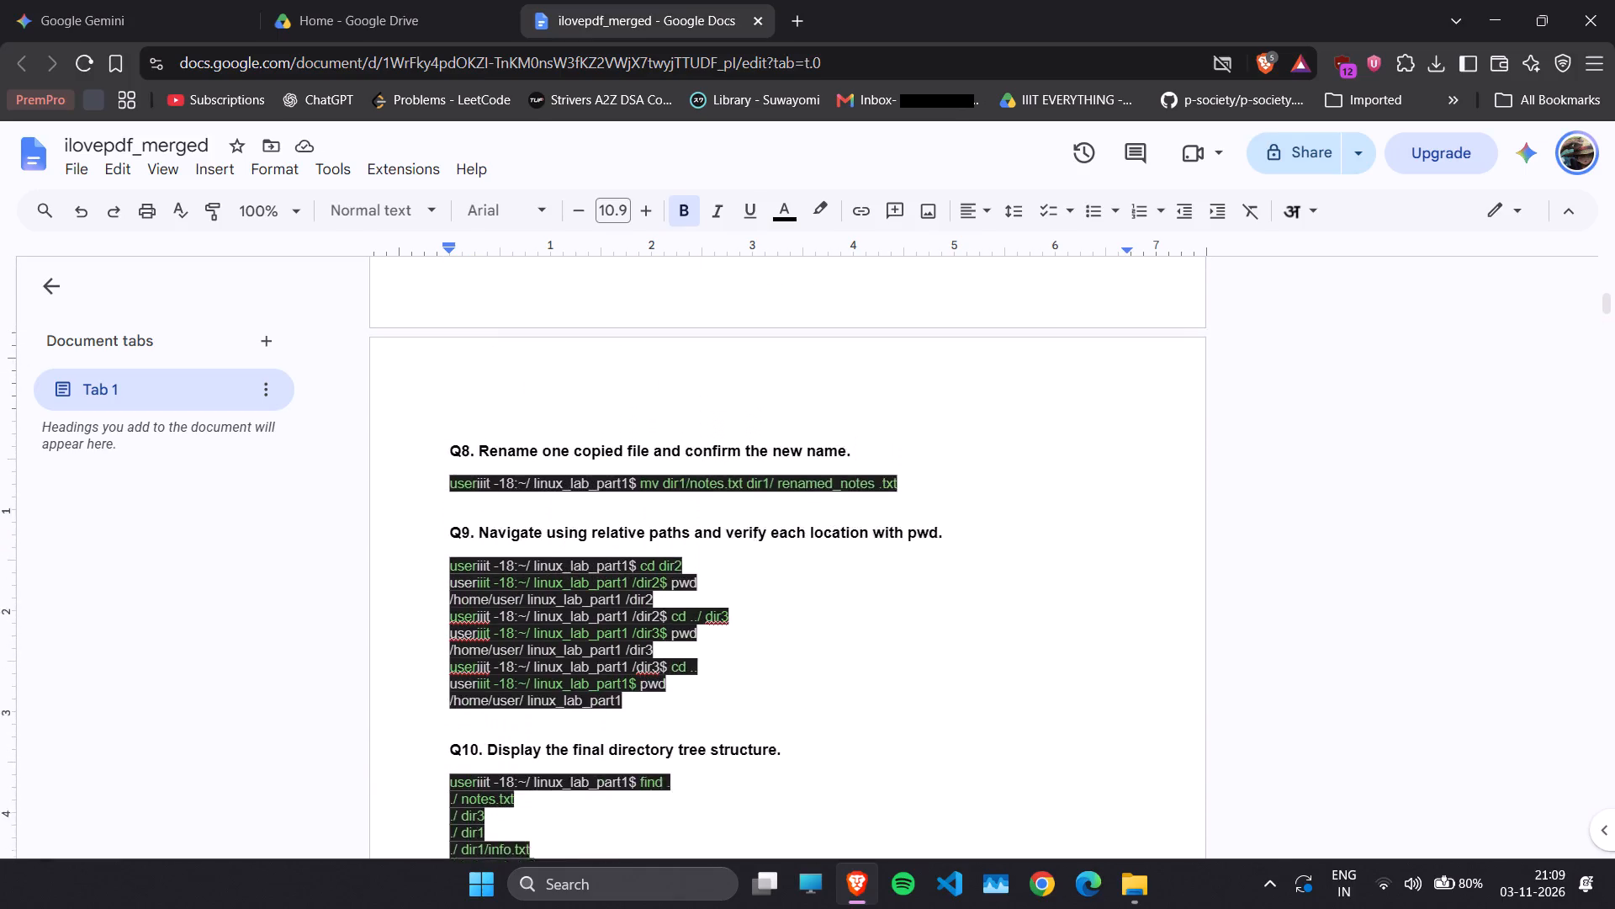
pyautogui.scroll(3, 644, 720)
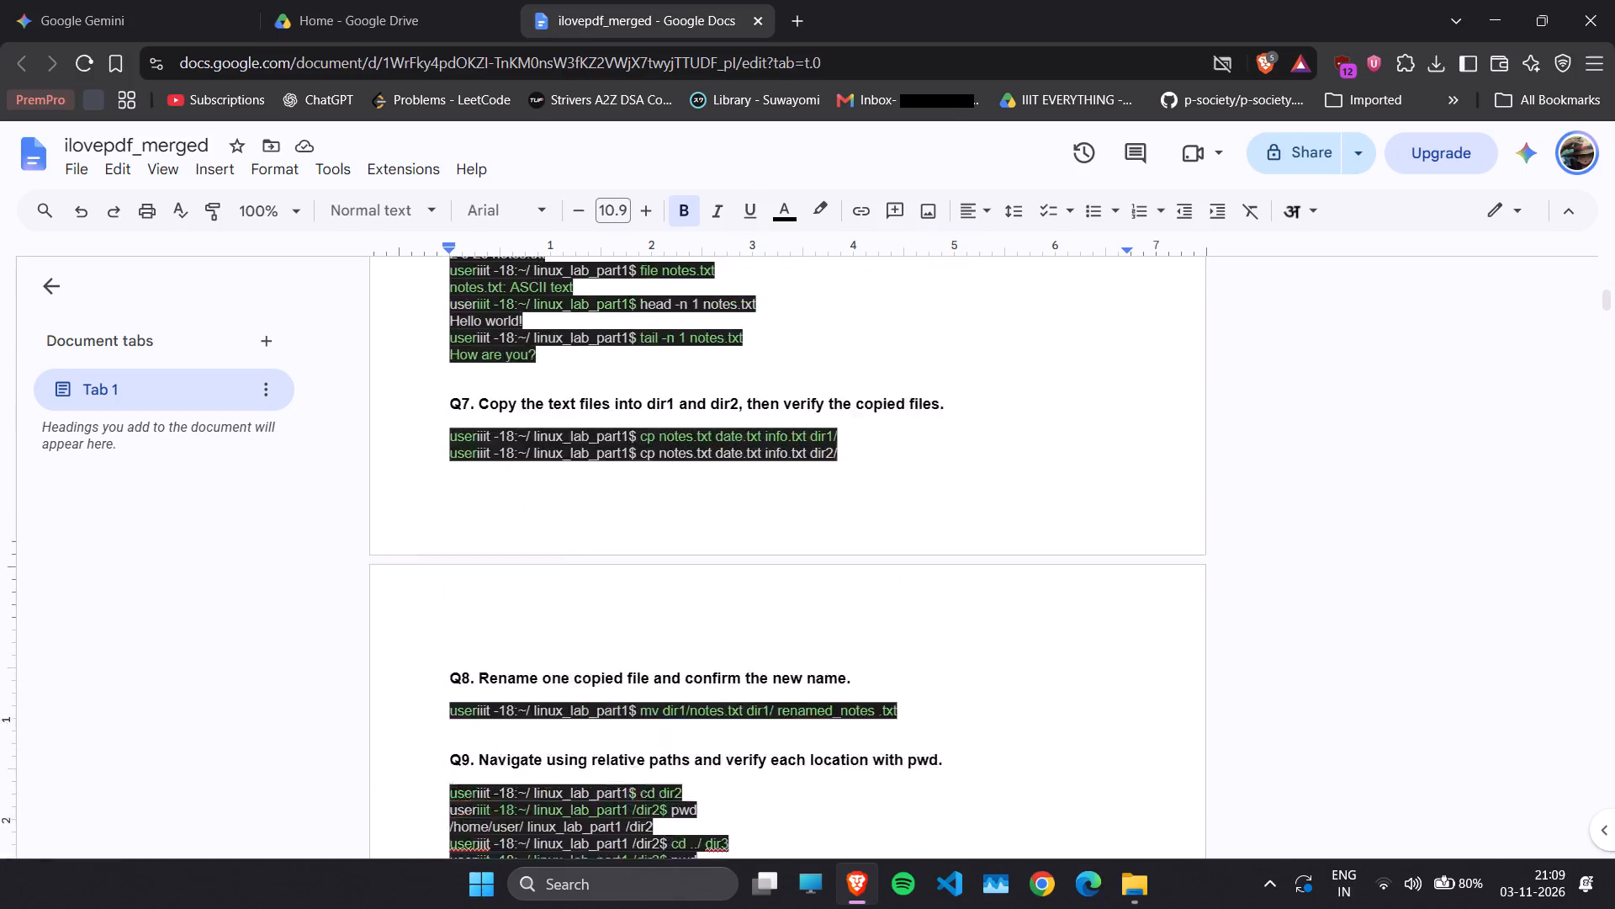
pyautogui.scroll(1, 644, 720)
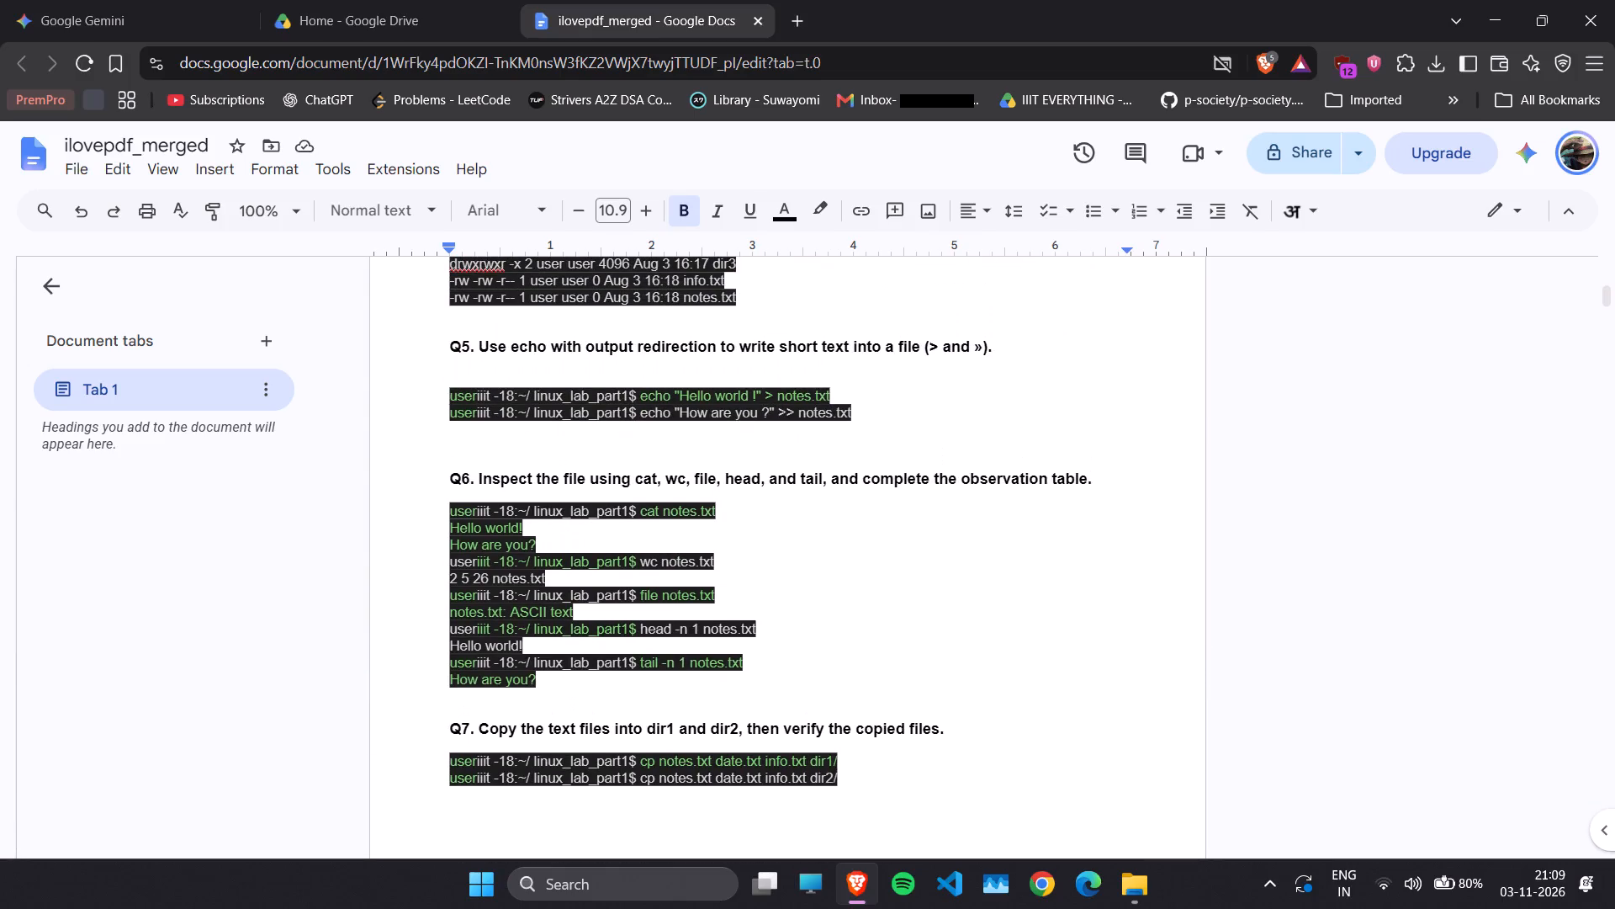
pyautogui.scroll(2, 644, 720)
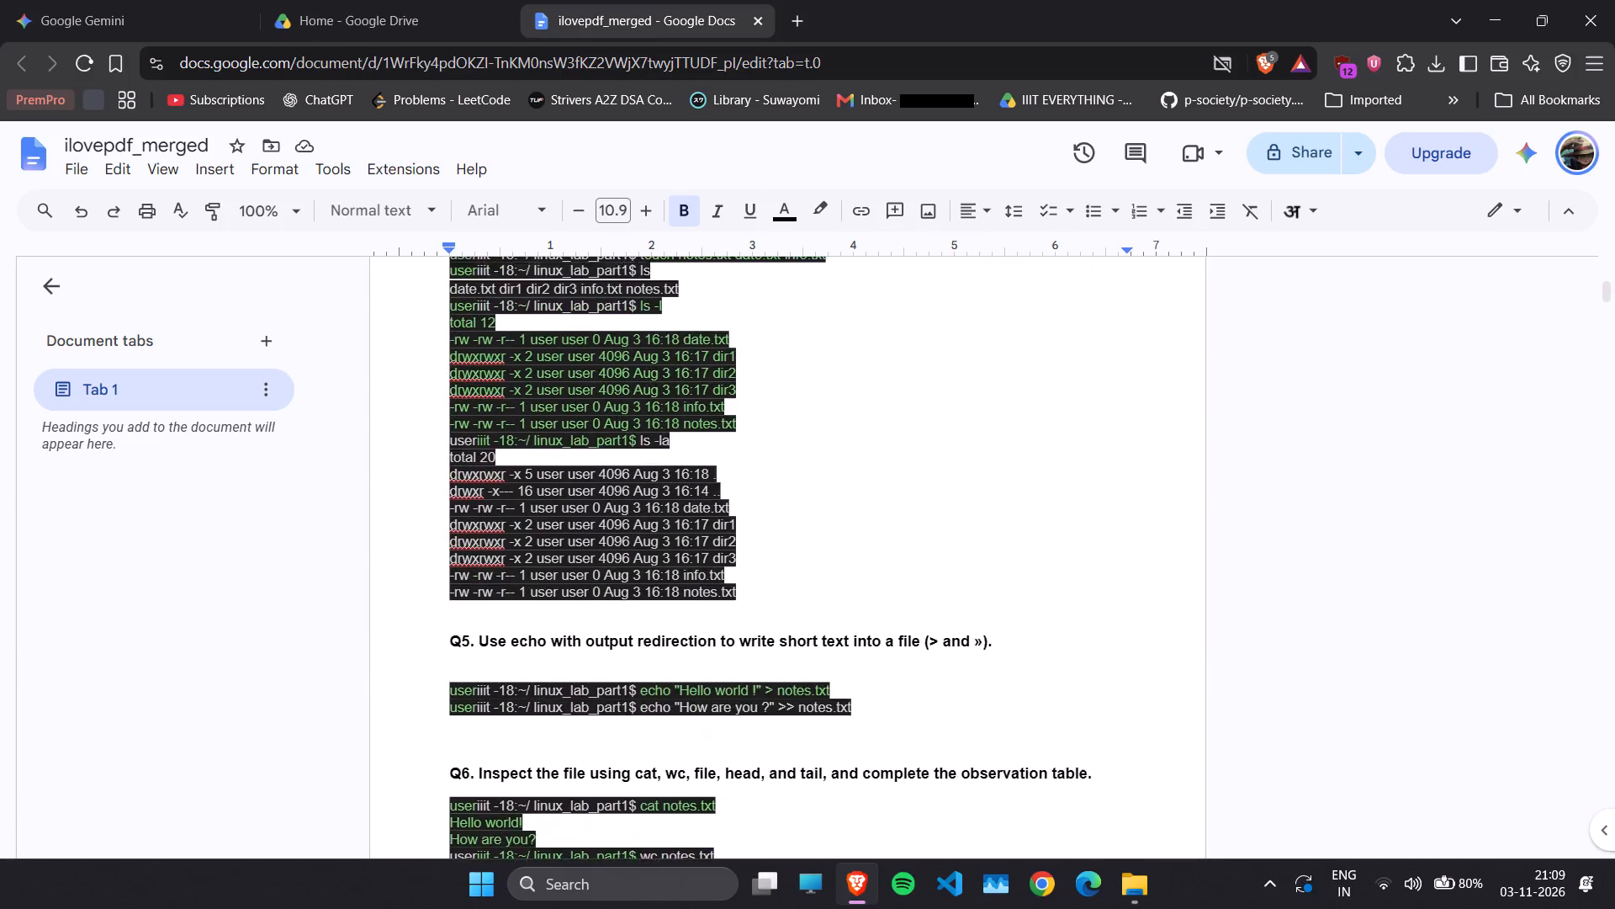
pyautogui.scroll(2, 644, 720)
pyautogui.scroll(-18, 644, 720)
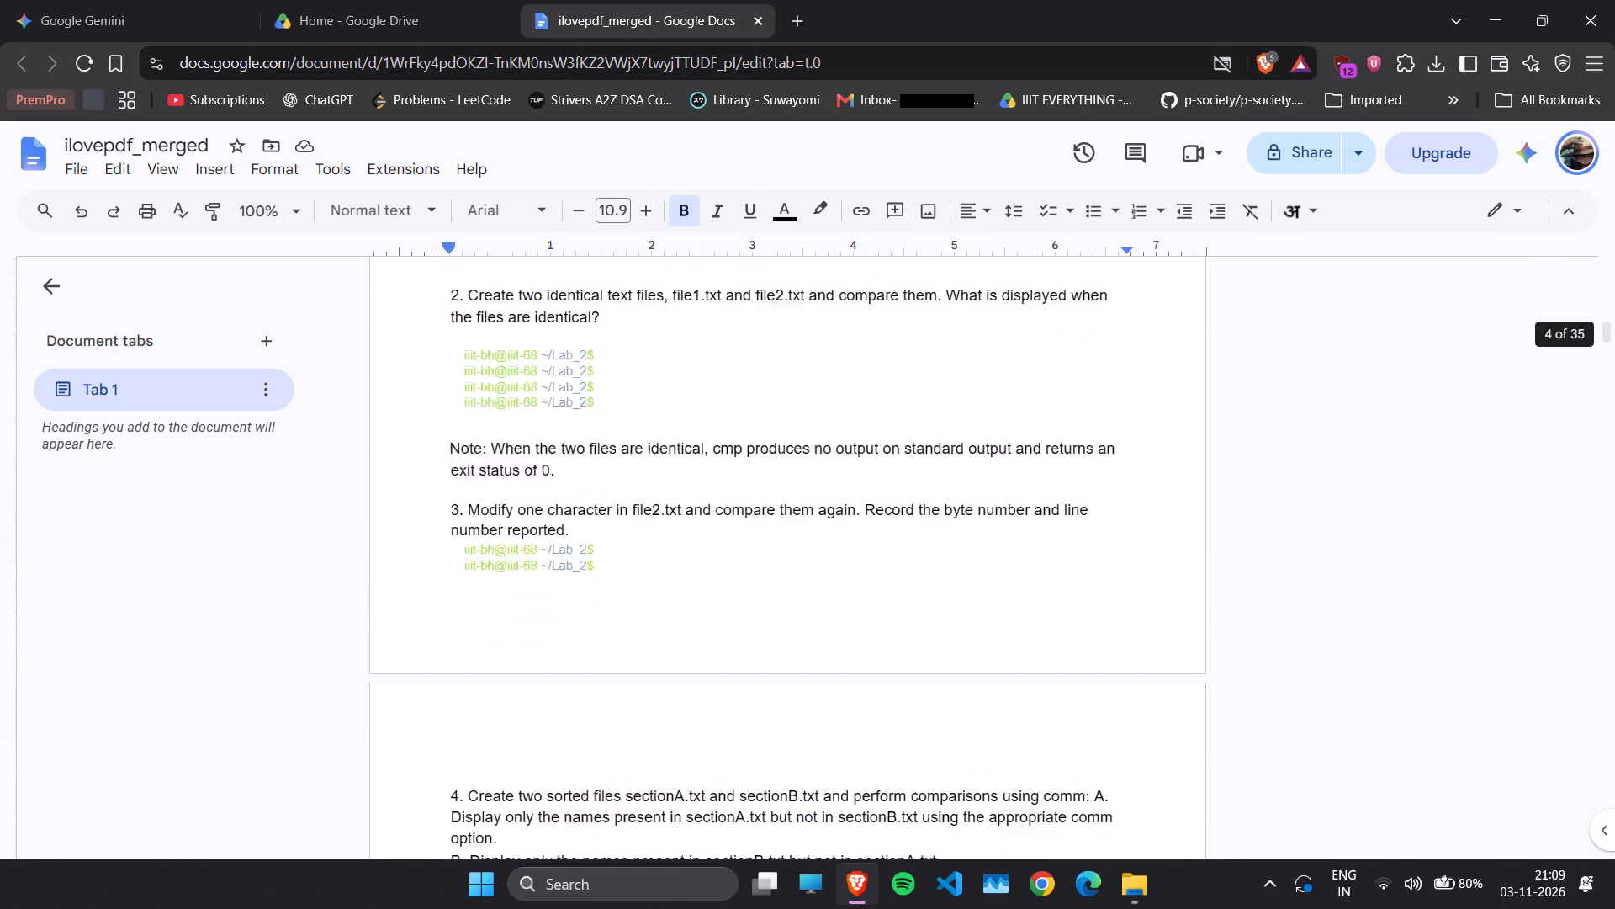
pyautogui.scroll(-2, 644, 720)
pyautogui.scroll(1, 644, 720)
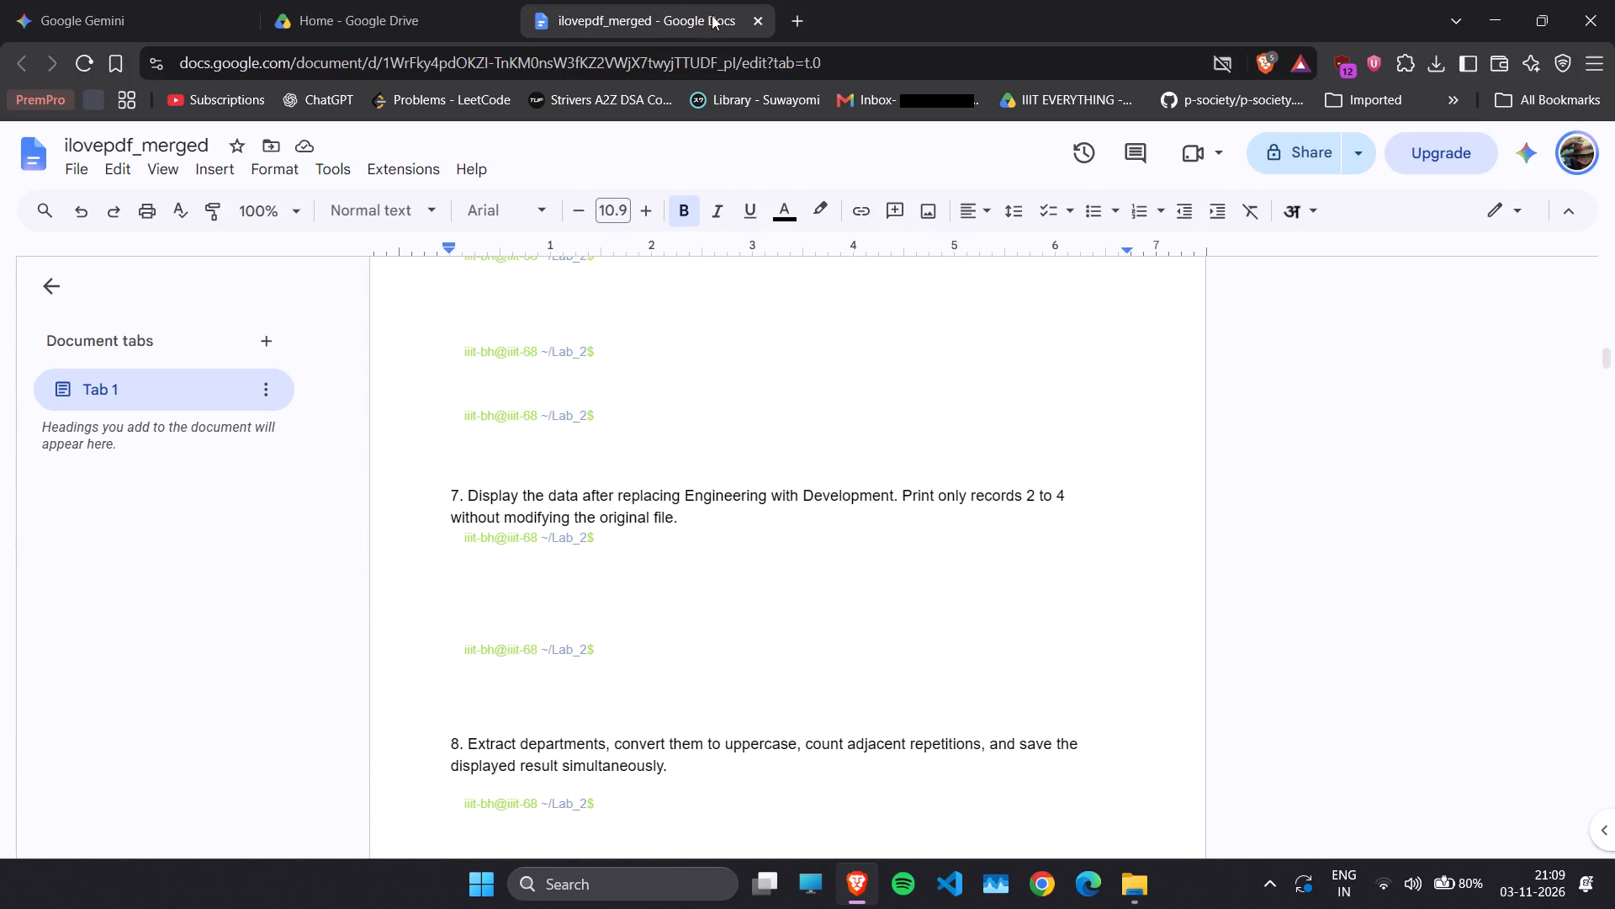
# Close ilovepdf_merged, reload the Google Drive home page, and open the newly listed OS_Lab_1 document.
pyautogui.click(760, 23)
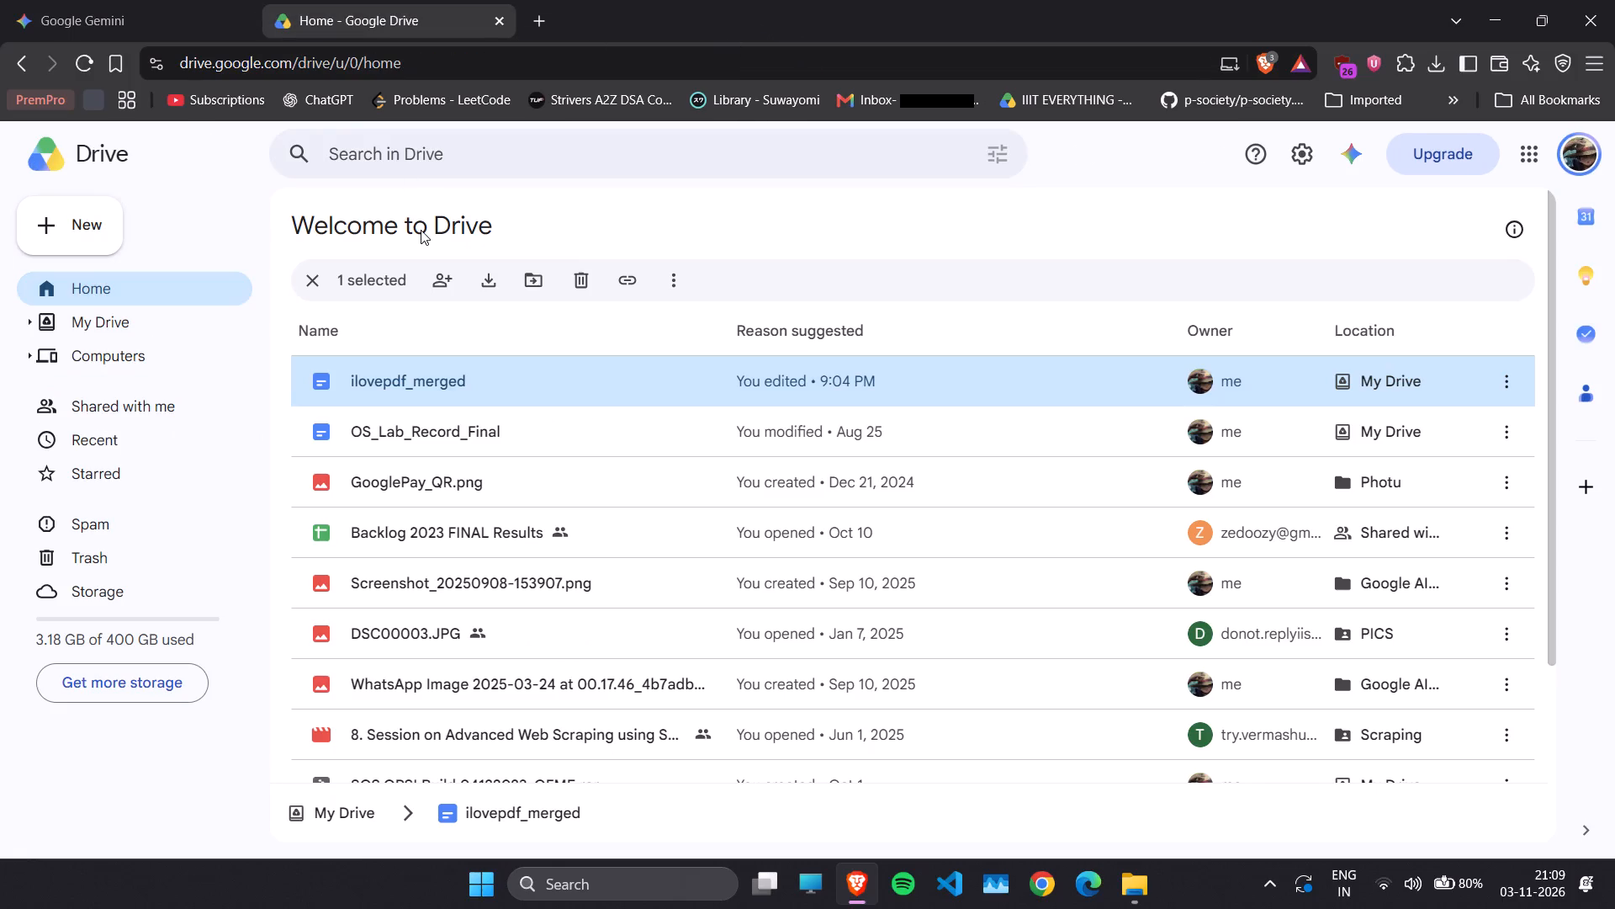
pyautogui.click(68, 56)
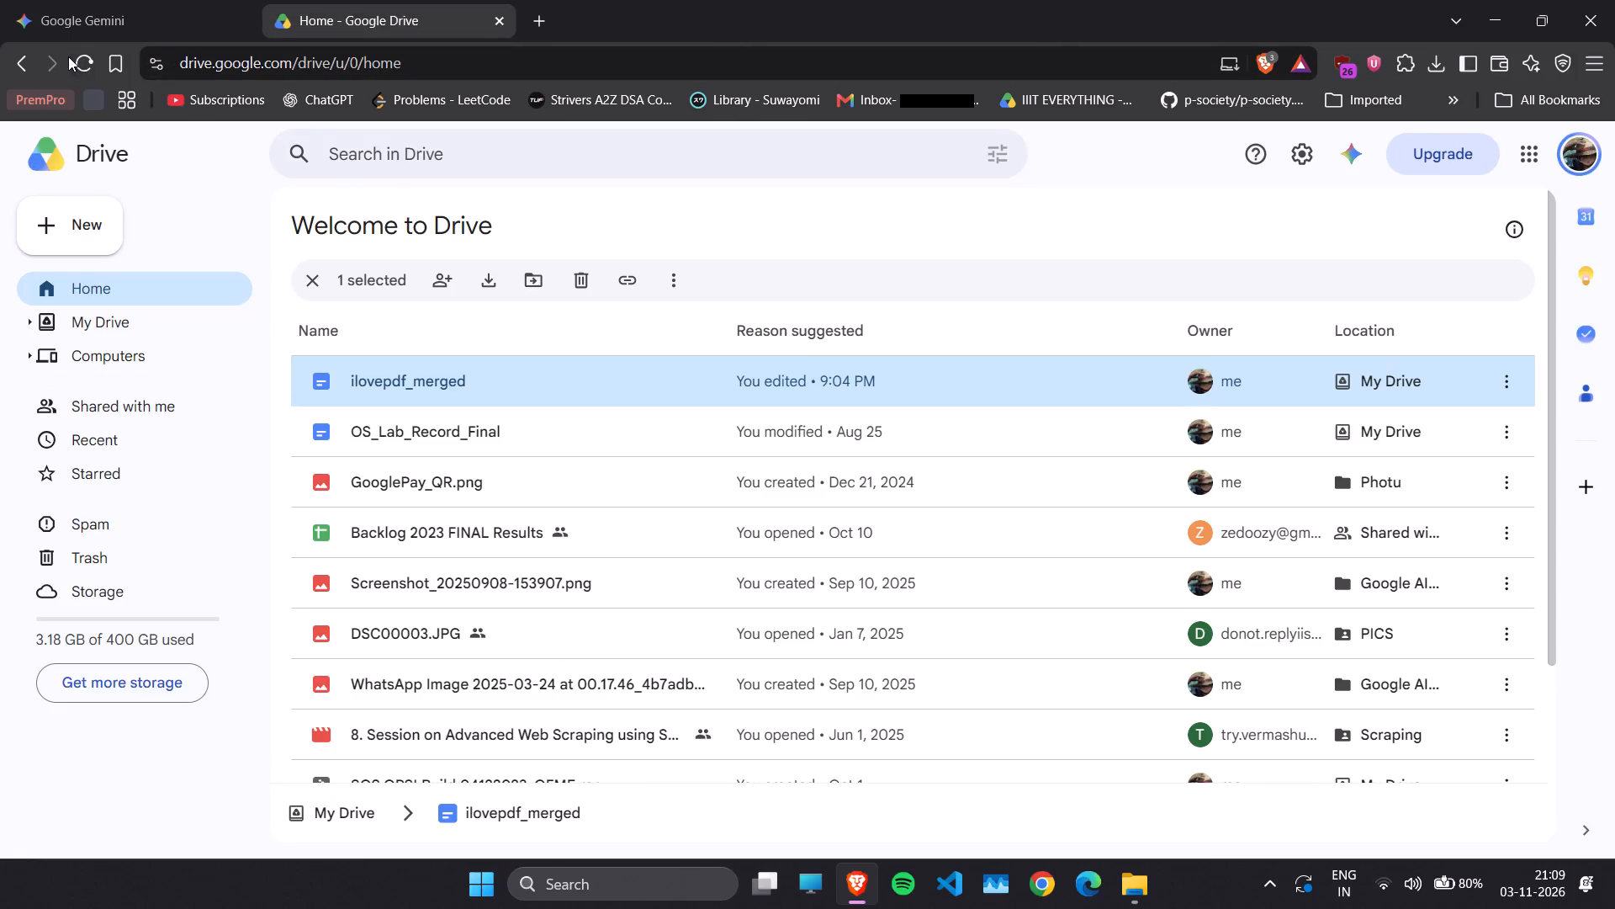
pyautogui.click(81, 61)
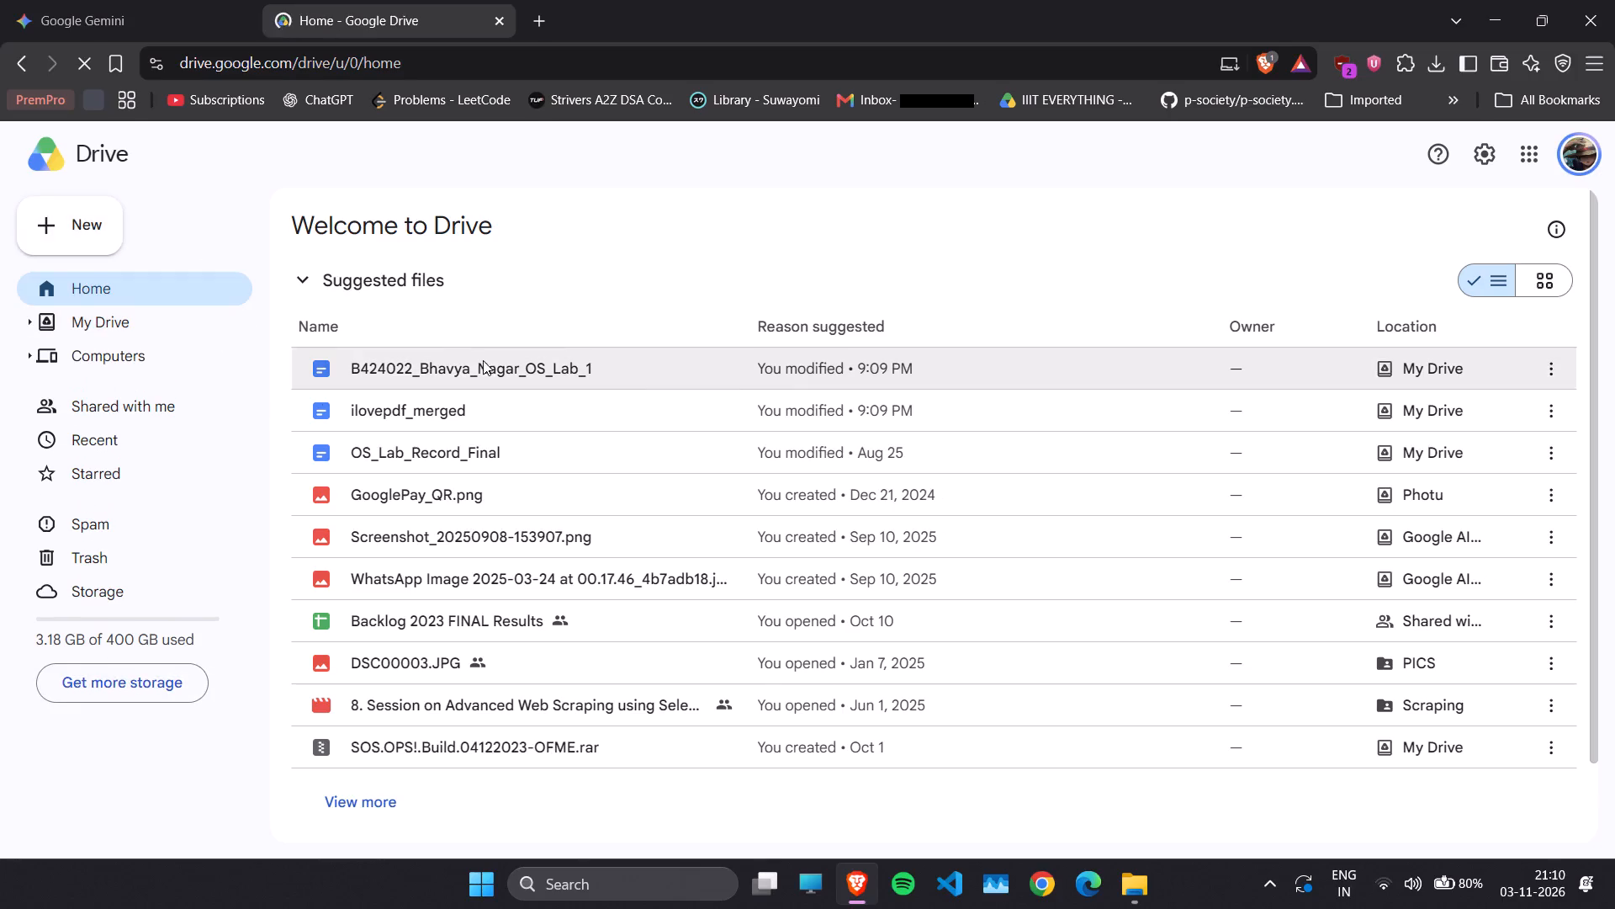
pyautogui.doubleClick(484, 363)
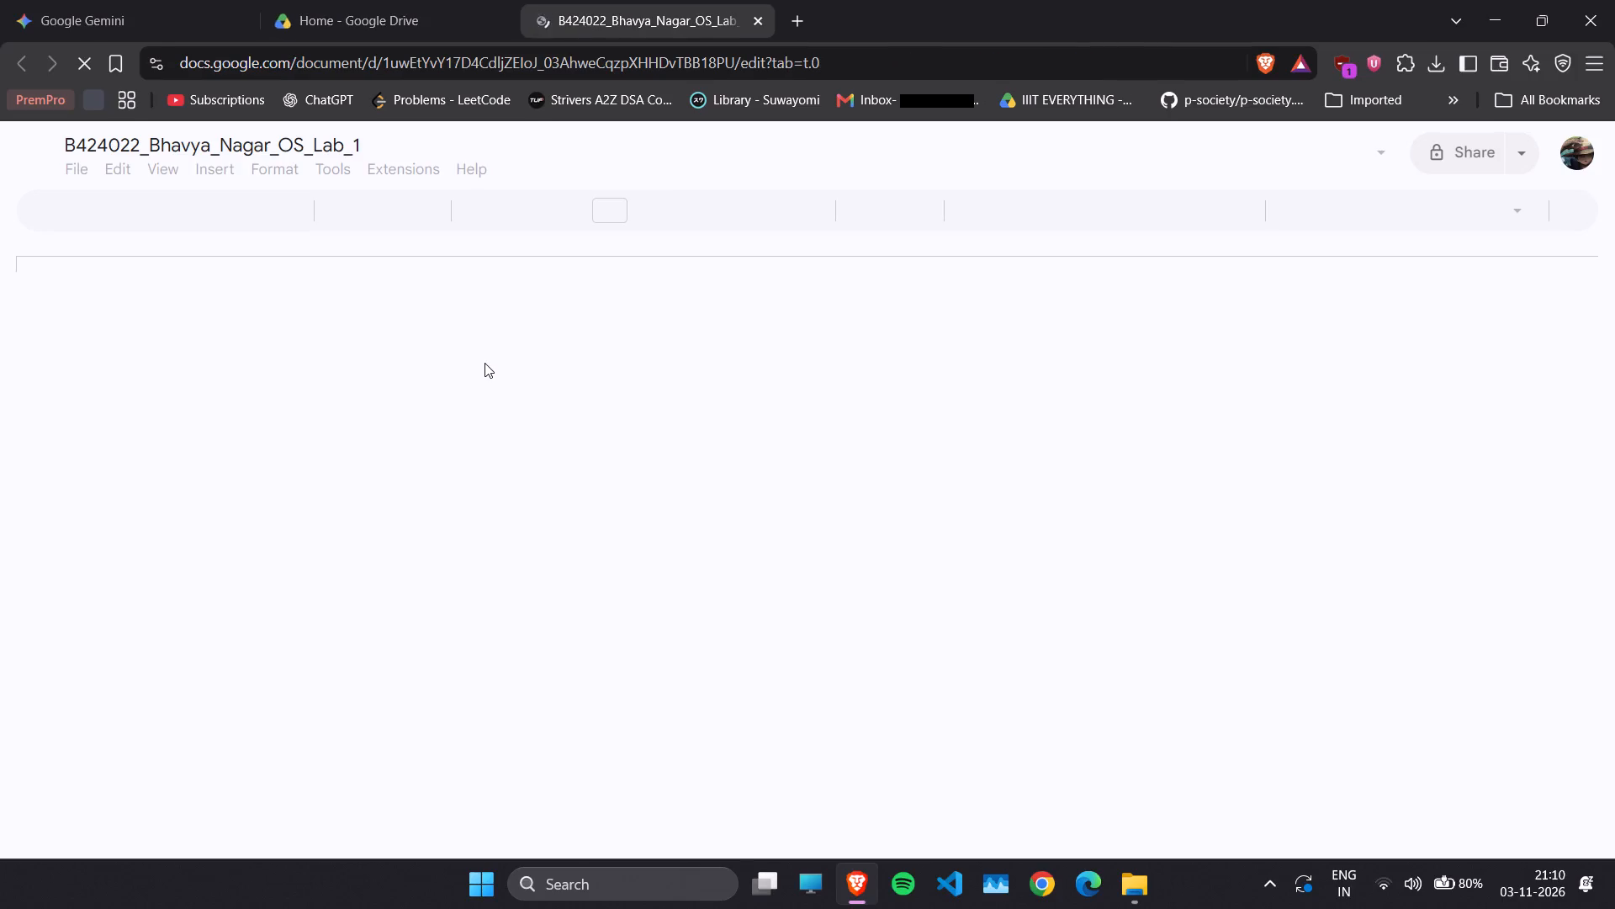
# Delete the stray page number 1 above Q1 and the empty space before it, bringing Q1 up below the Semester line.
pyautogui.scroll(-4, 607, 634)
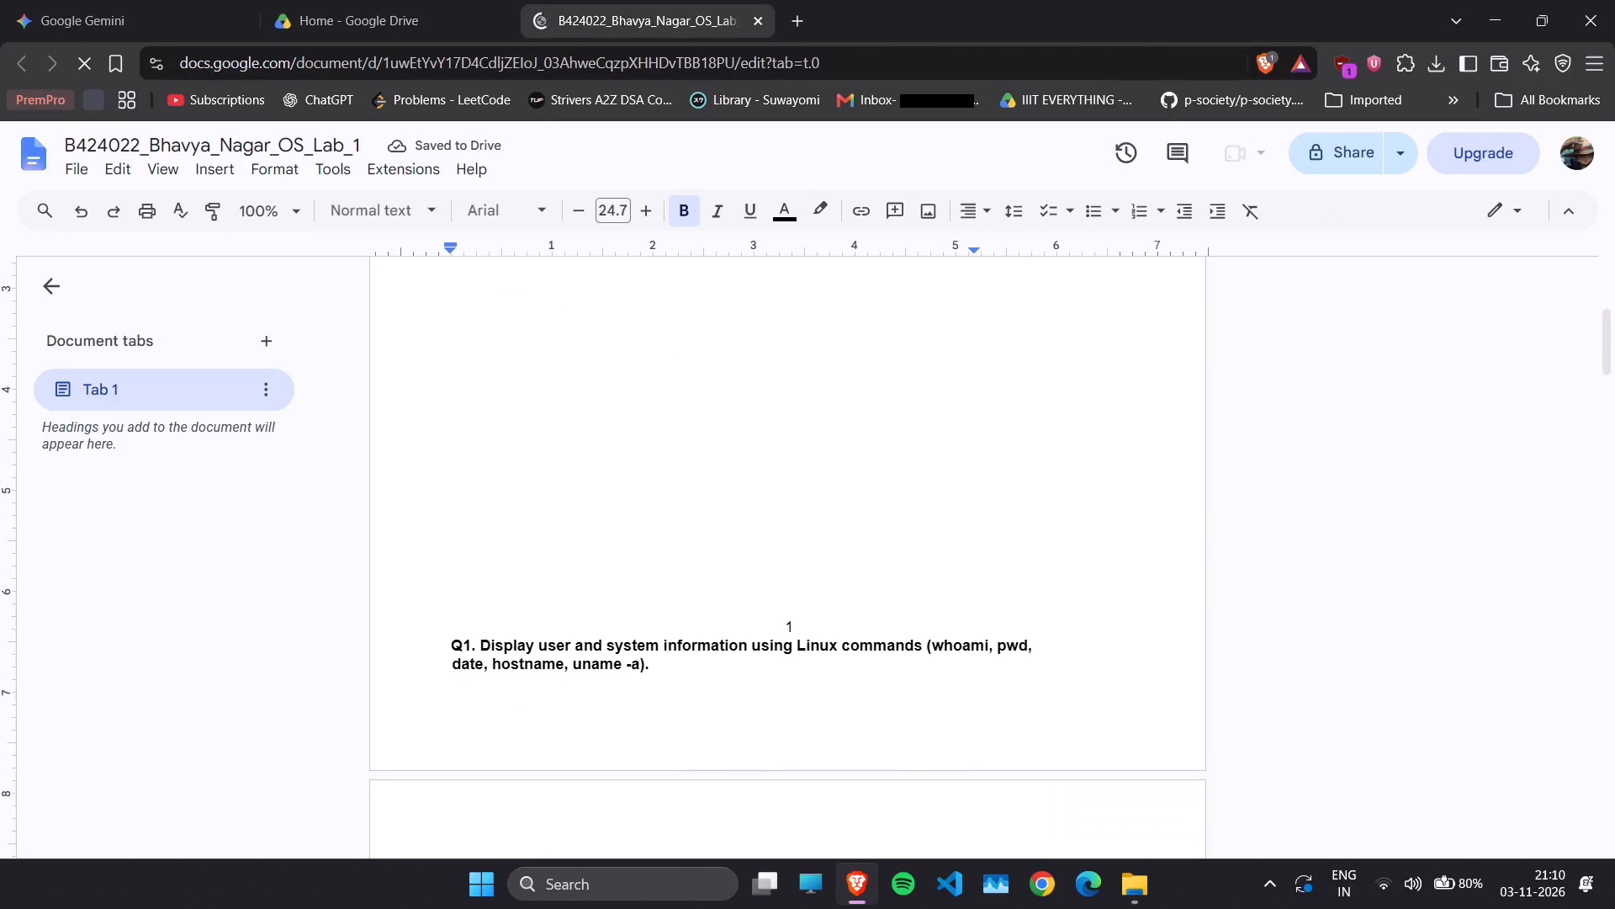
pyautogui.click(815, 627)
pyautogui.press('BackSpace')
pyautogui.press('BackSpace')
pyautogui.press('BackSpace')
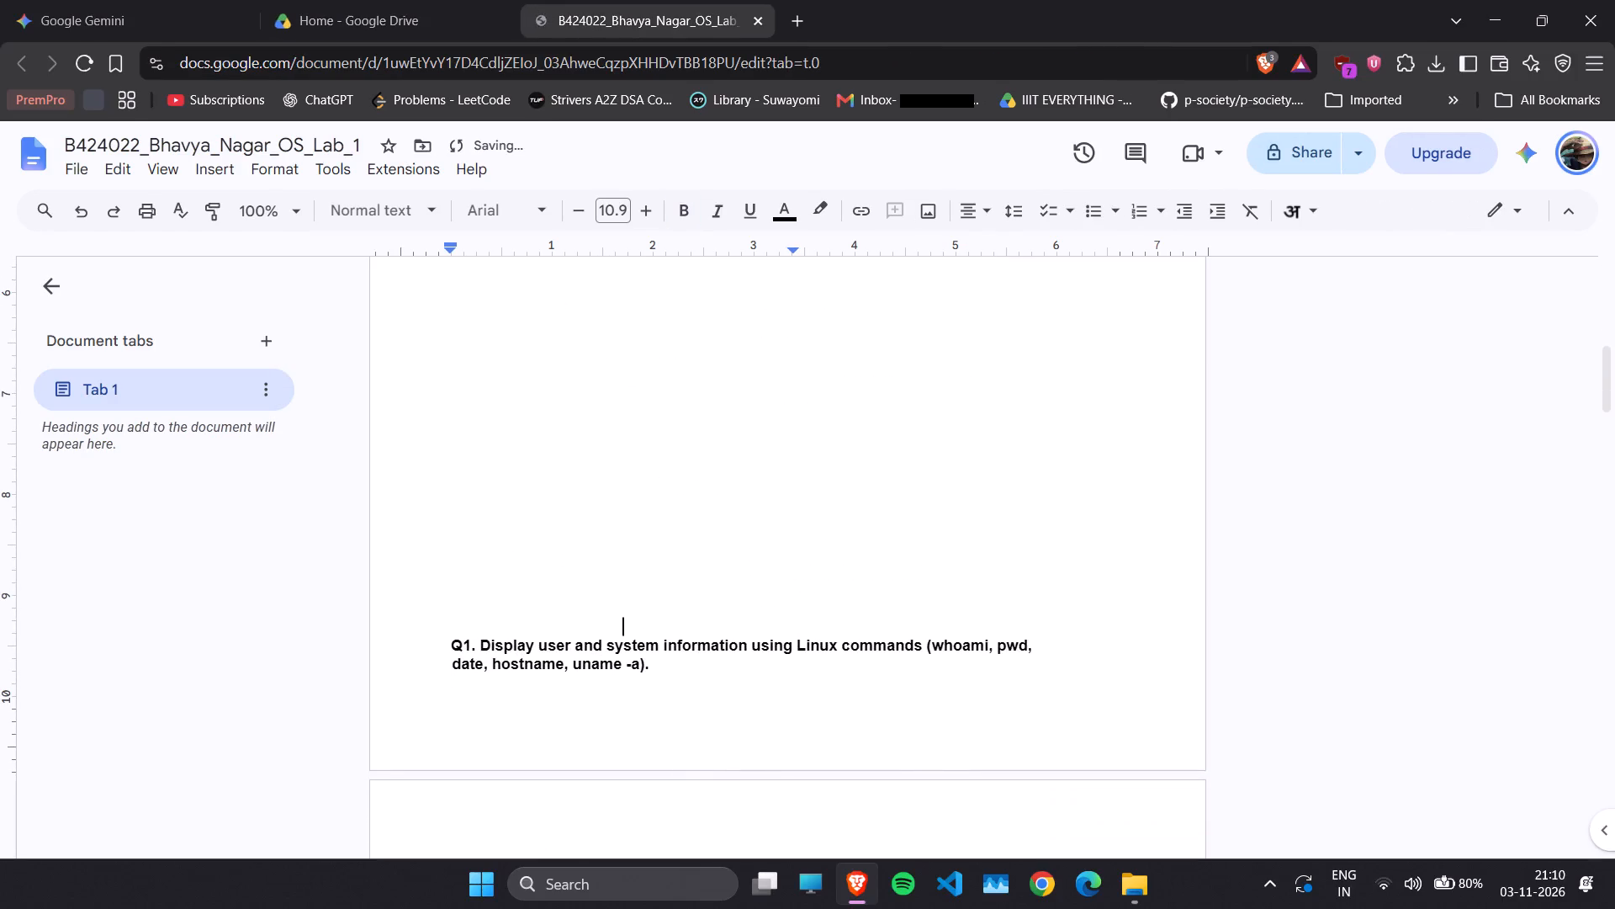
pyautogui.press('BackSpace')
pyautogui.press('BackSpace')
# Insert blank lines above Q1 until the Q2 heading moves to the following page together with its commands.
pyautogui.press('Return')
pyautogui.press('Return')
pyautogui.press('Return')
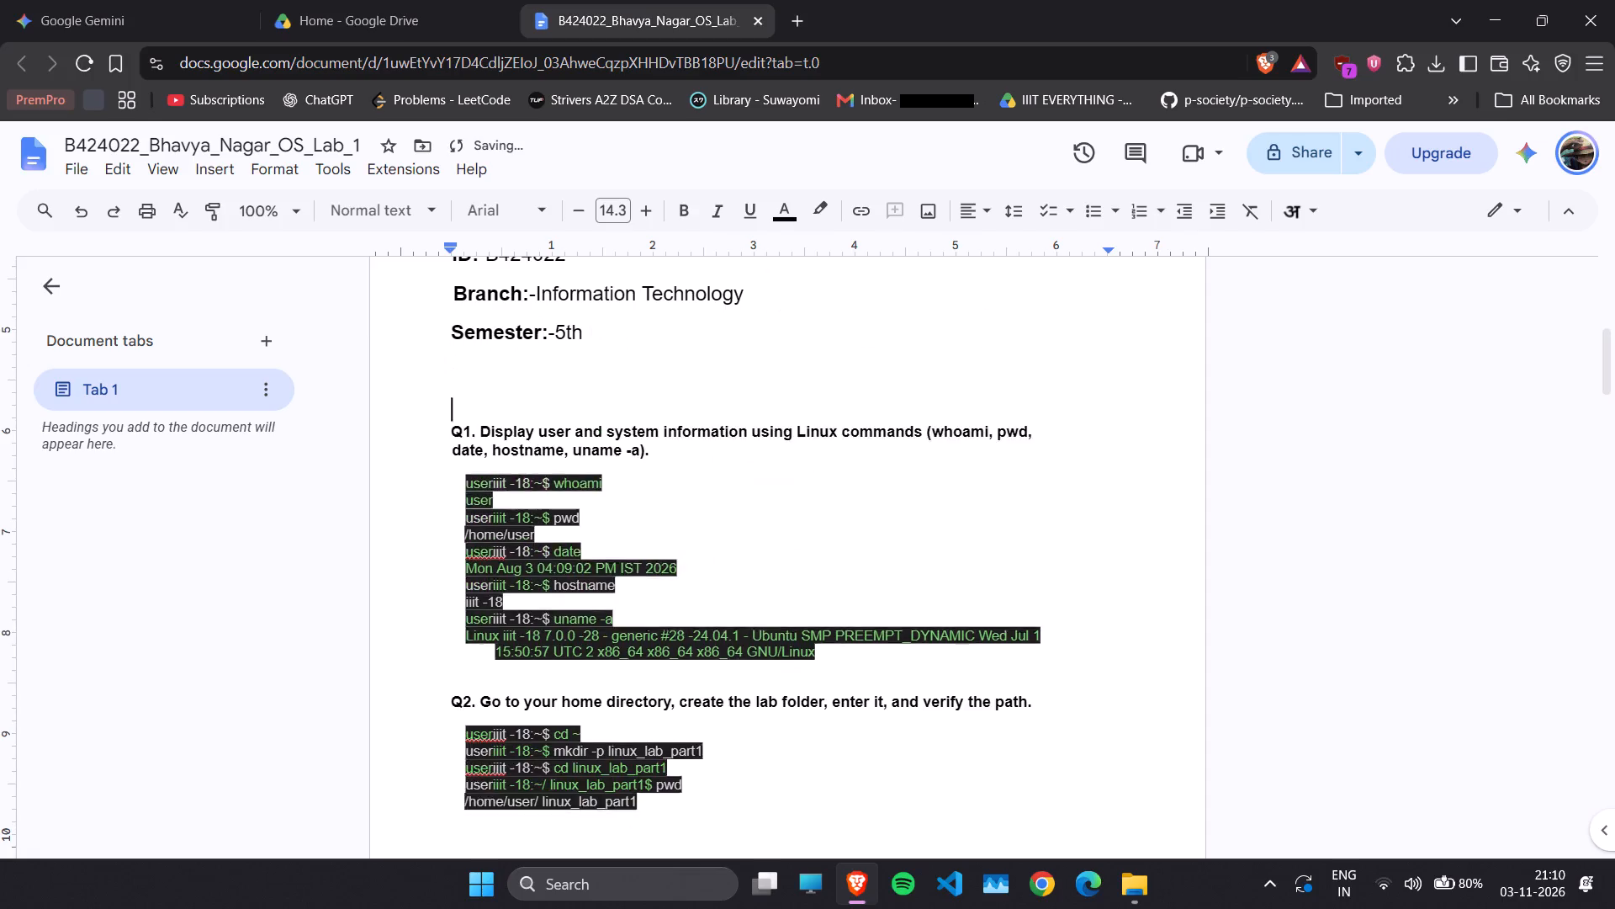
pyautogui.press('Return')
pyautogui.scroll(-2, 815, 627)
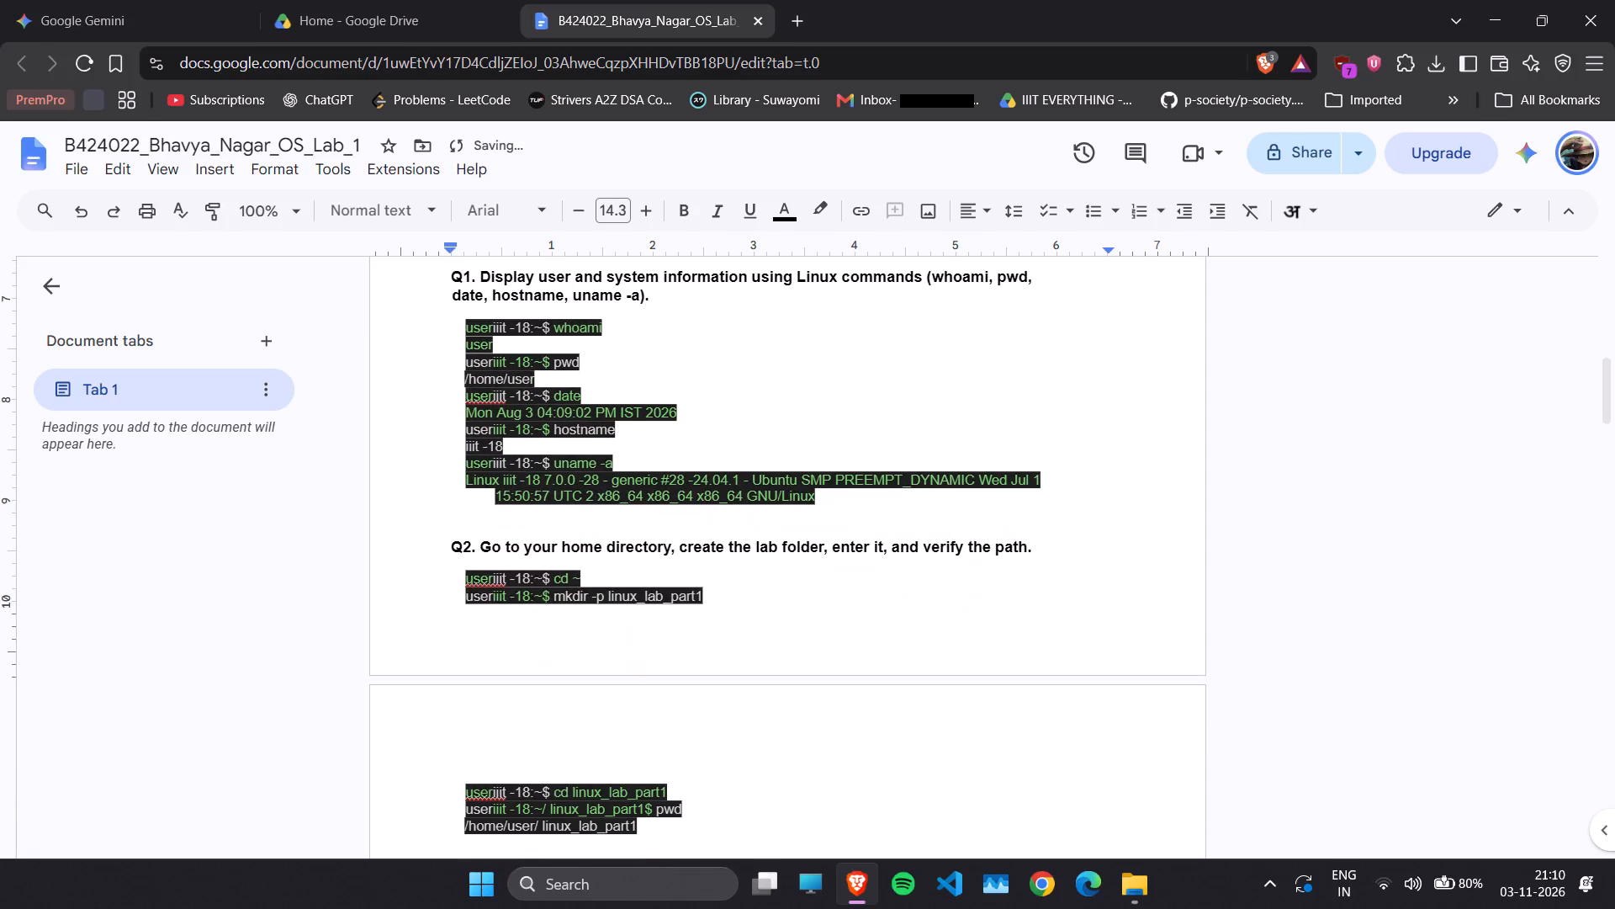
pyautogui.press('Return')
pyautogui.press('Return')
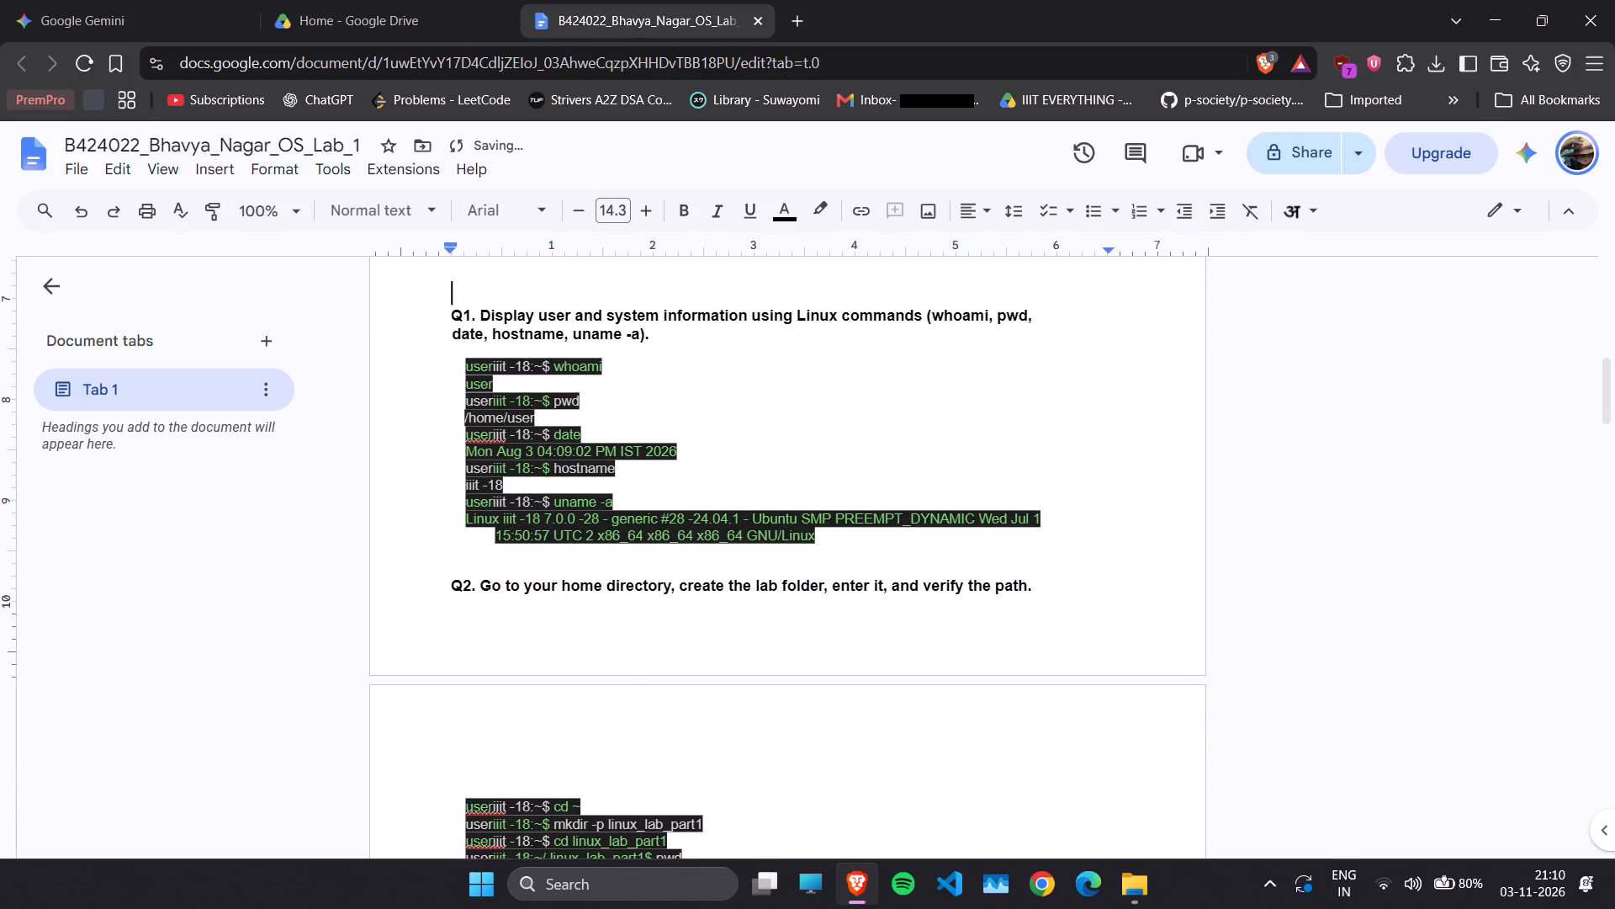
# Replace the split prompt before Q4's ls command with a copy of the useriiit -18:~/ linux_lab_part1$ prompt from Q4's first line.
pyautogui.scroll(-2, 815, 627)
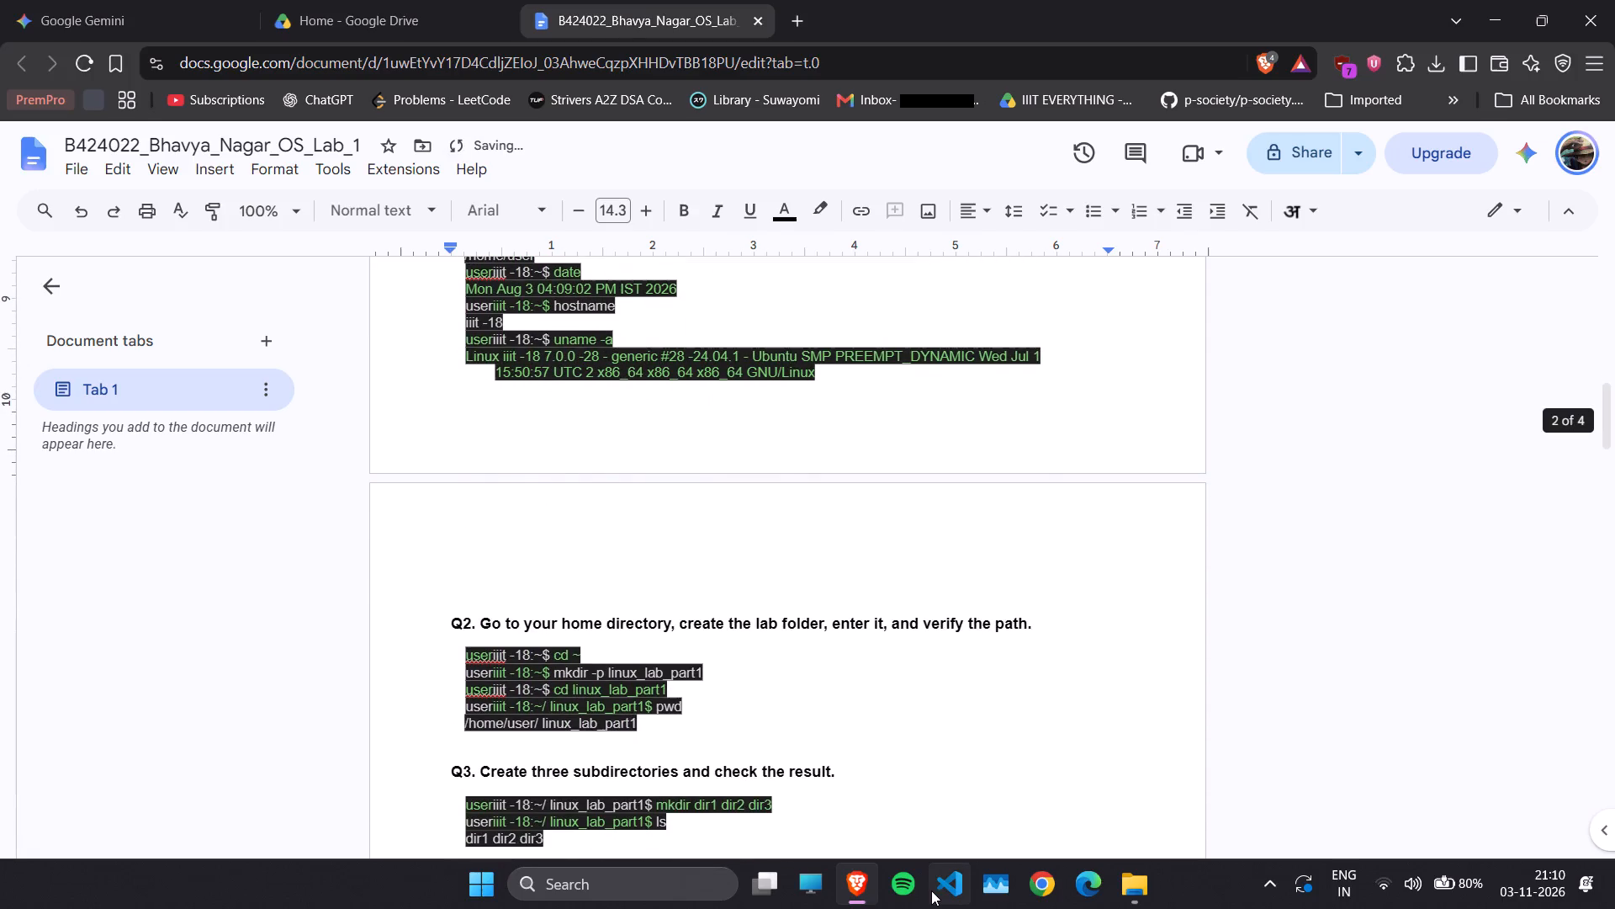
pyautogui.scroll(-1, 841, 611)
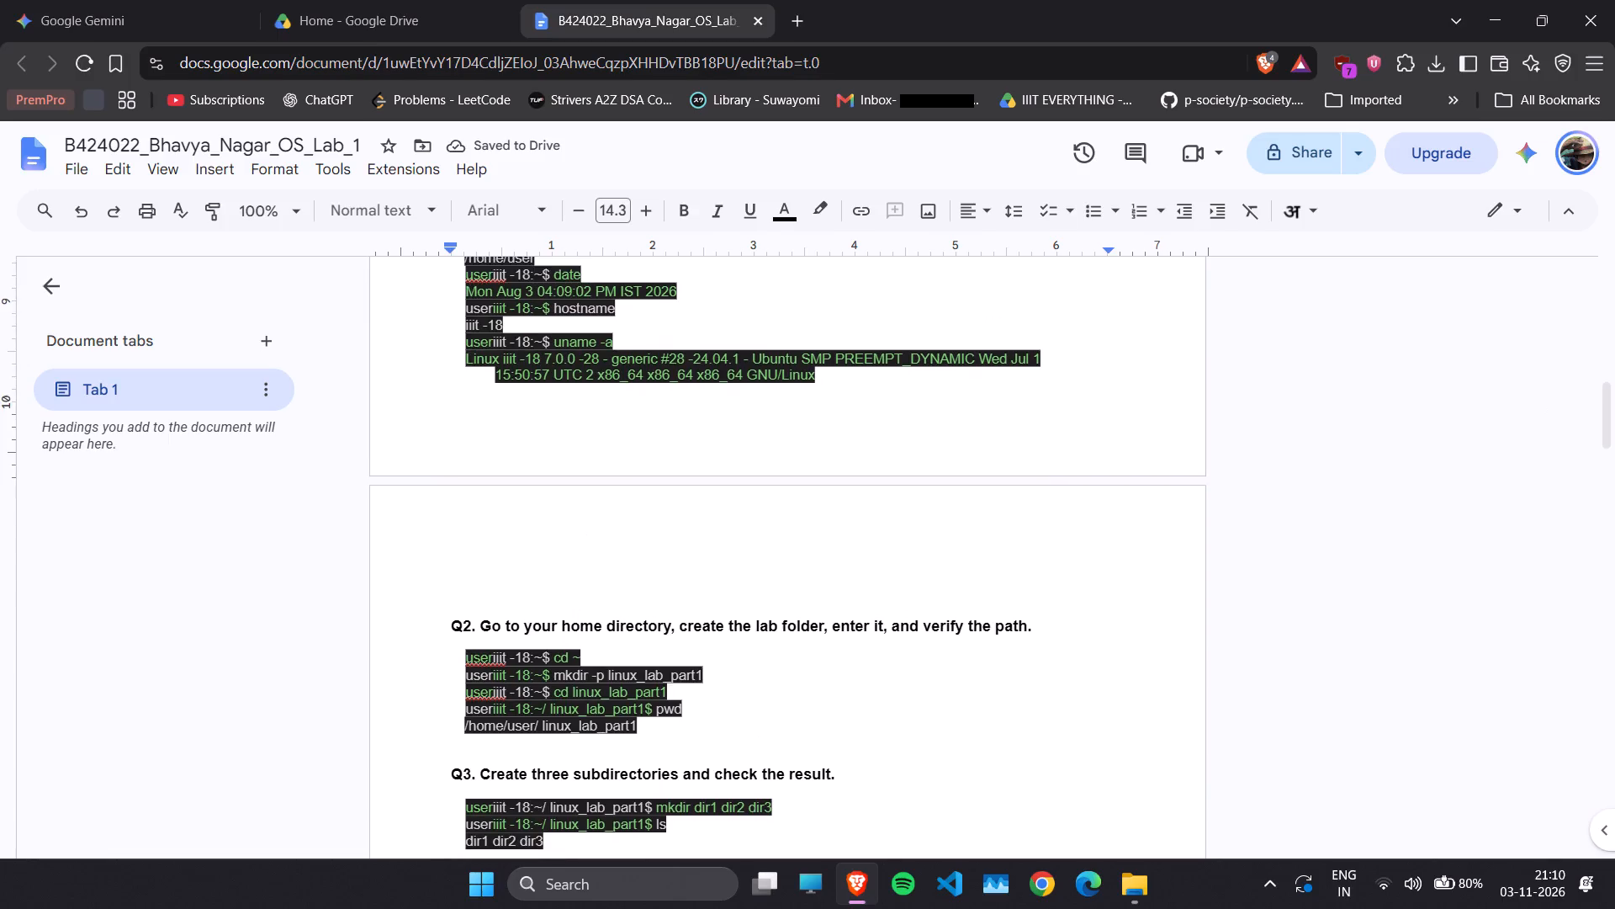
pyautogui.scroll(-1, 841, 611)
pyautogui.scroll(2, 841, 611)
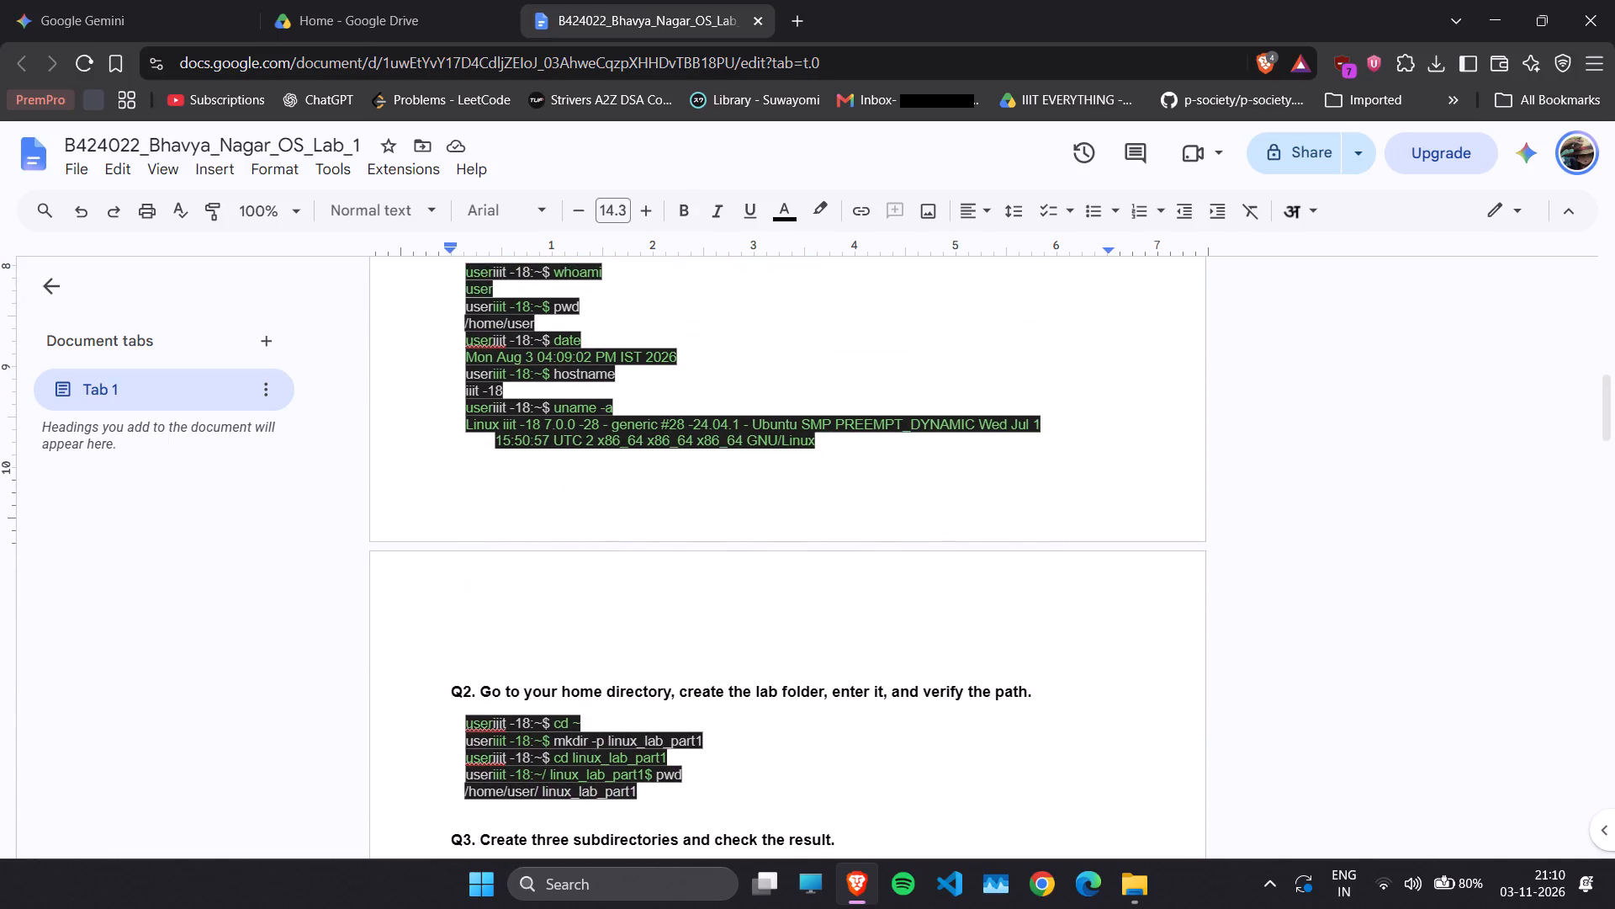
pyautogui.scroll(-3, 841, 611)
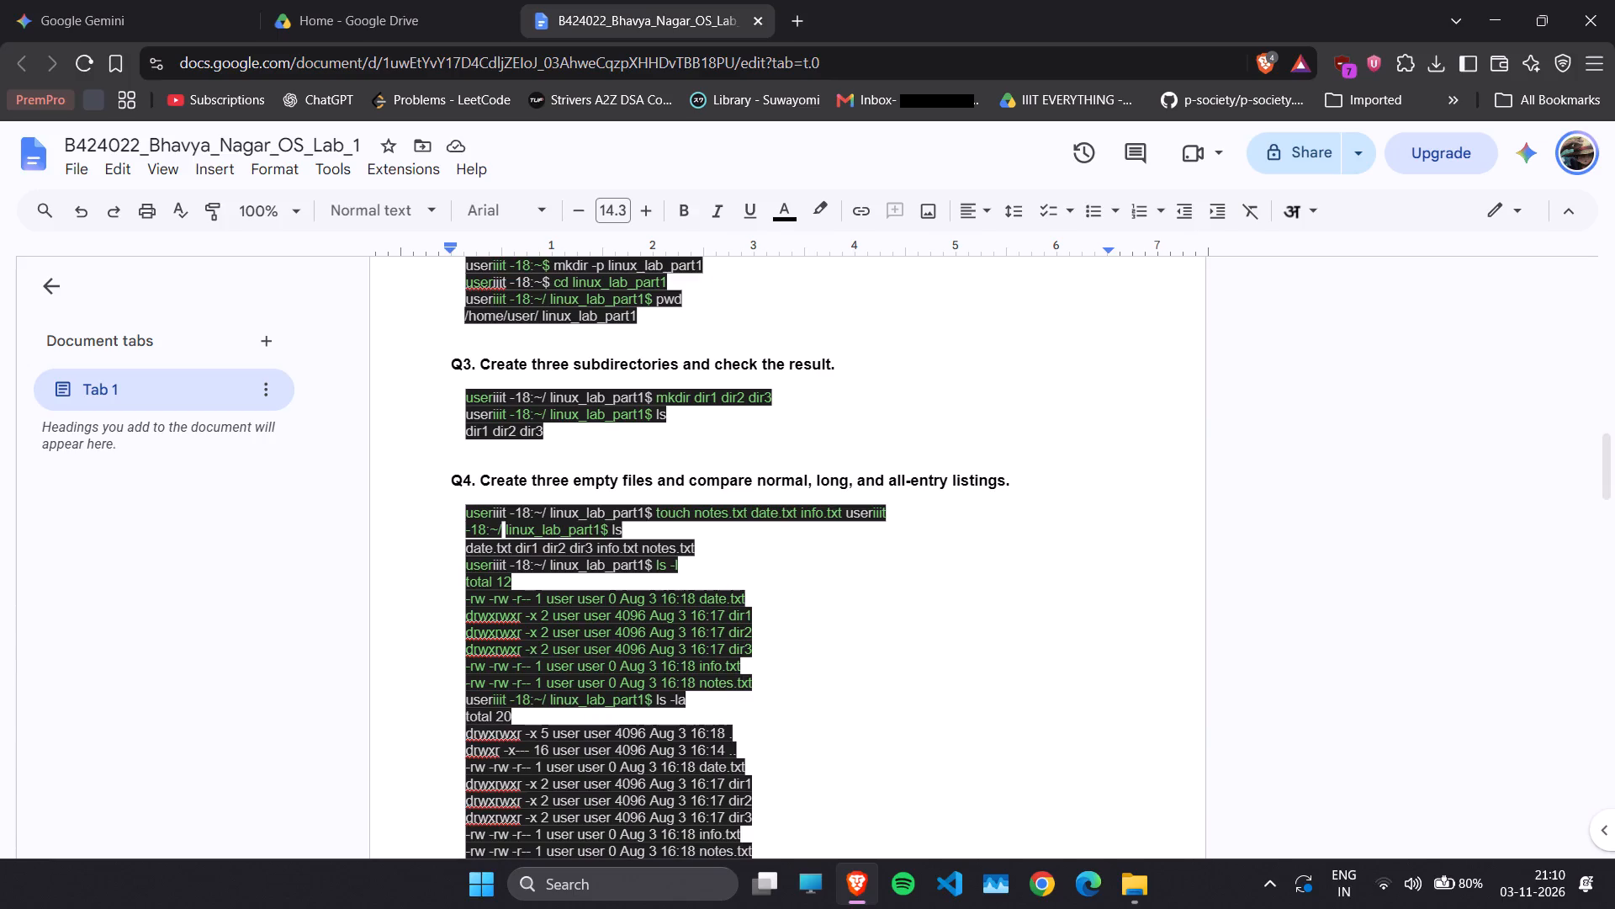
pyautogui.moveTo(653, 508); pyautogui.dragTo(465, 499)
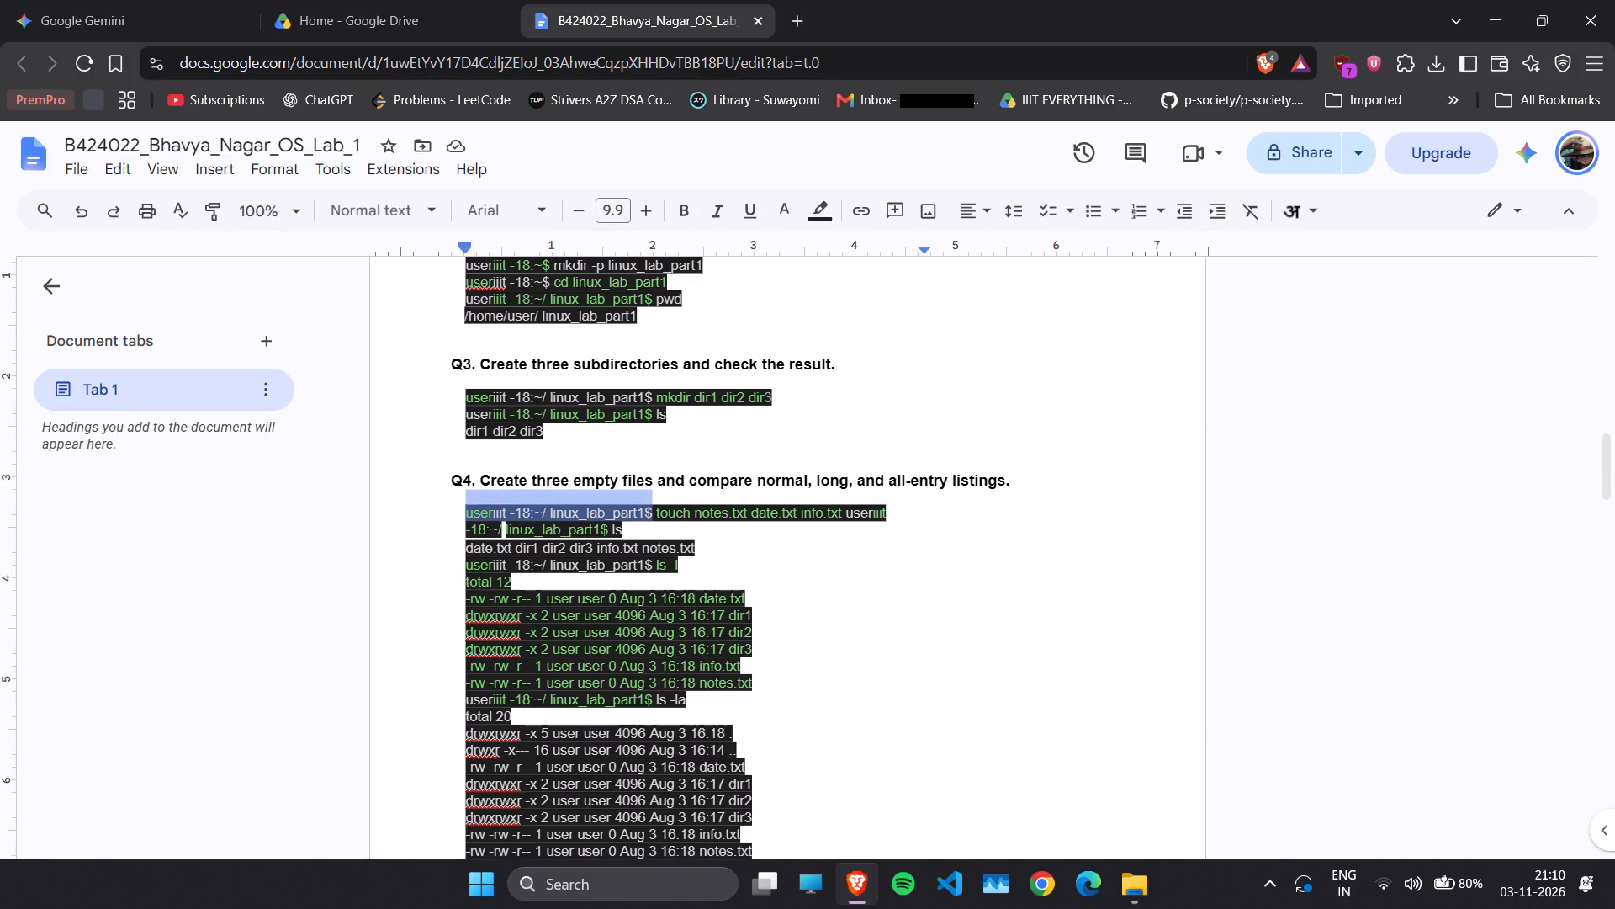
pyautogui.hotkey('ctrl', 'c')
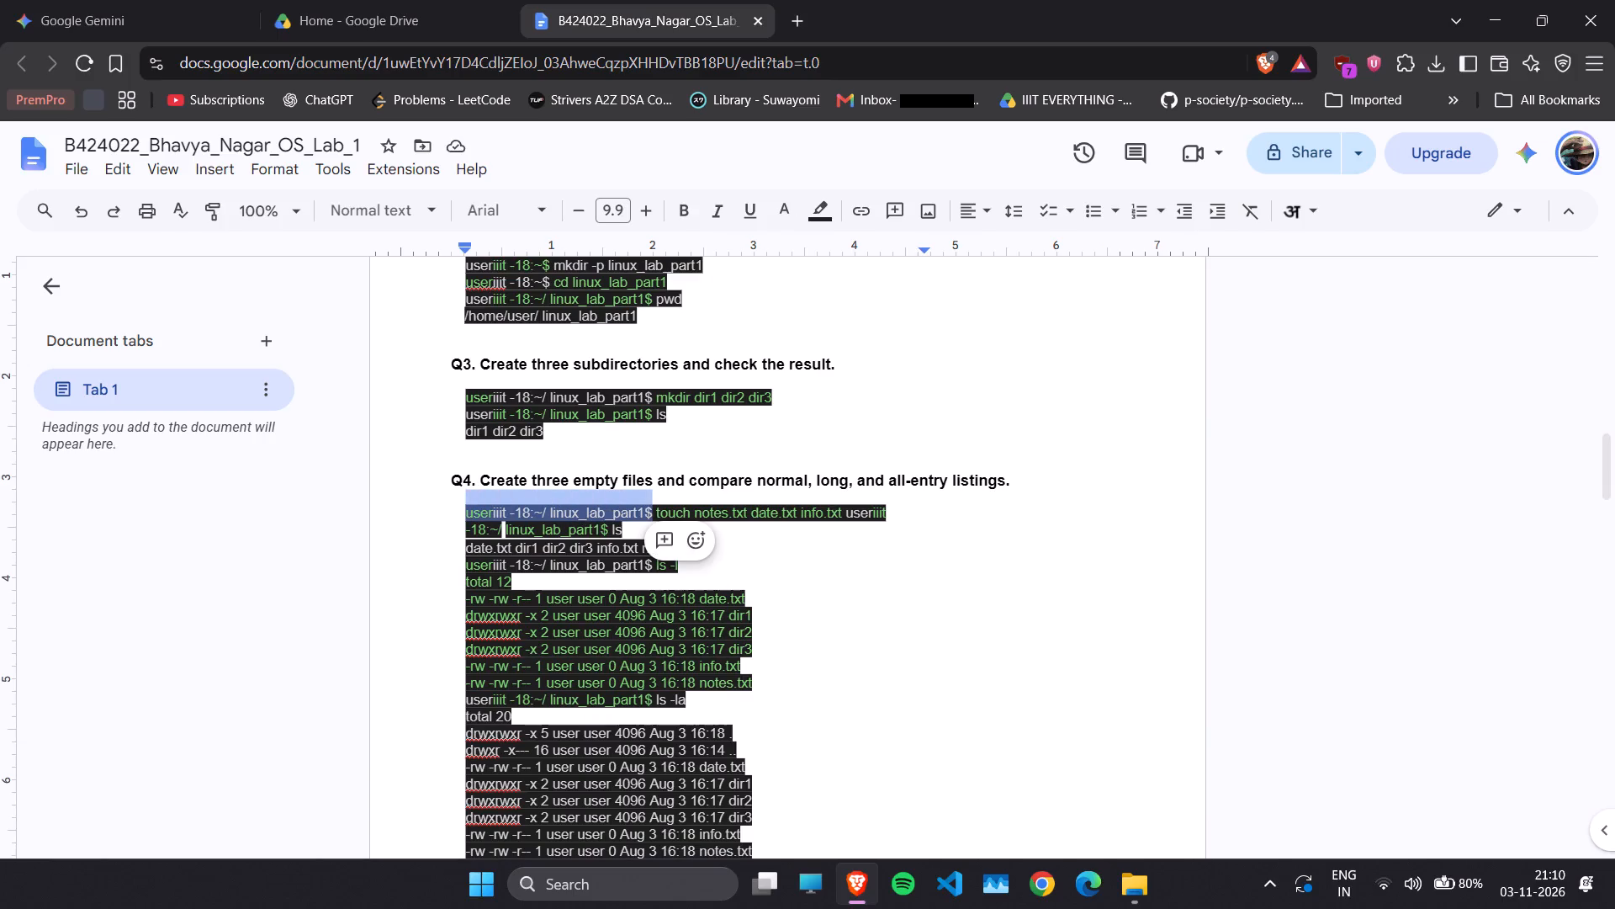
pyautogui.click(608, 532)
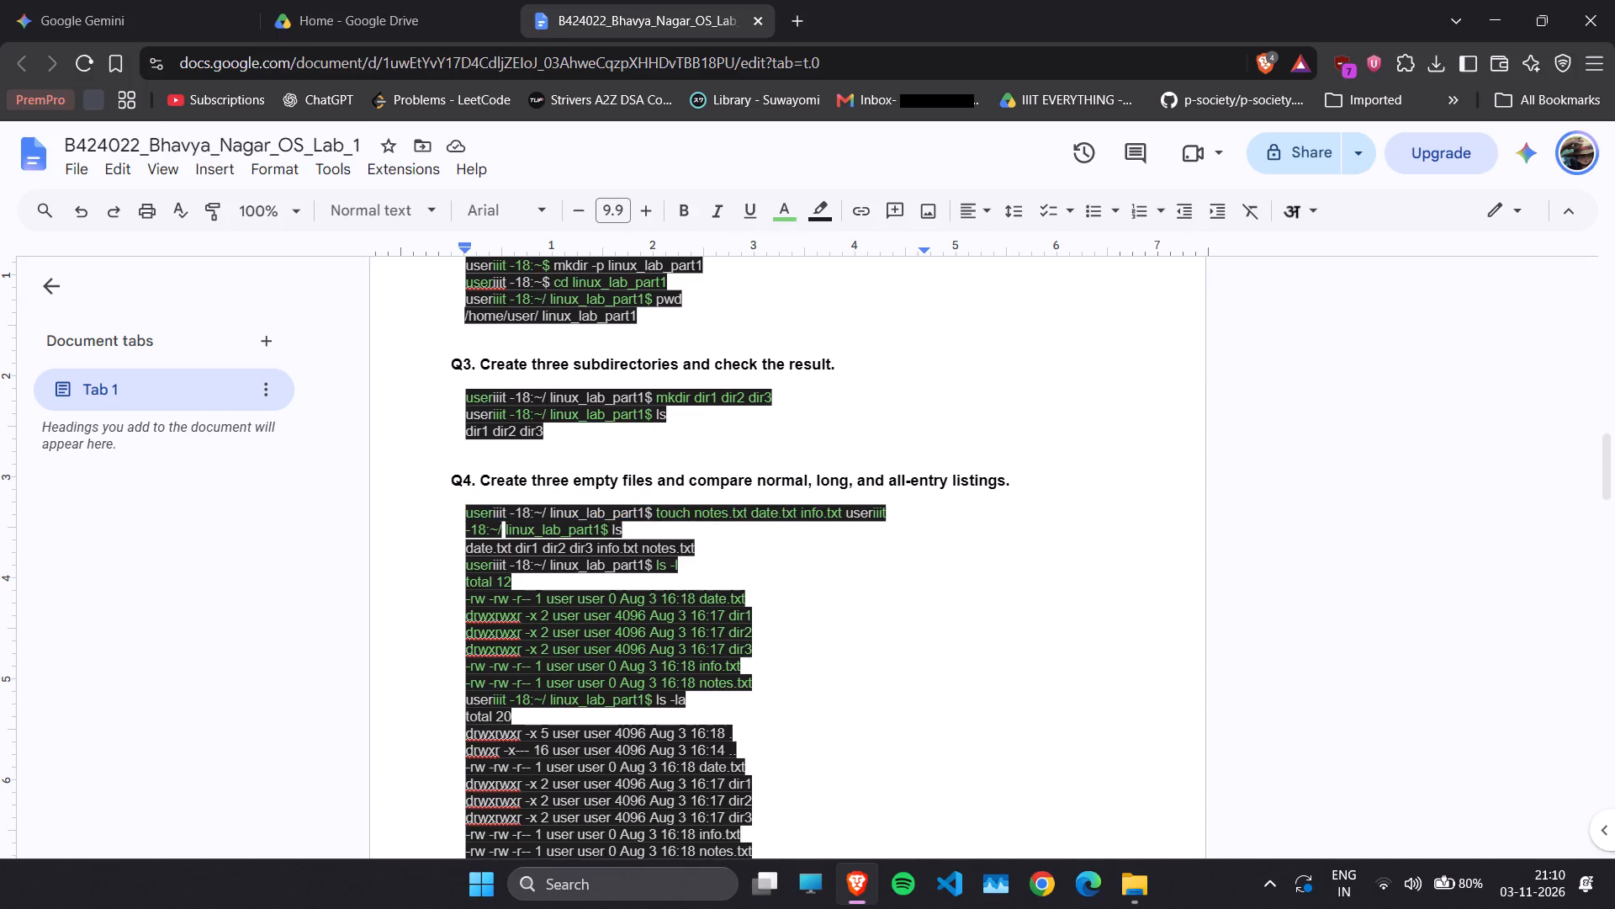
pyautogui.moveTo(607, 531); pyautogui.dragTo(845, 512)
pyautogui.hotkey('ctrl', 'v')
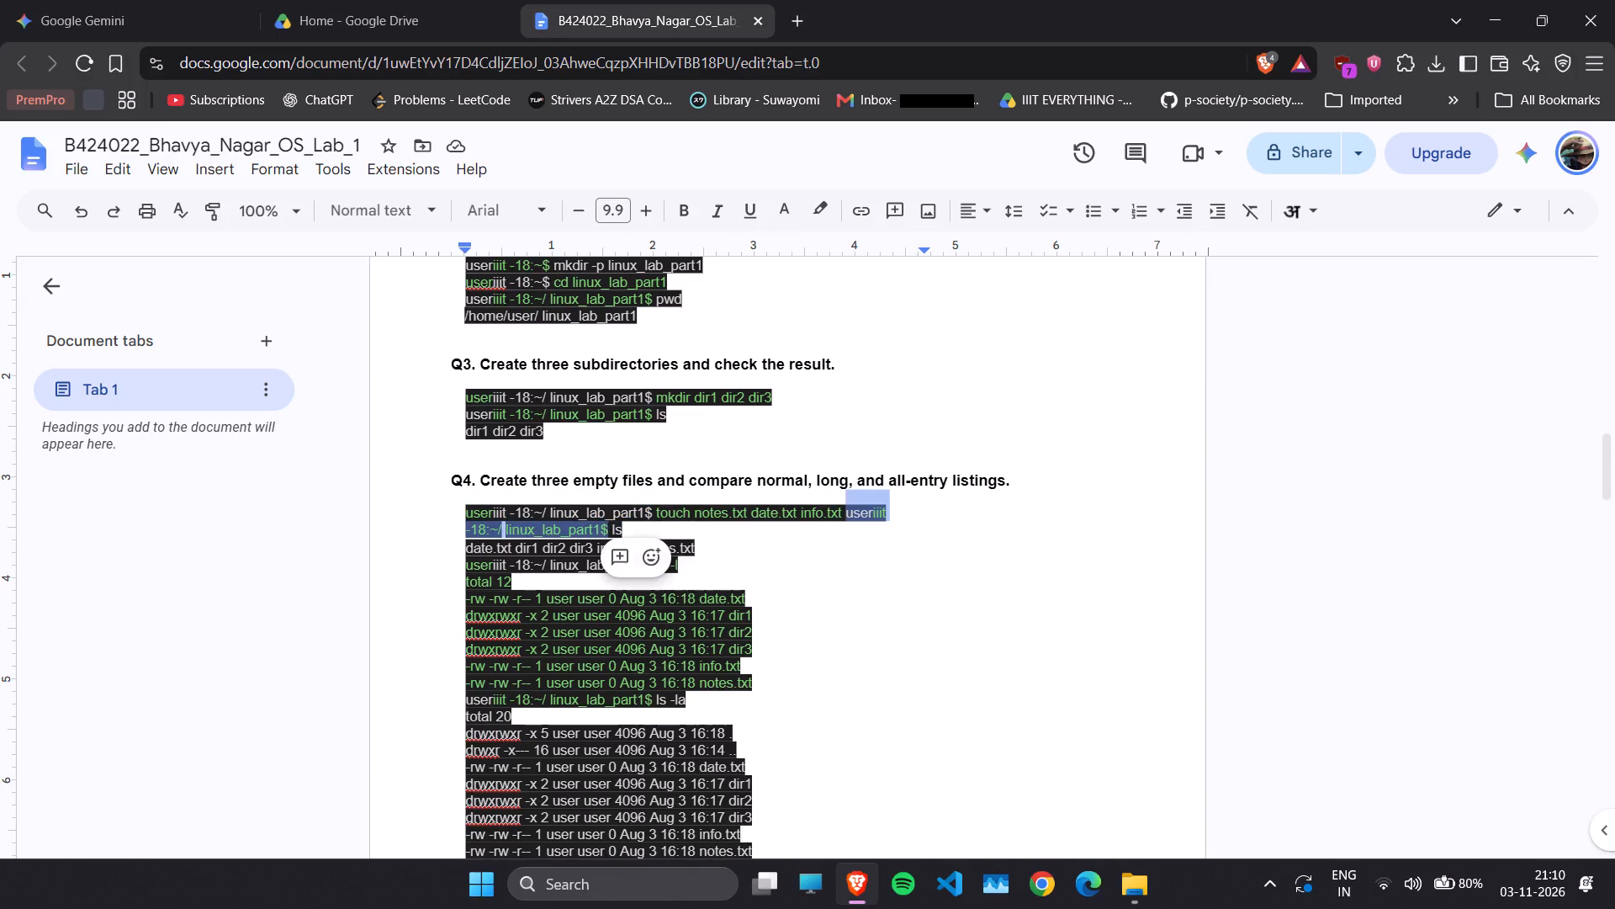
# Insert white-highlighted spaces after info.txt in Q4's touch command until the prompt with ls starts on its own line.
pyautogui.click(845, 512)
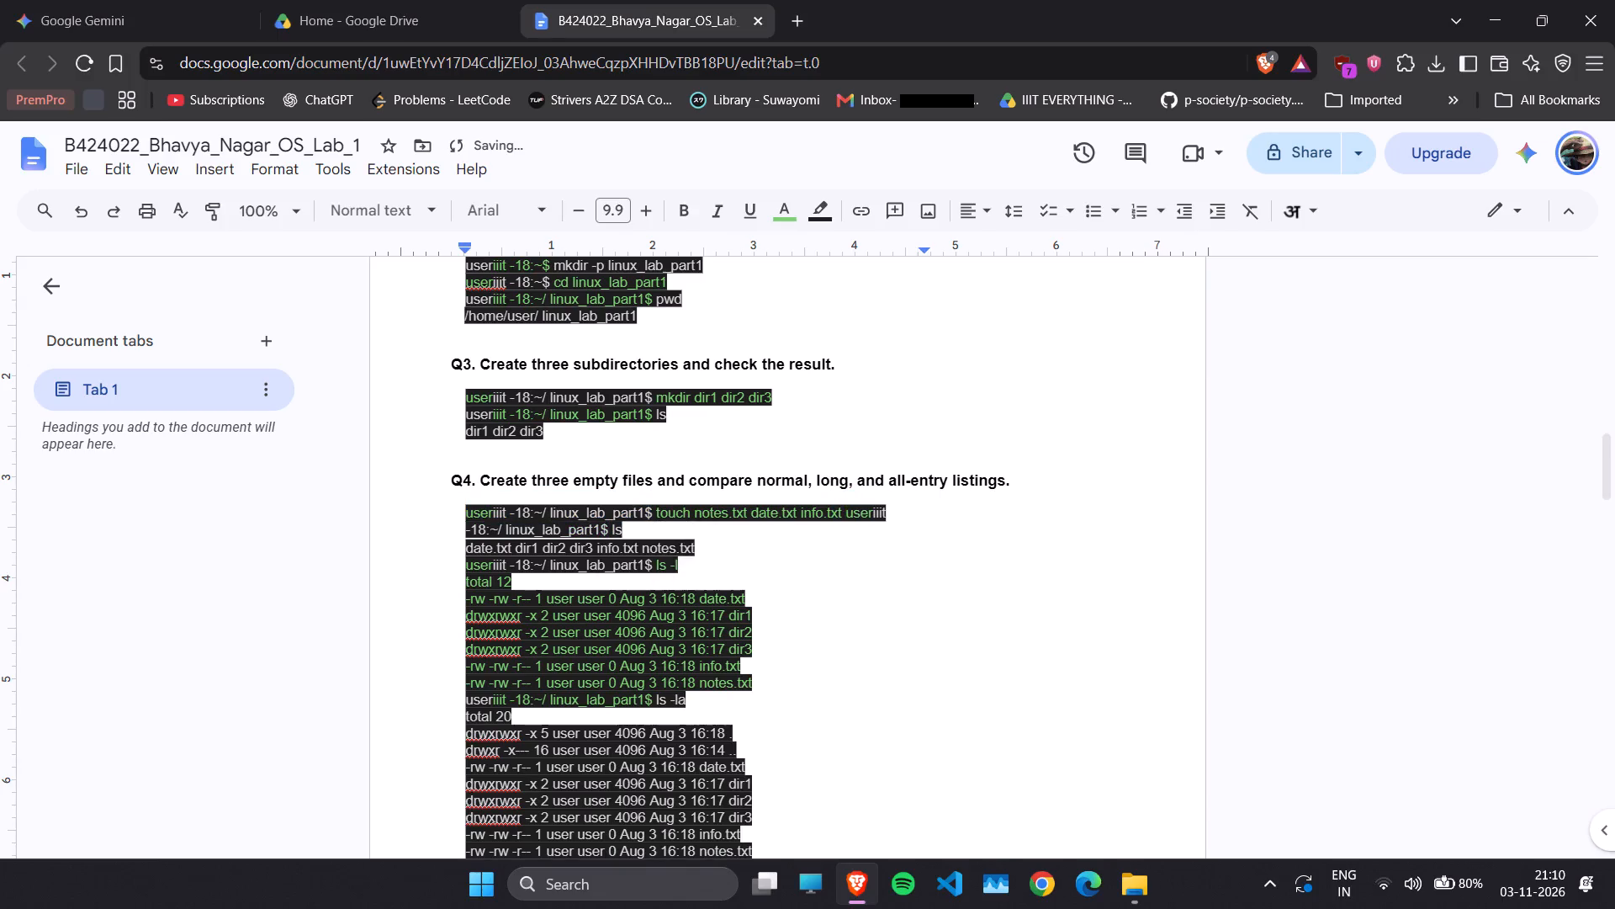
pyautogui.click(823, 207)
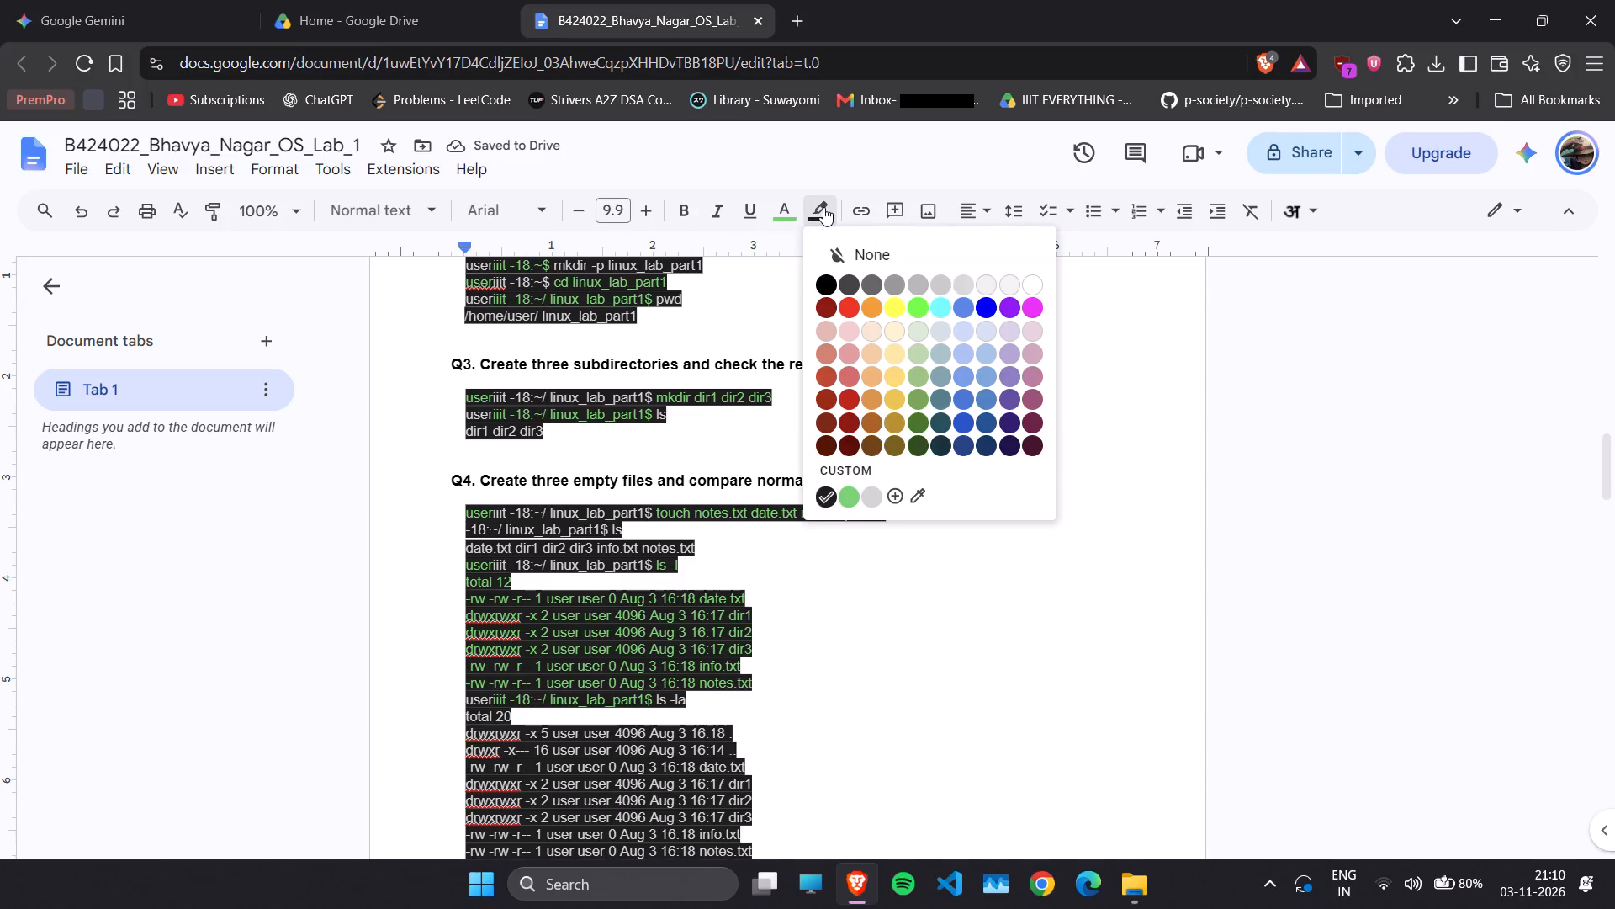
pyautogui.click(1034, 284)
pyautogui.press('space')
pyautogui.press('space')
pyautogui.press('space')
pyautogui.press('space')
pyautogui.press('space')
pyautogui.press('space')
pyautogui.press('space')
pyautogui.press('space')
pyautogui.press('space')
pyautogui.press('space')
pyautogui.press('space')
pyautogui.press('space')
pyautogui.press('space')
pyautogui.press('space')
pyautogui.press('space')
pyautogui.press('space')
pyautogui.press('space')
pyautogui.press('space')
pyautogui.press('space')
pyautogui.press('space')
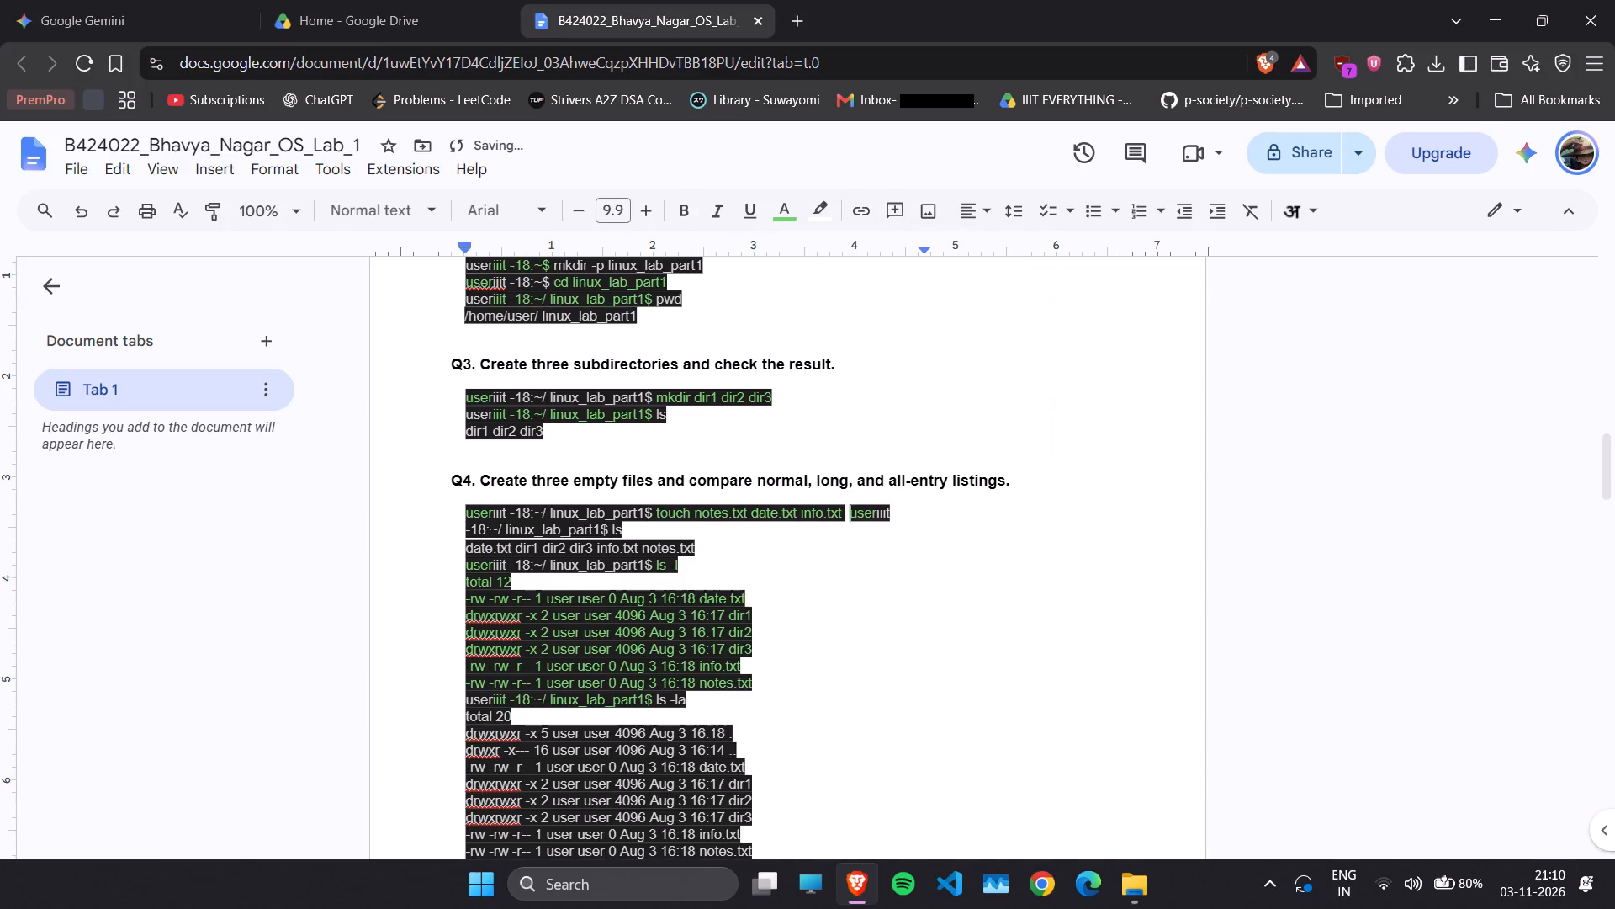
pyautogui.click(1093, 475)
# Replace the split prompt before Q5's second echo command with the copied useriiit -18:~/ linux_lab_part1$ prompt.
pyautogui.scroll(-4, 1093, 475)
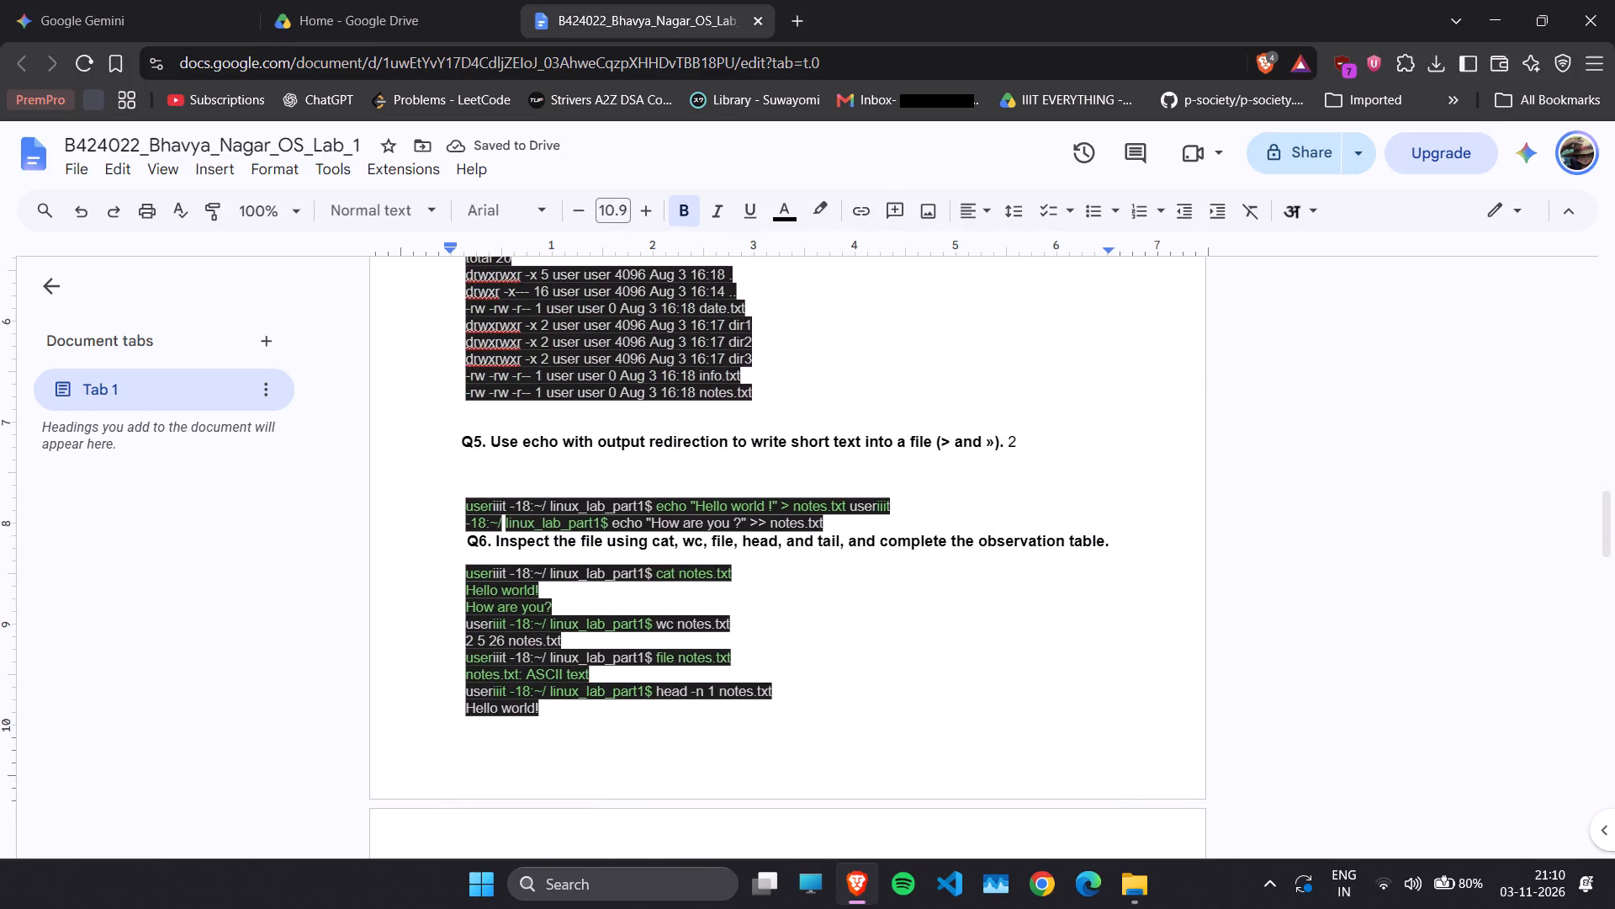
pyautogui.moveTo(848, 507); pyautogui.dragTo(581, 513)
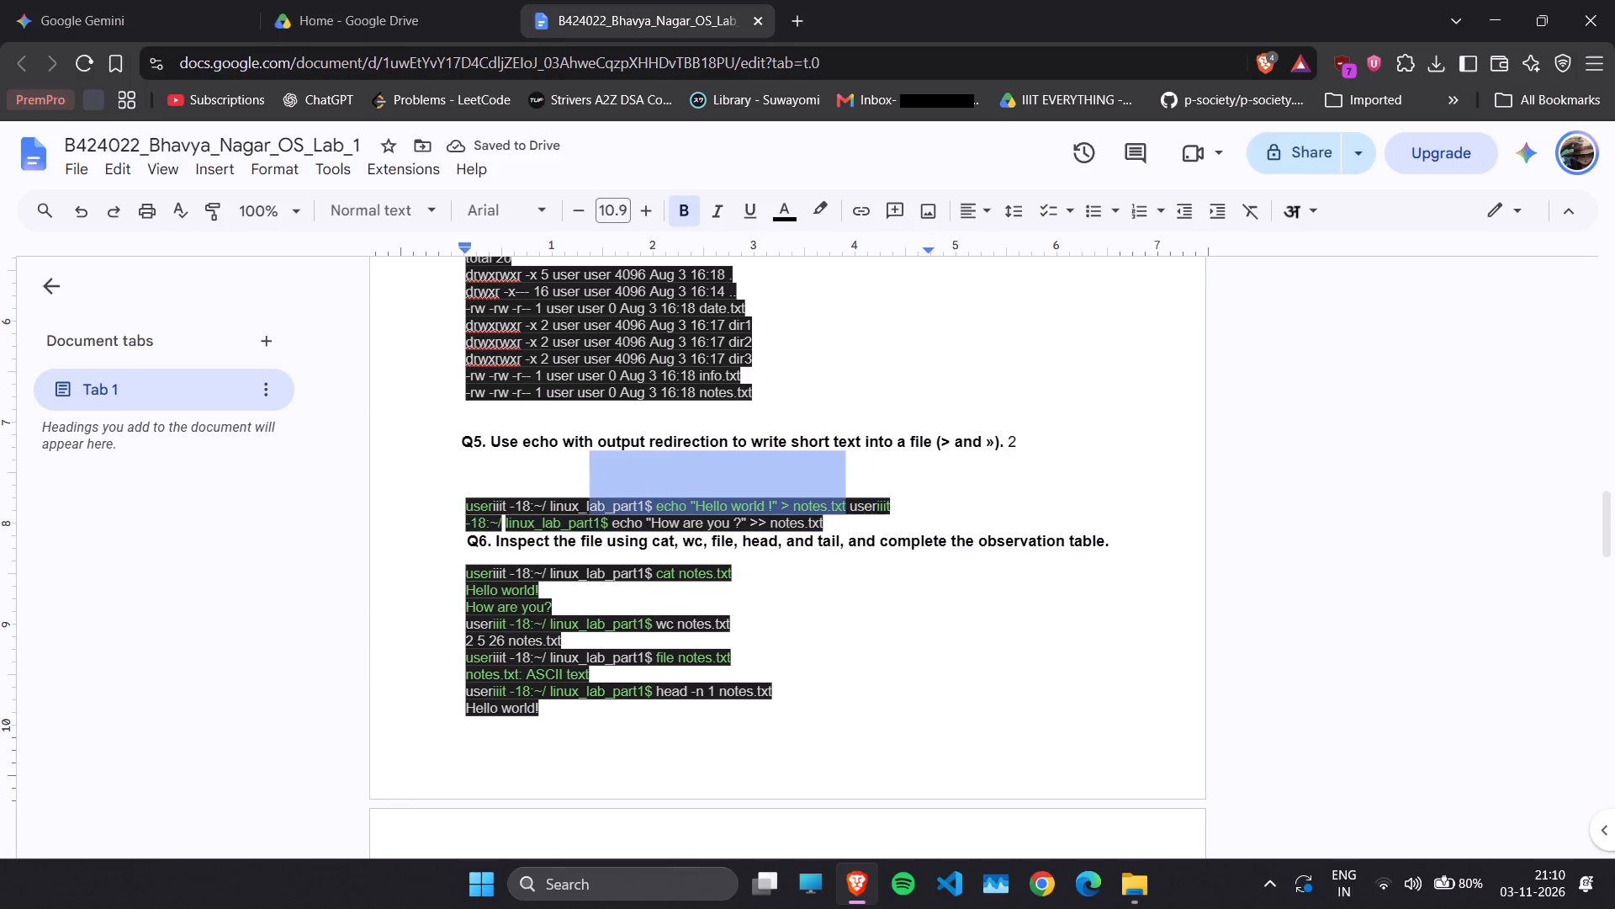
pyautogui.moveTo(581, 513); pyautogui.dragTo(784, 502)
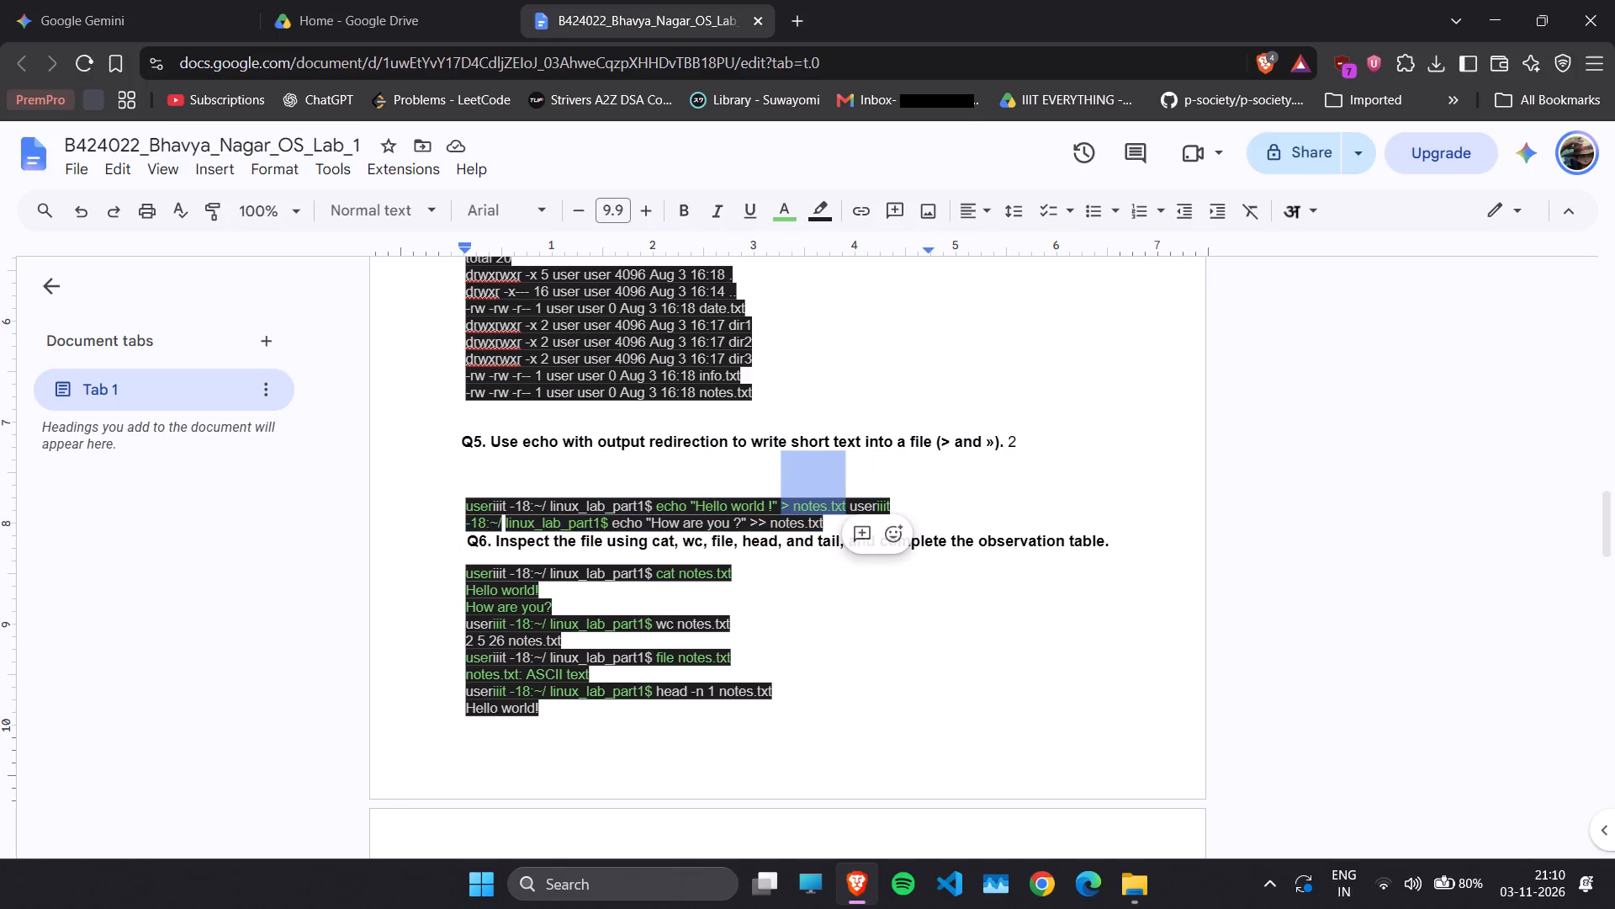
pyautogui.click(855, 501)
pyautogui.click(850, 502)
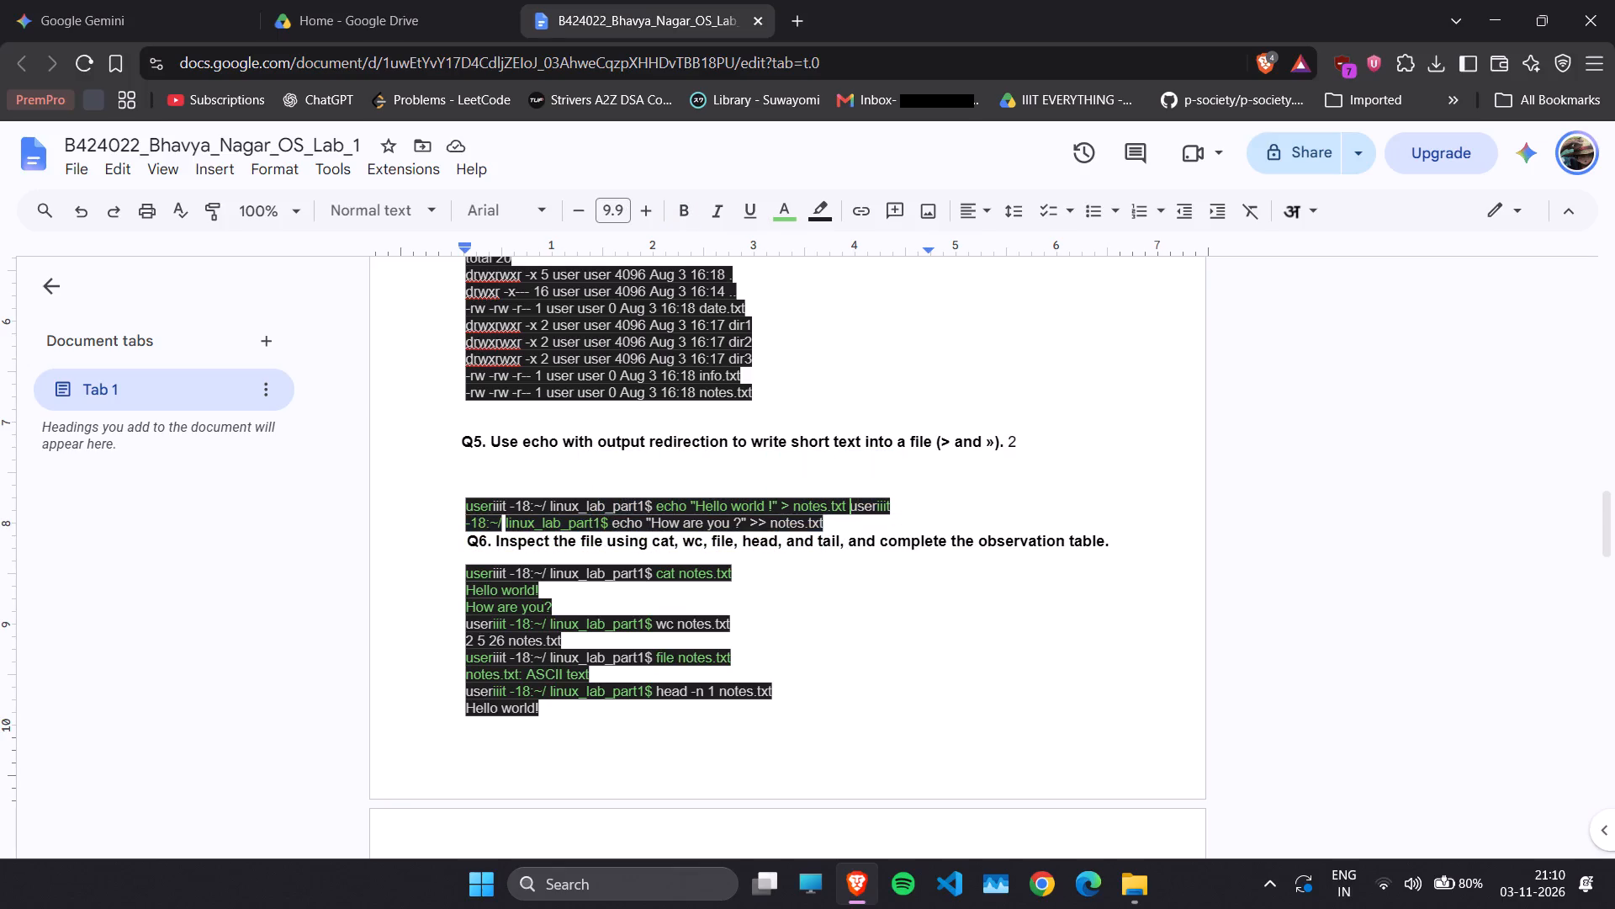
pyautogui.moveTo(850, 502); pyautogui.dragTo(612, 525)
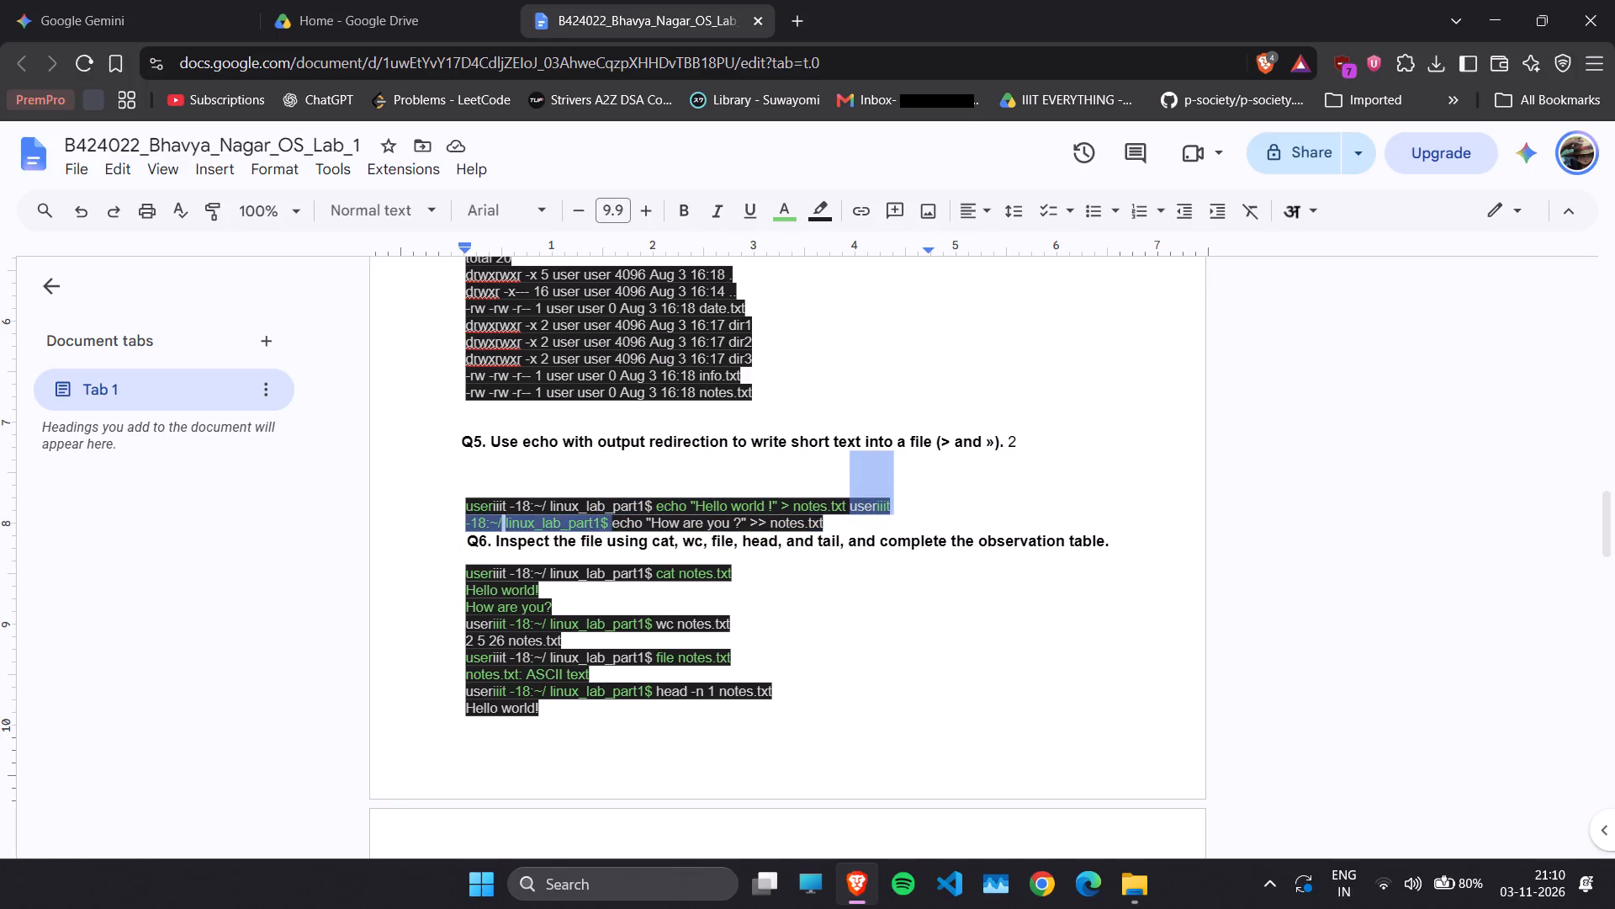
pyautogui.moveTo(612, 525); pyautogui.dragTo(610, 525)
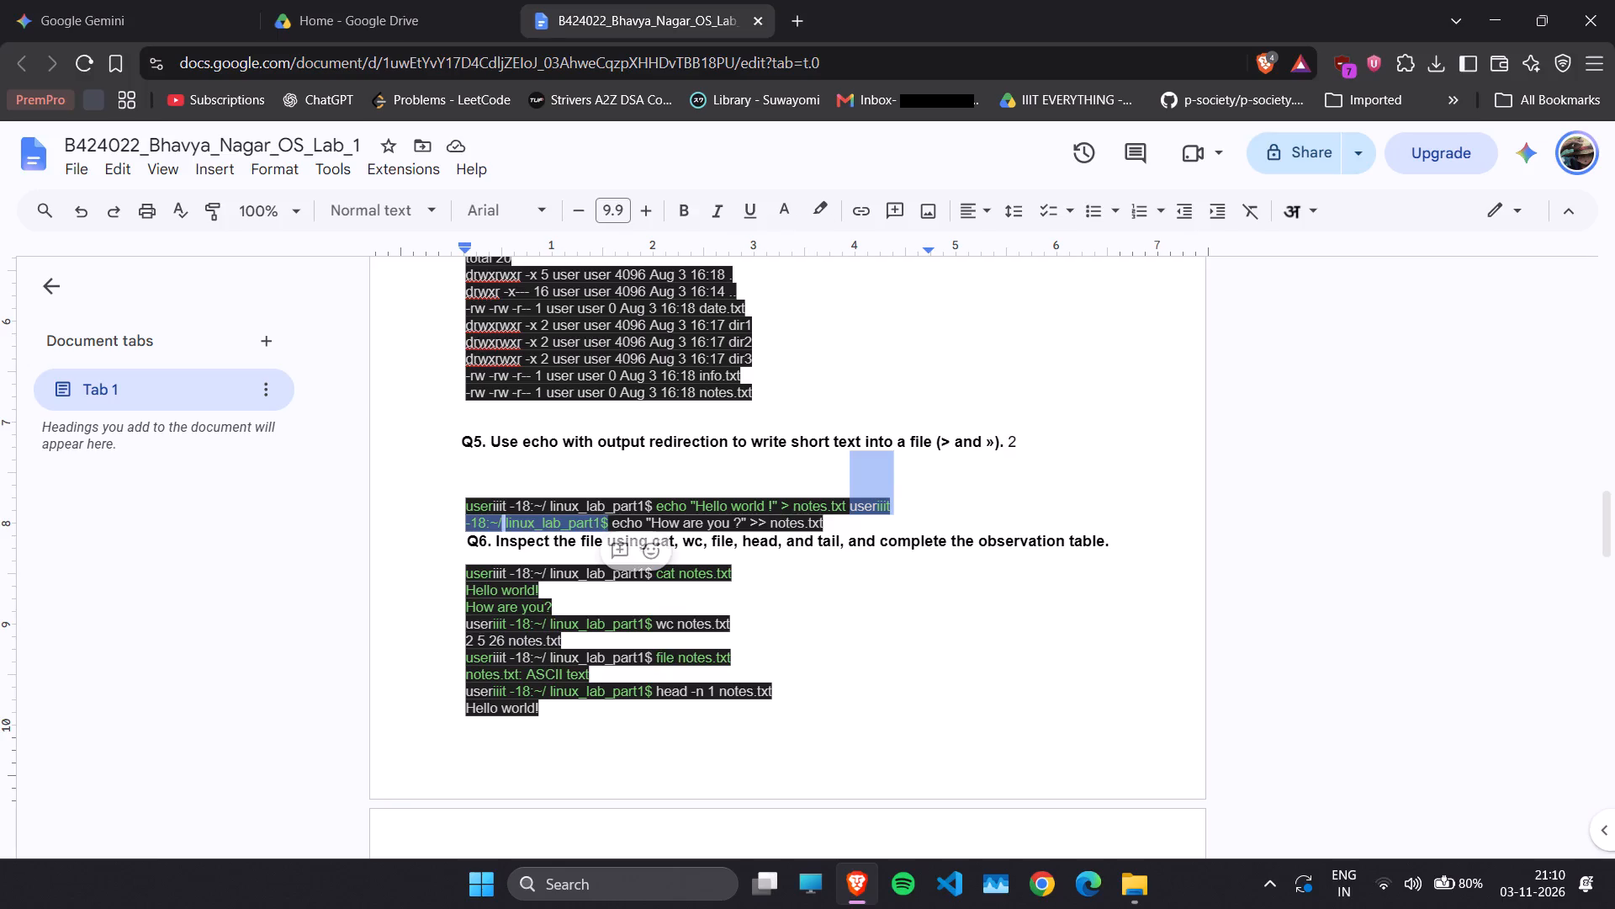
pyautogui.hotkey('ctrl', 'v')
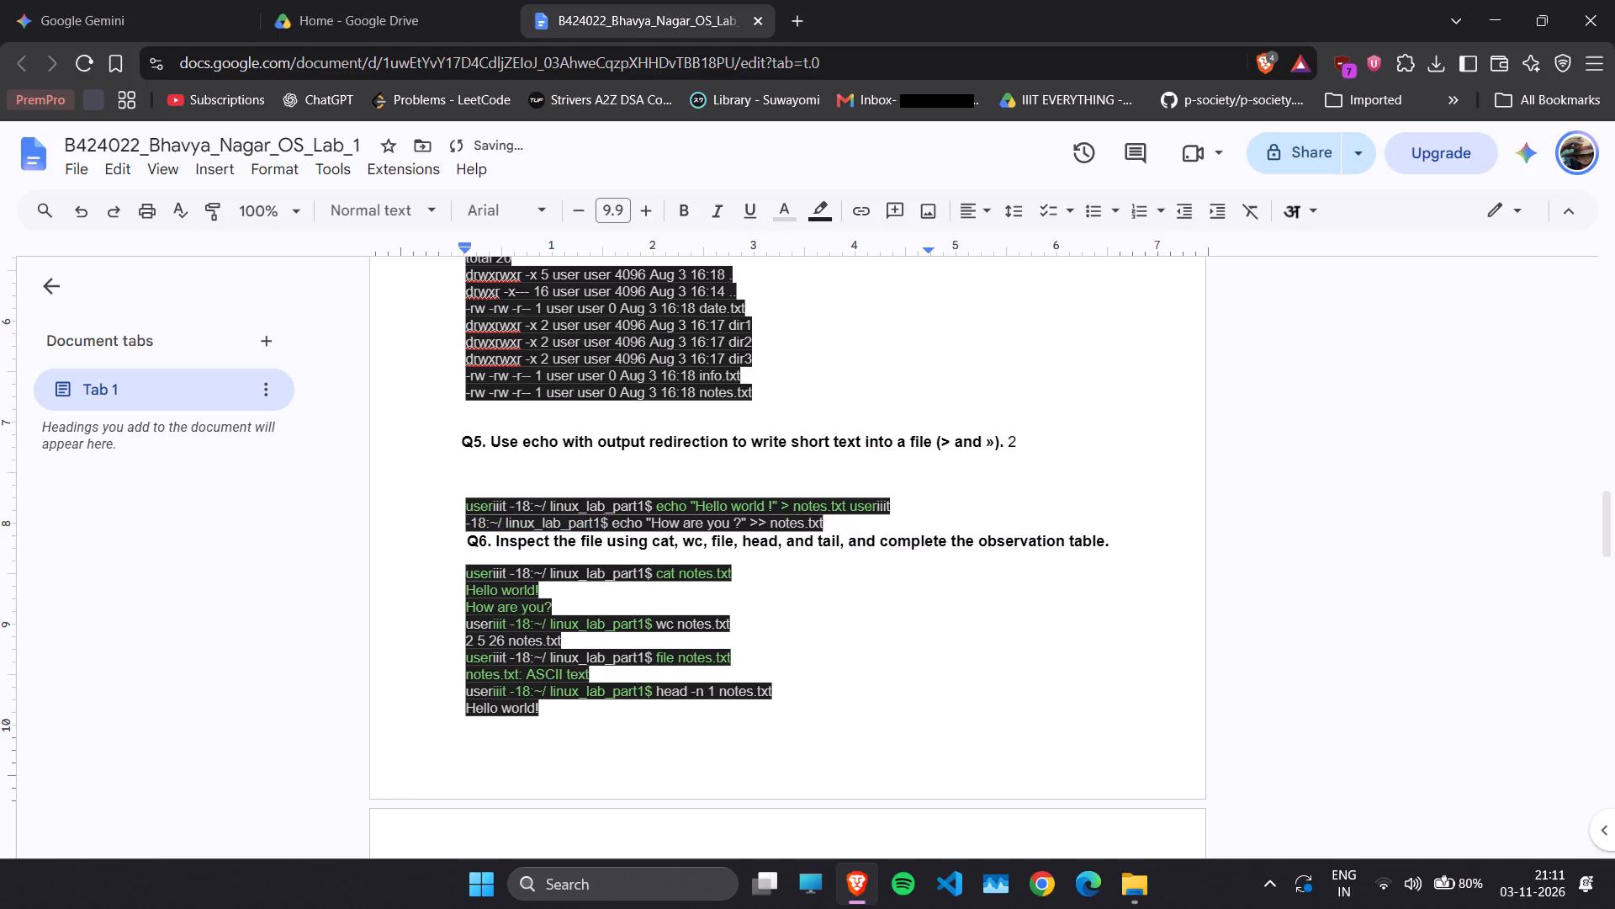
# Insert spaces after notes.txt in Q5's first echo command until the prompt with the second echo starts on its own line.
pyautogui.click(854, 509)
pyautogui.press('Left')
pyautogui.press('space')
pyautogui.press('space')
pyautogui.press('space')
pyautogui.press('space')
pyautogui.press('space')
pyautogui.press('space')
pyautogui.press('space')
pyautogui.press('space')
pyautogui.press('space')
pyautogui.press('space')
pyautogui.press('space')
pyautogui.press('space')
pyautogui.press('space')
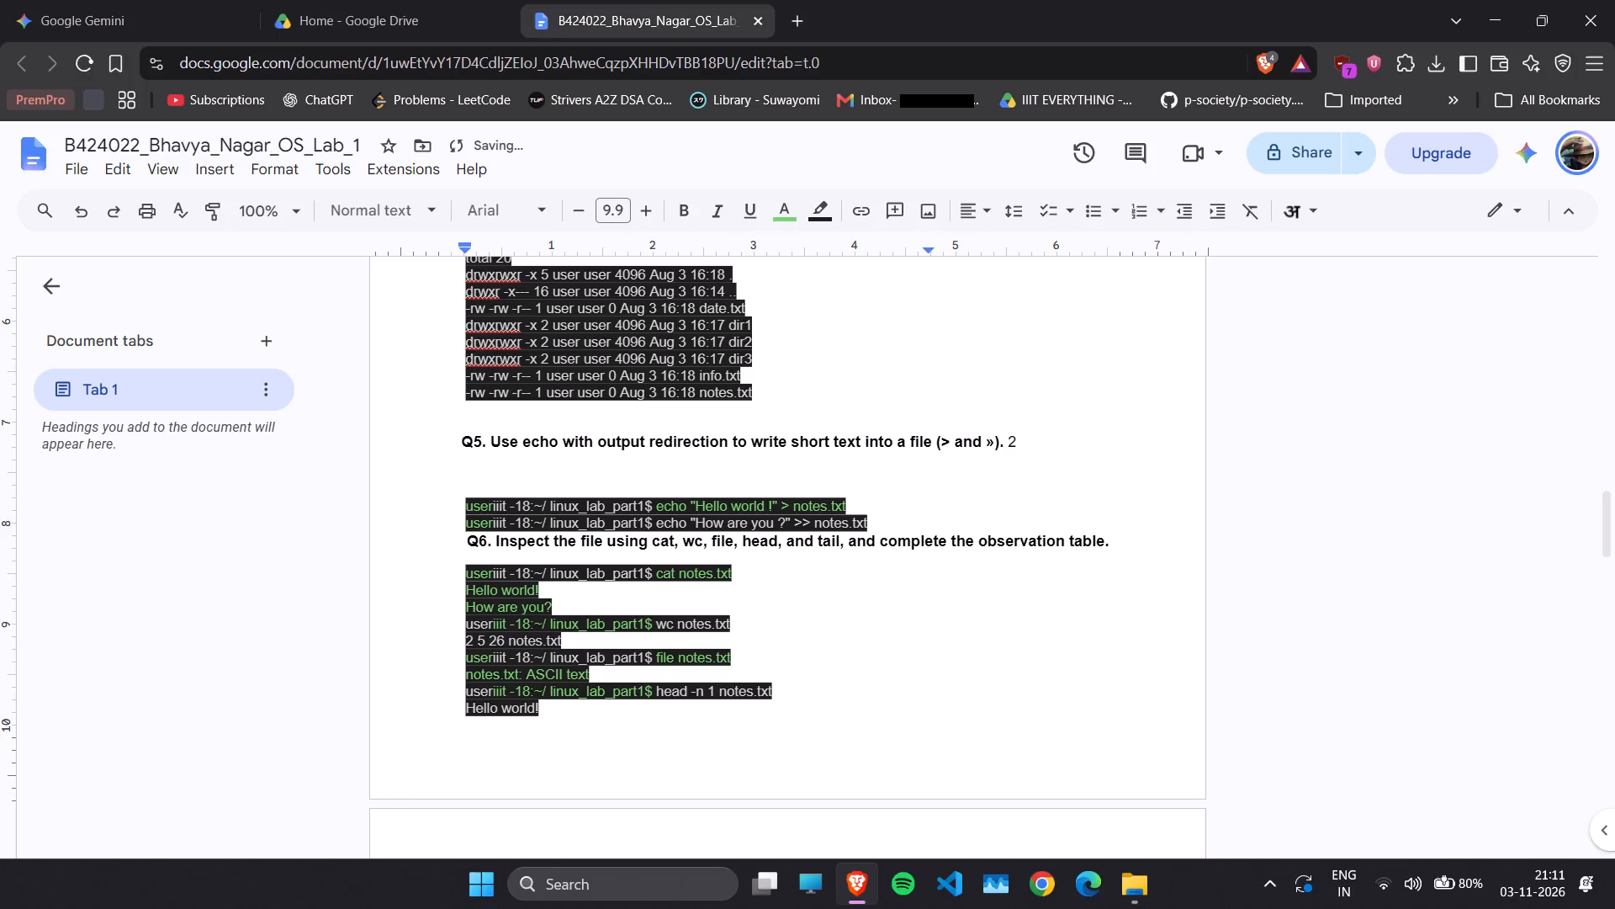
# Add blank space after Q5's second echo command to separate it from the Q6 heading.
pyautogui.scroll(-2, 854, 509)
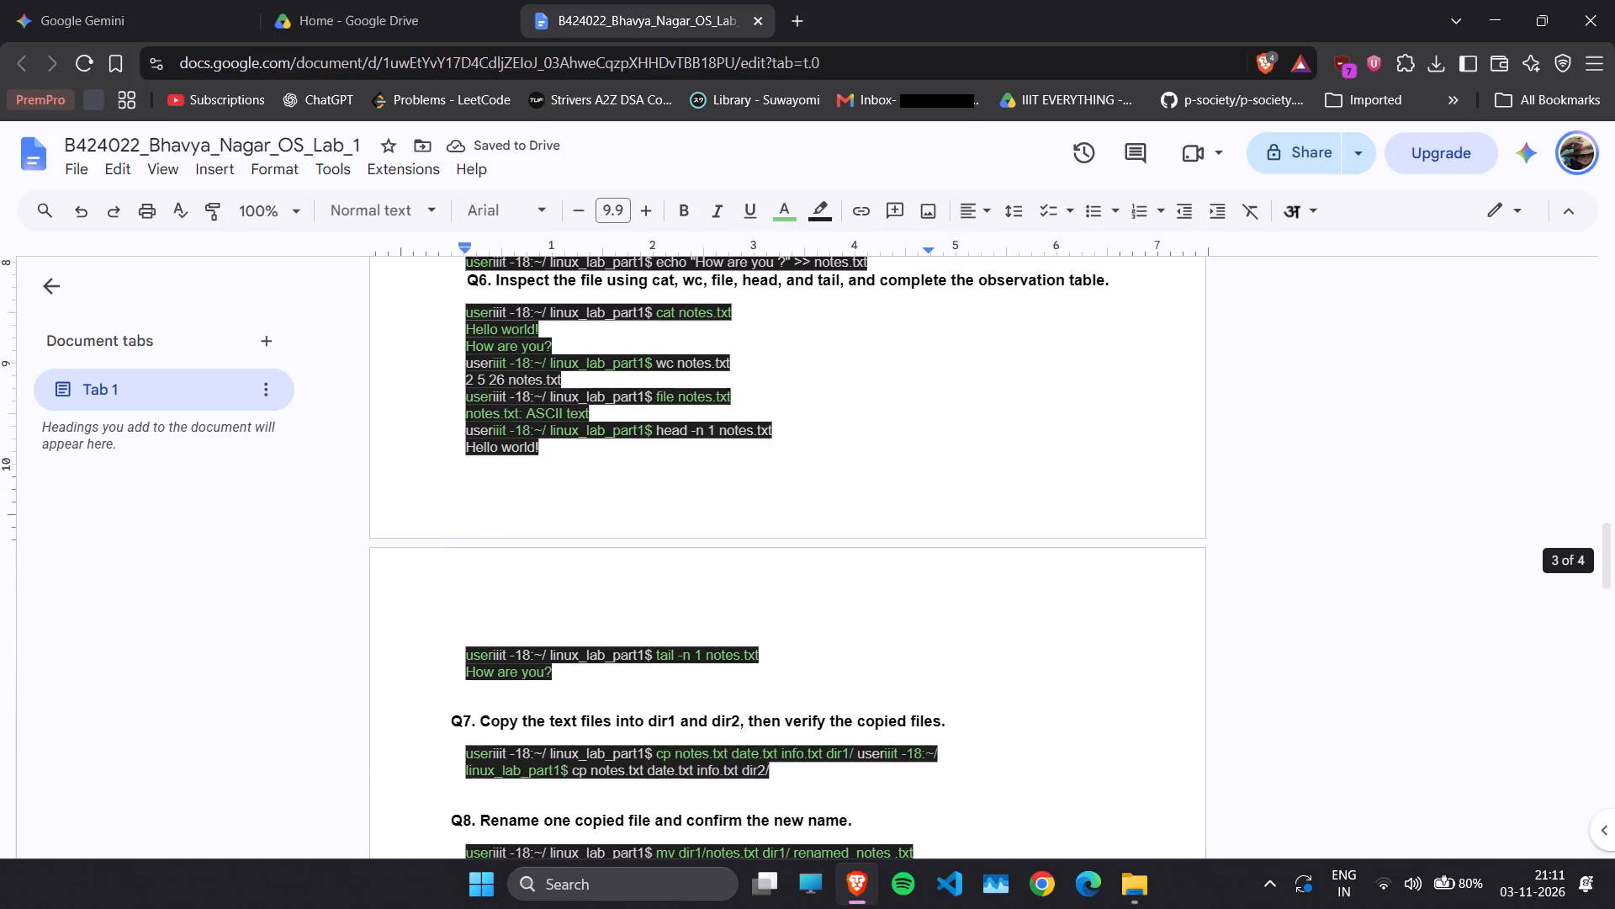
pyautogui.scroll(2, 839, 550)
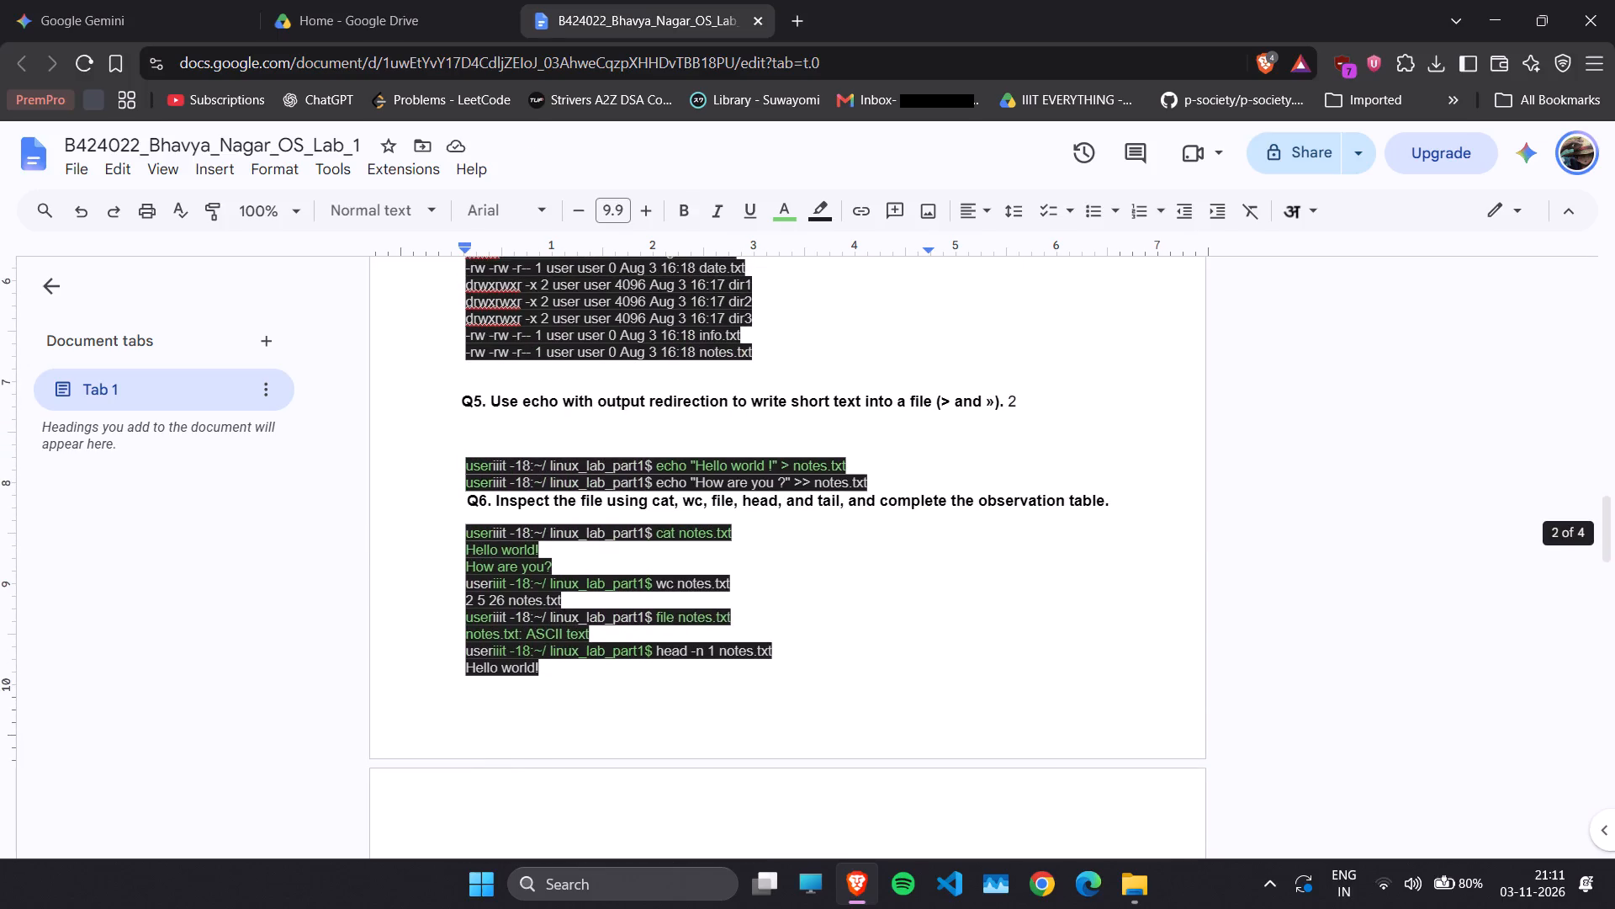
pyautogui.click(887, 483)
pyautogui.click(887, 483)
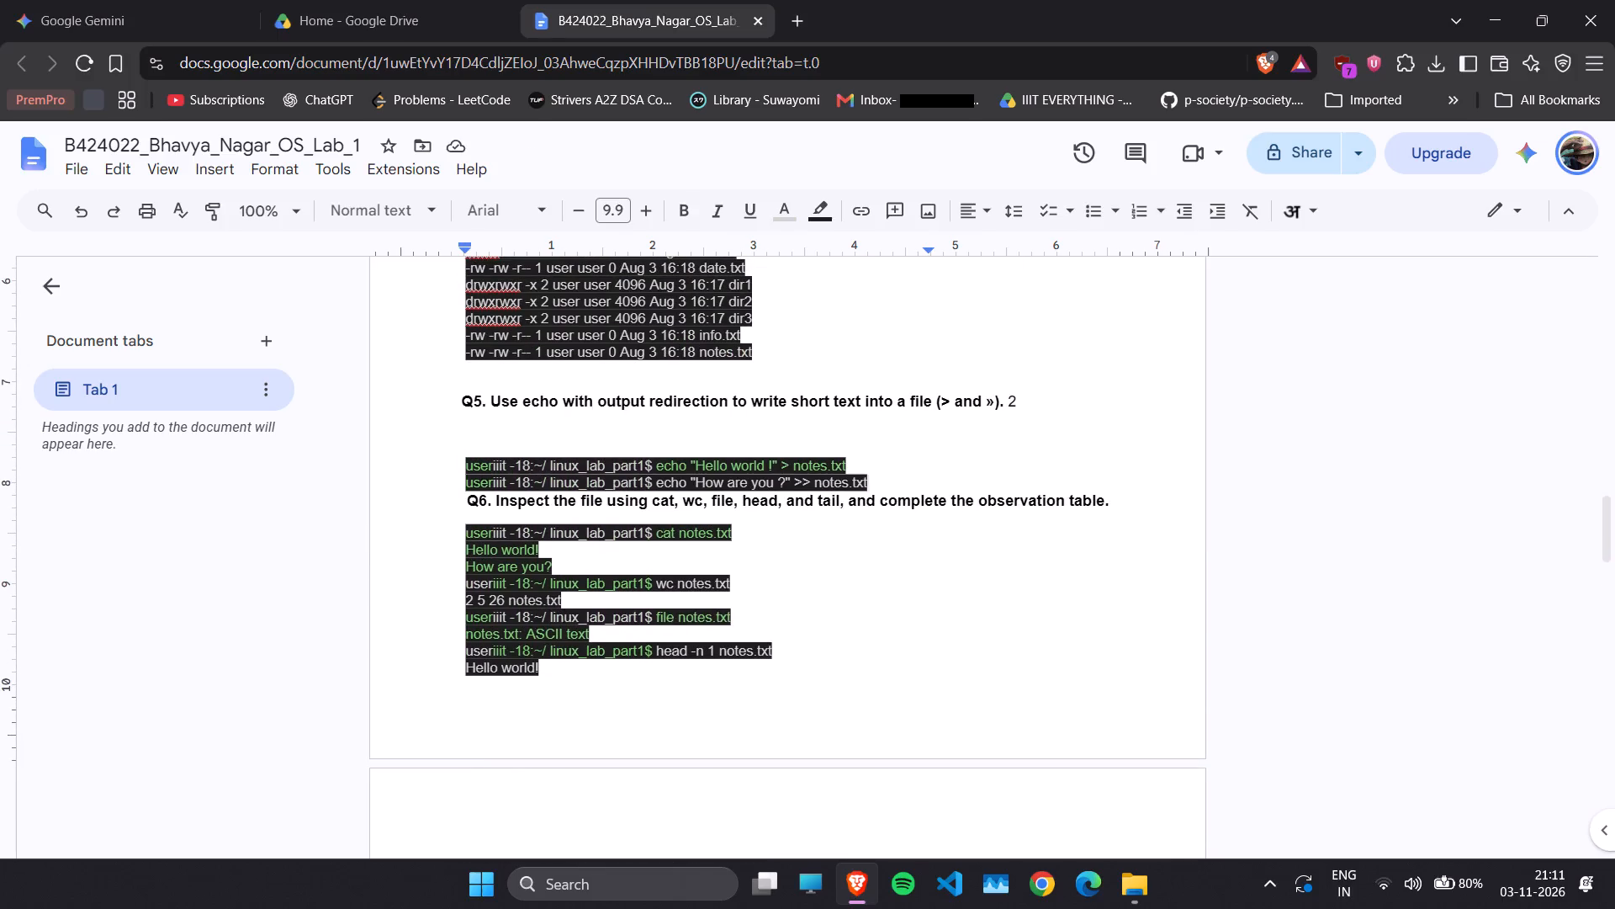
pyautogui.press('Return')
# Review the document from Q1 through to the last page for remaining layout problems and stray page numbers.
pyautogui.scroll(3, 887, 483)
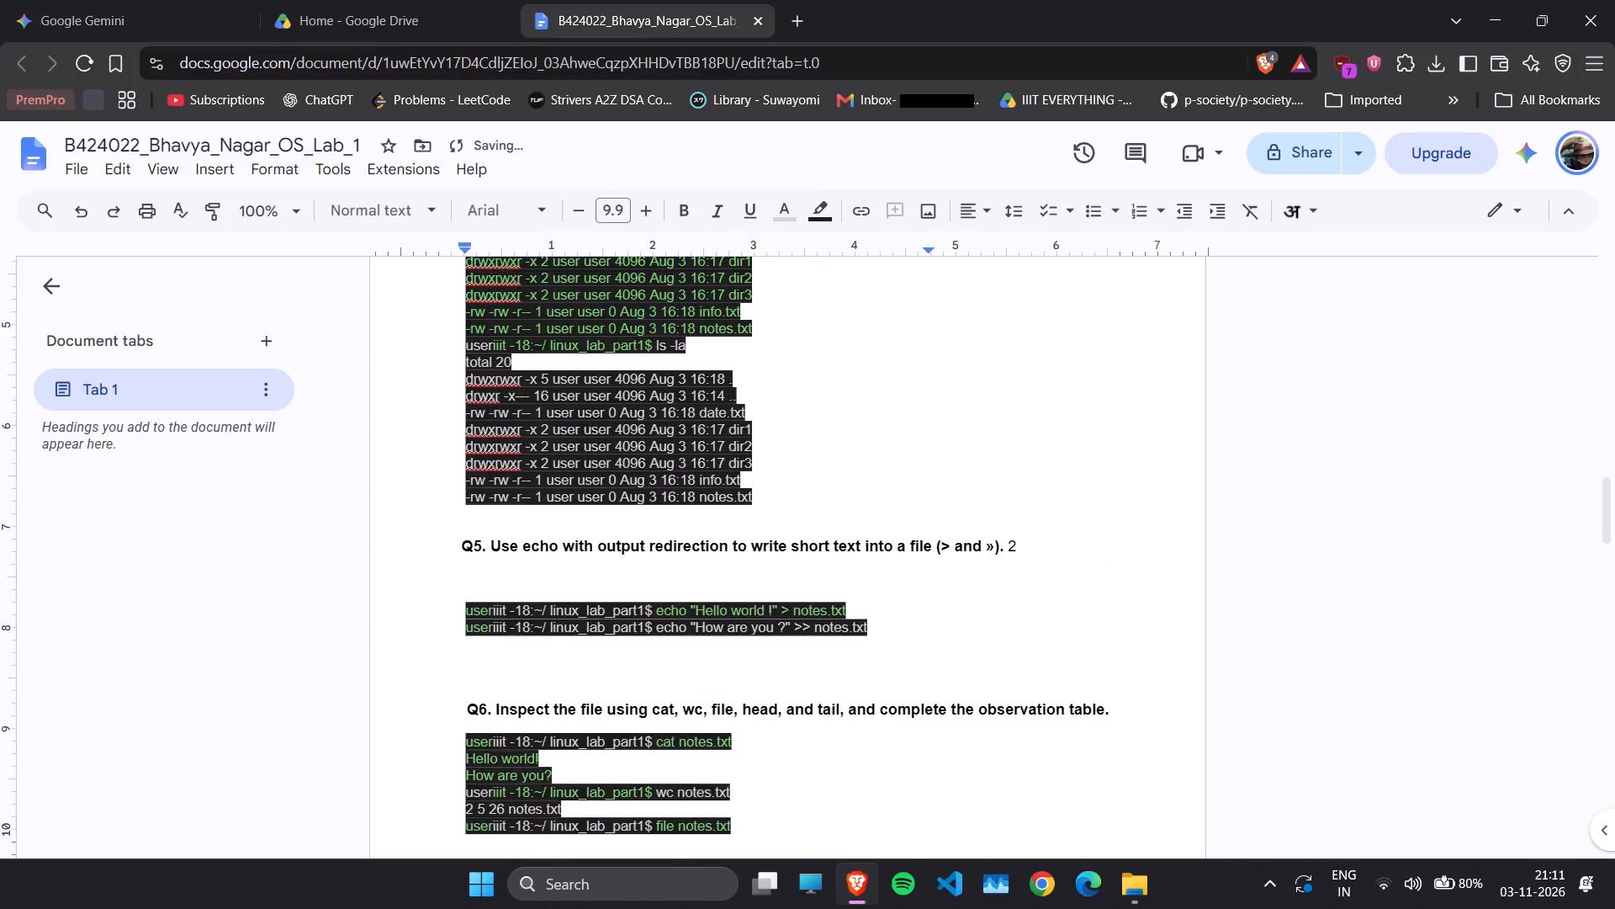
pyautogui.scroll(5, 887, 483)
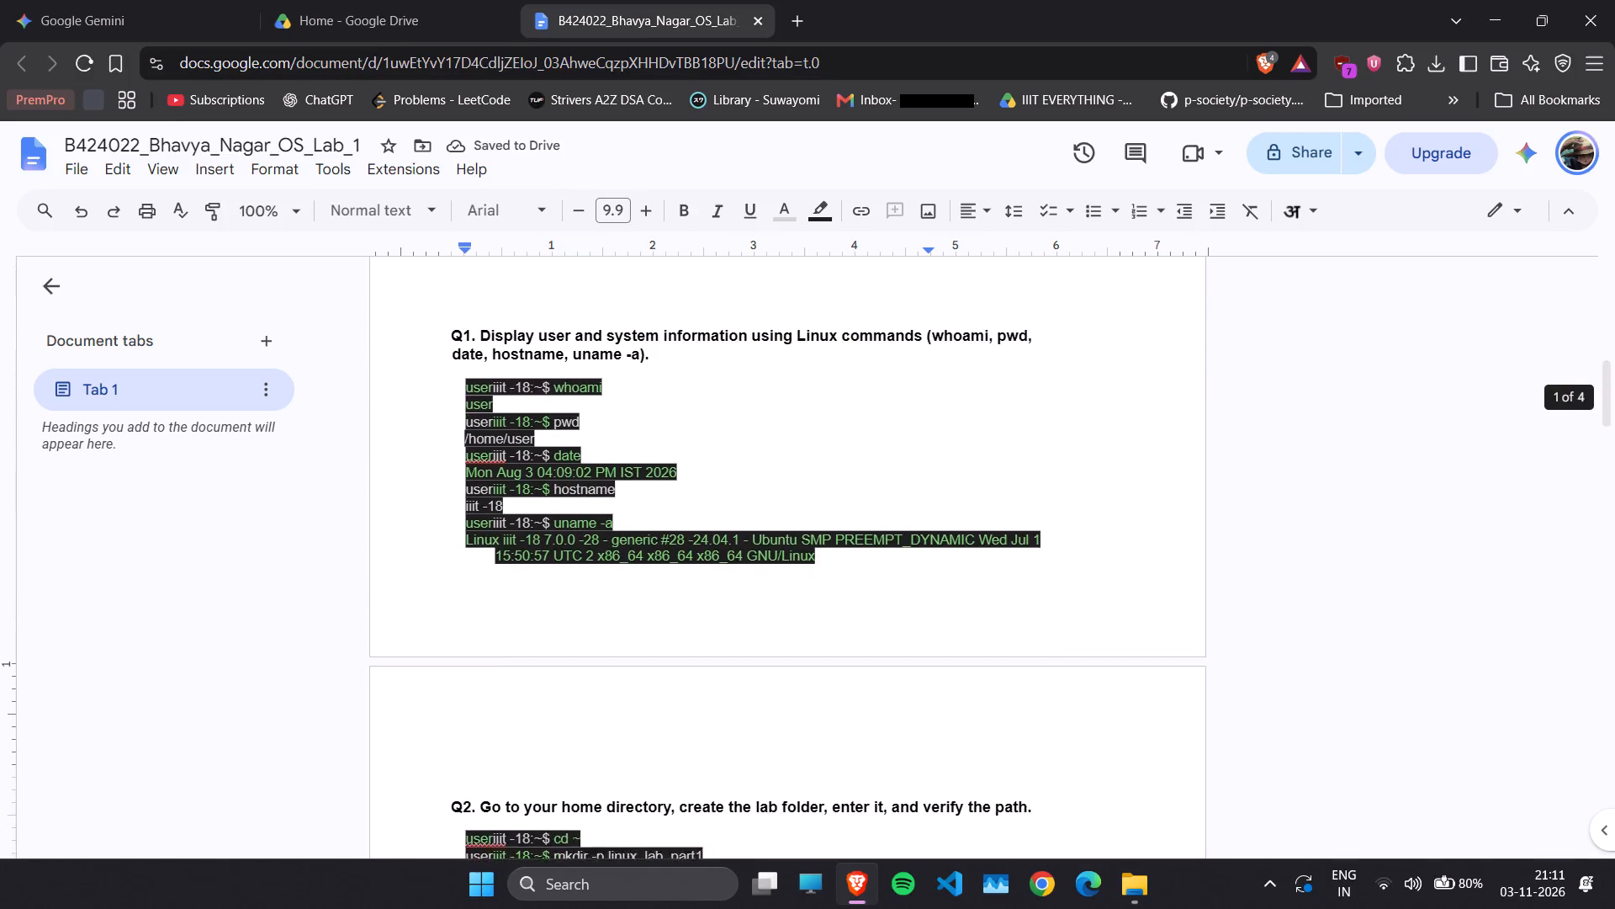
pyautogui.scroll(-8, 887, 483)
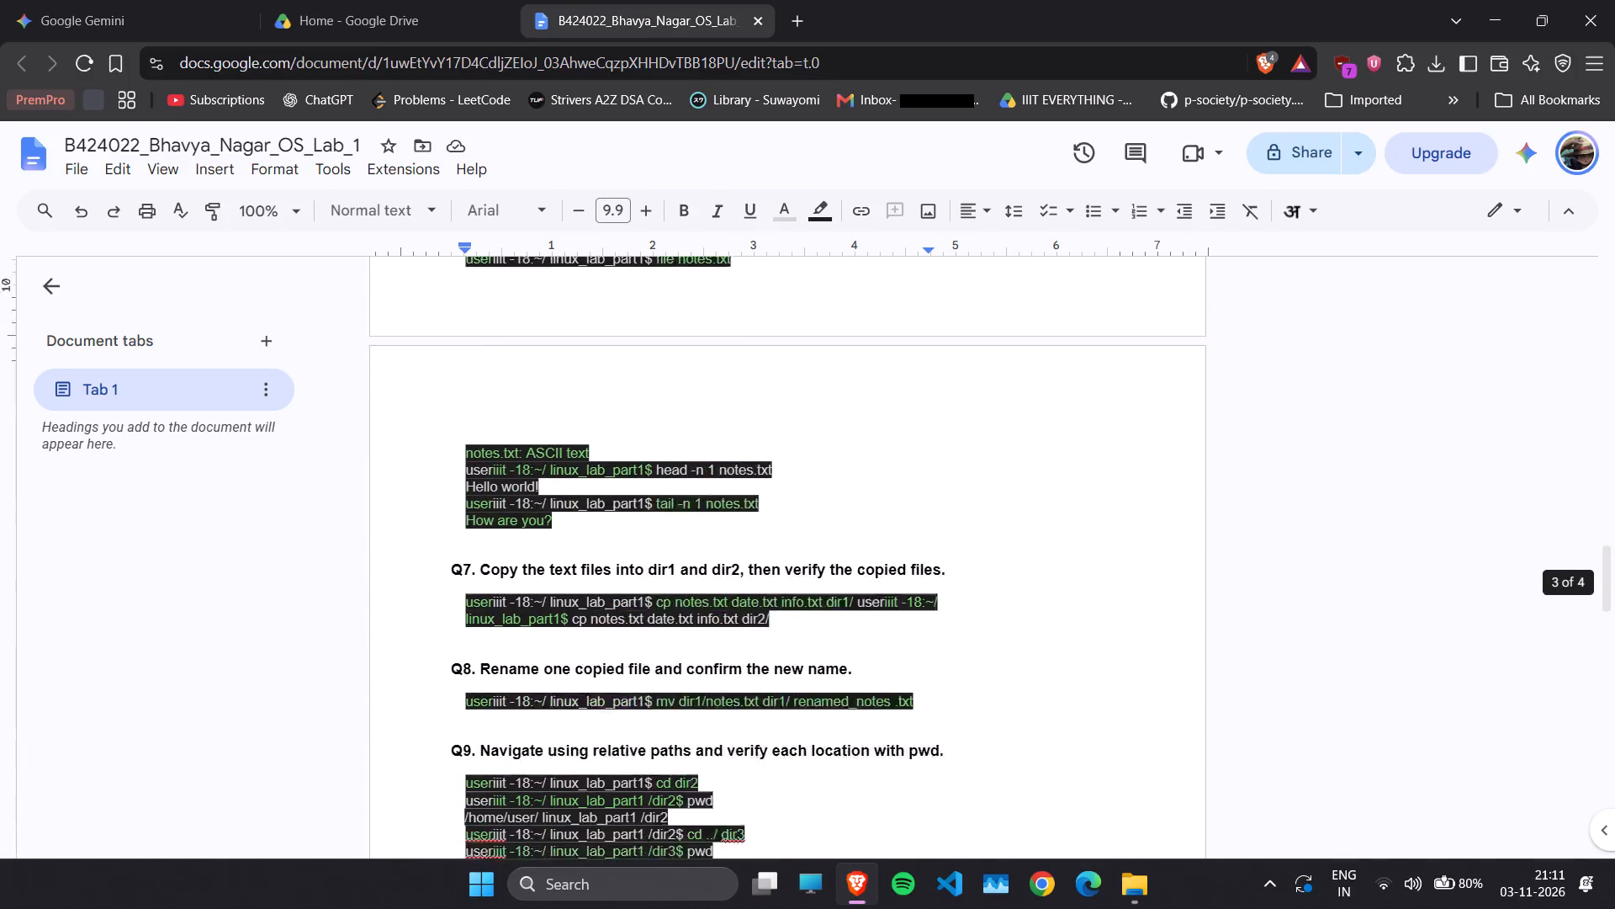
pyautogui.scroll(-3, 887, 483)
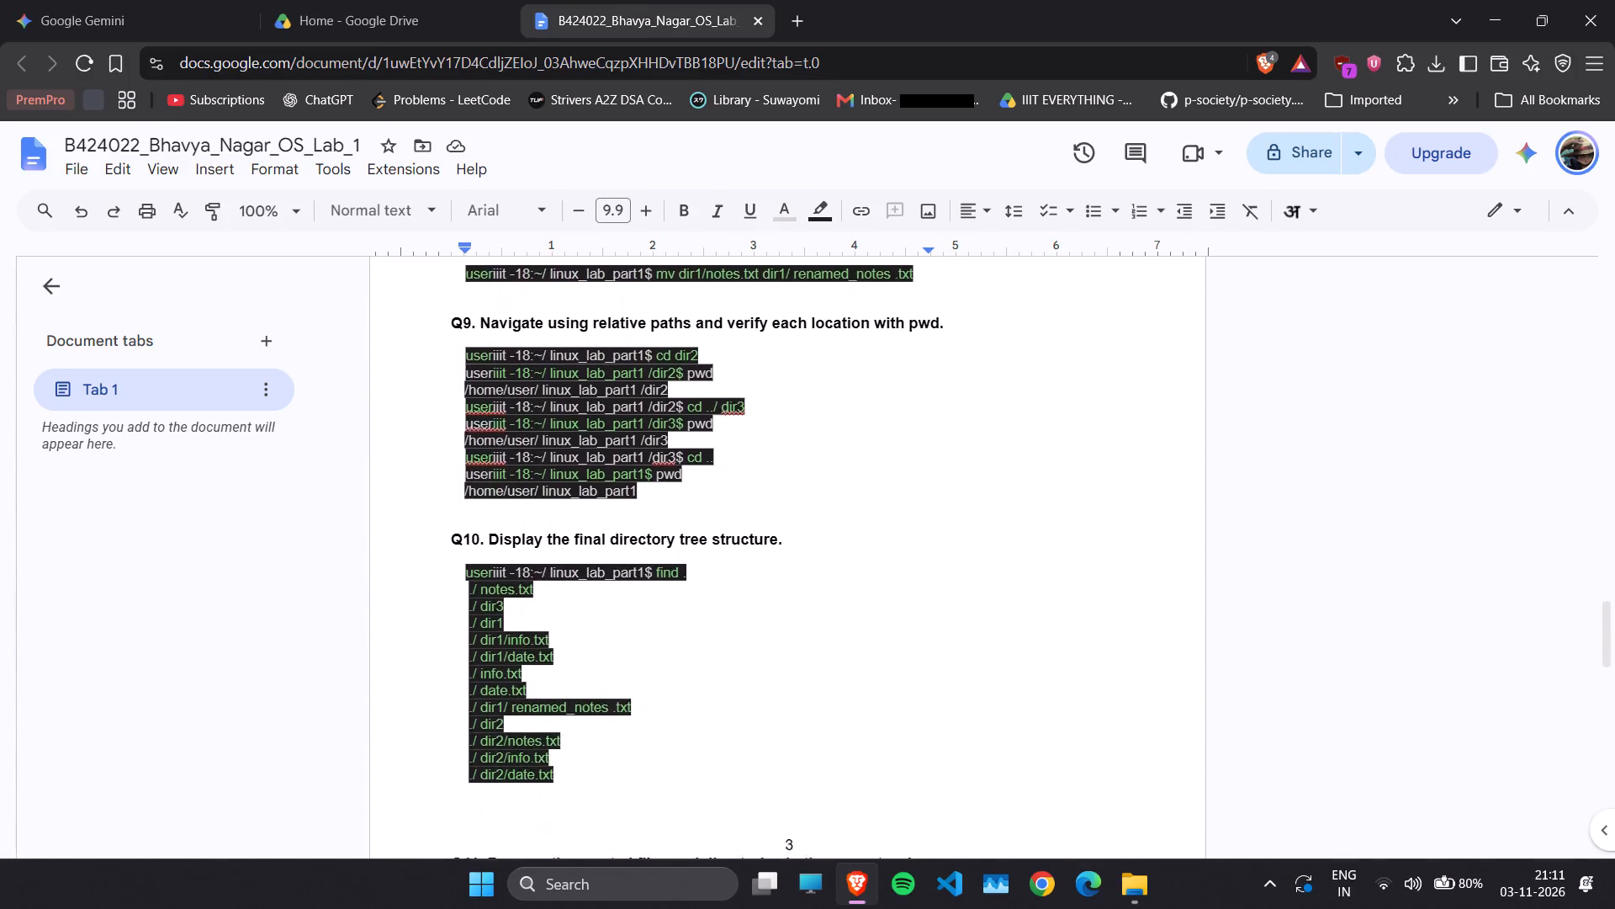
pyautogui.scroll(-7, 887, 483)
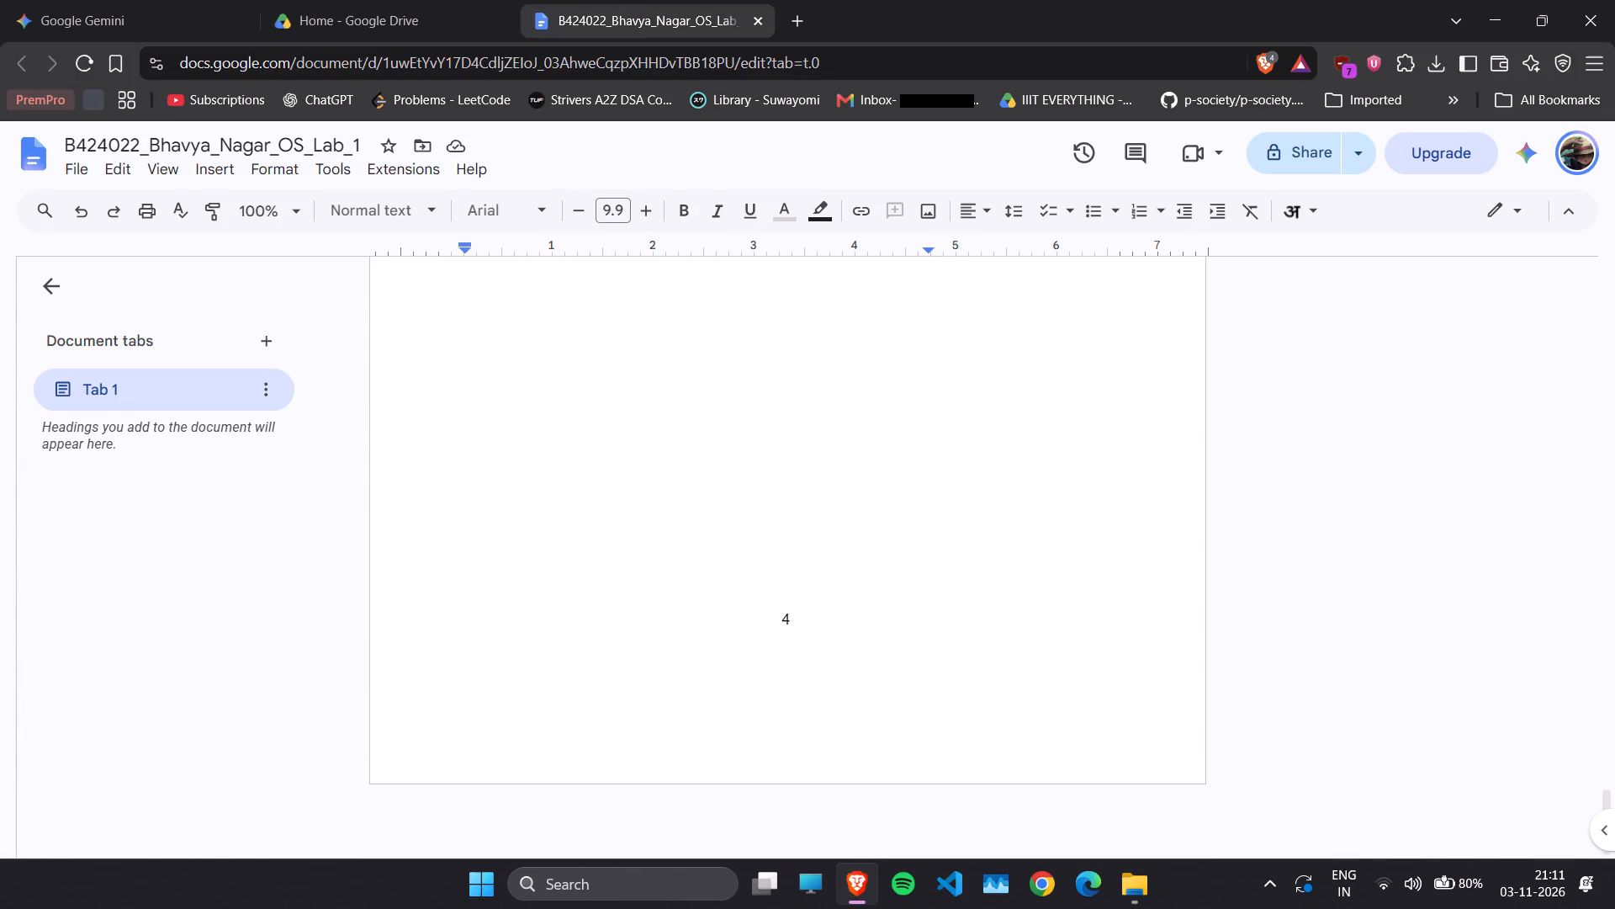
# Delete the stray page number 4 and the empty space before it, back to the end of Q11's commands.
pyautogui.click(1033, 603)
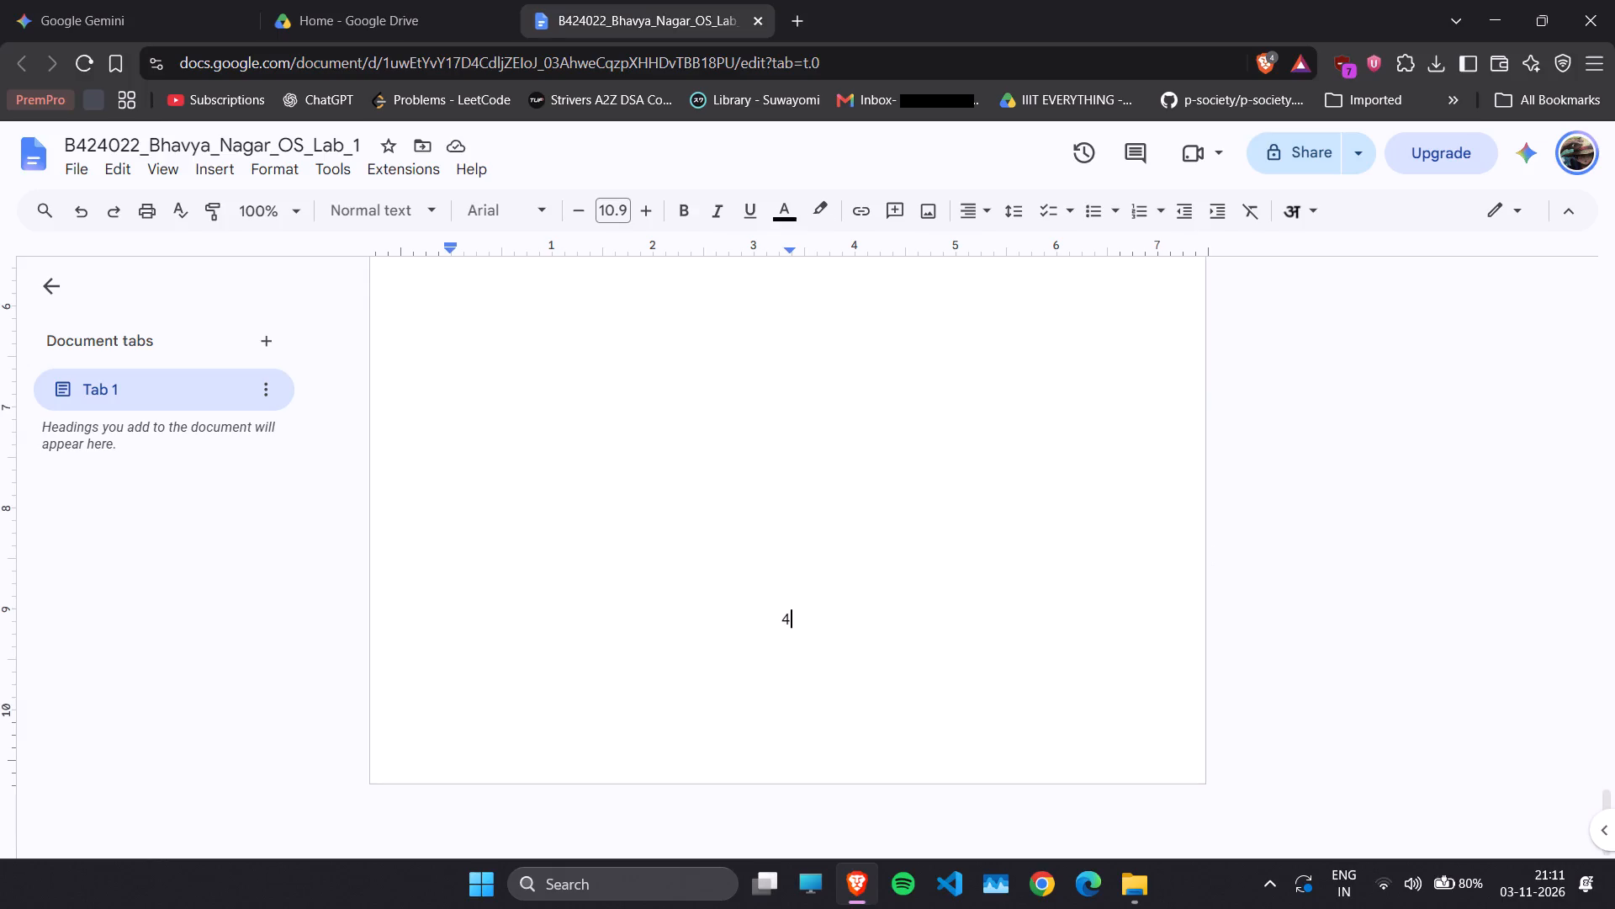
pyautogui.press('BackSpace')
pyautogui.press('BackSpace')
pyautogui.press('BackSpace')
pyautogui.press('BackSpace')
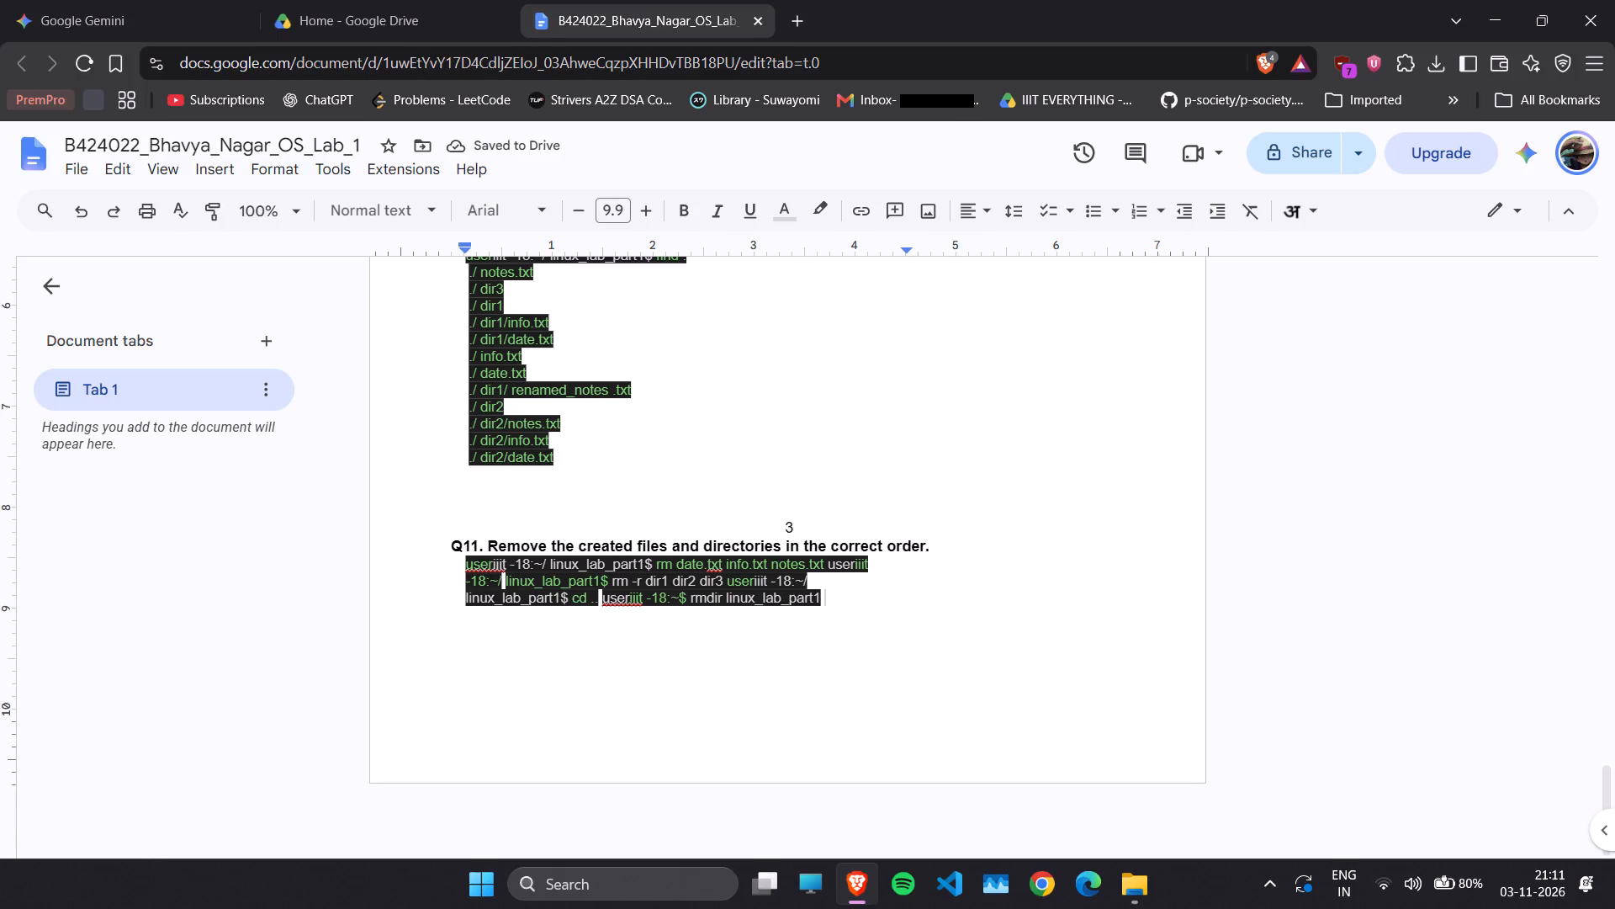
# Delete the stray page number 3 above the Q11 heading and clear that line's leading indentation.
pyautogui.click(823, 523)
pyautogui.press('BackSpace')
pyautogui.press('BackSpace')
pyautogui.press('BackSpace')
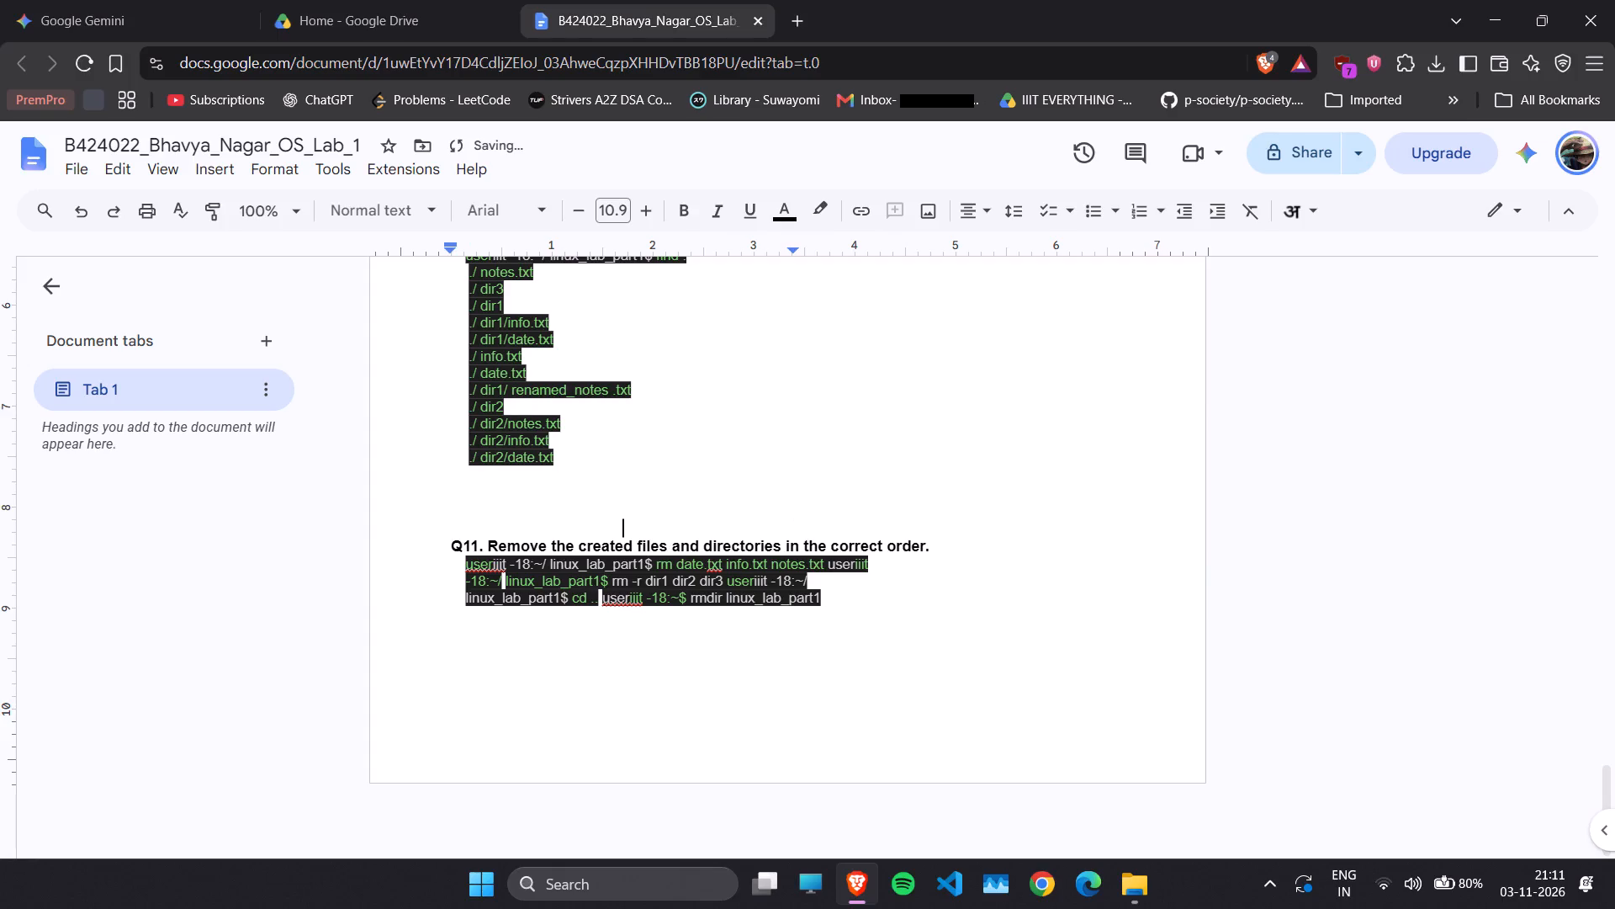
pyautogui.press('BackSpace')
# Replace the split prompt before Q7's second cp command with the copied useriiit -18:~/ linux_lab_part1$ prompt.
pyautogui.scroll(4, 823, 523)
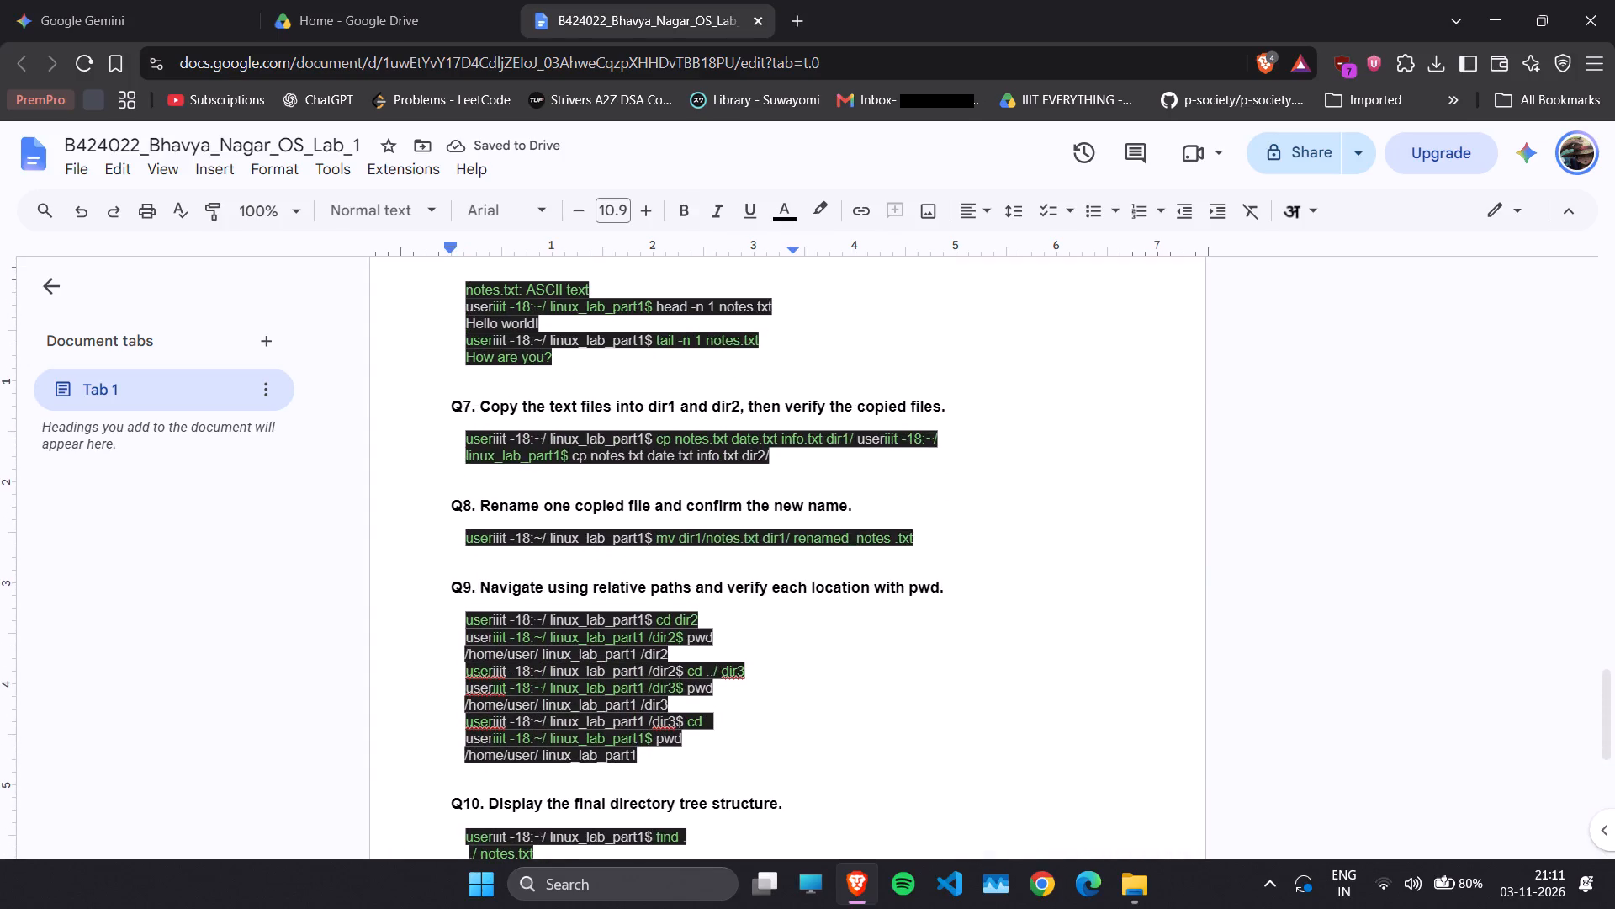
pyautogui.scroll(1, 823, 523)
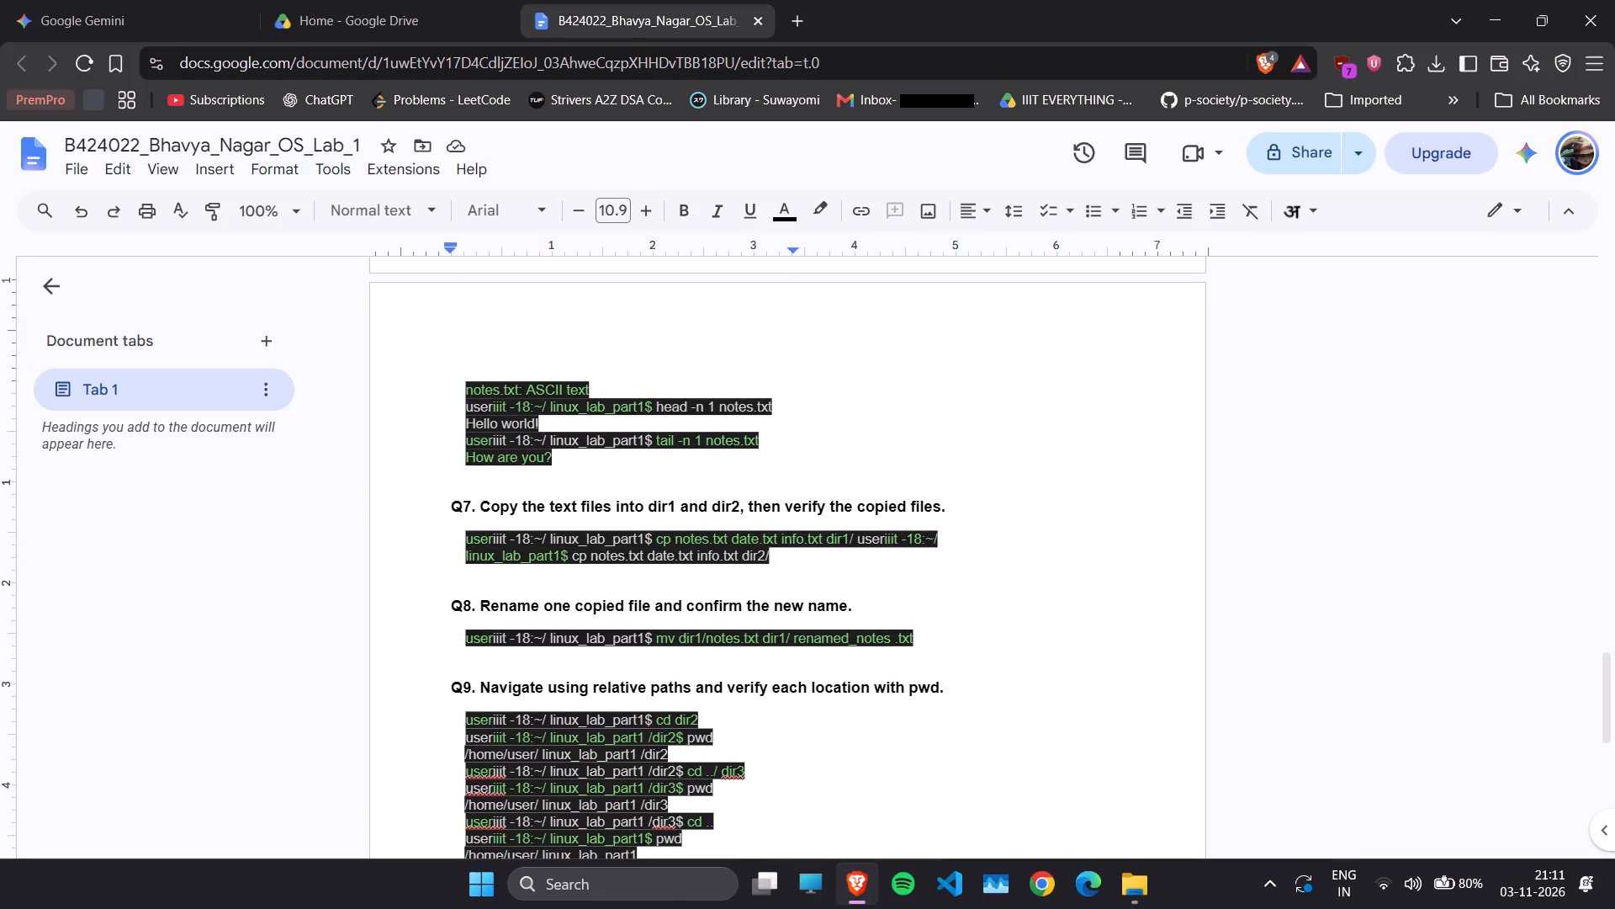
pyautogui.moveTo(857, 539); pyautogui.dragTo(553, 552)
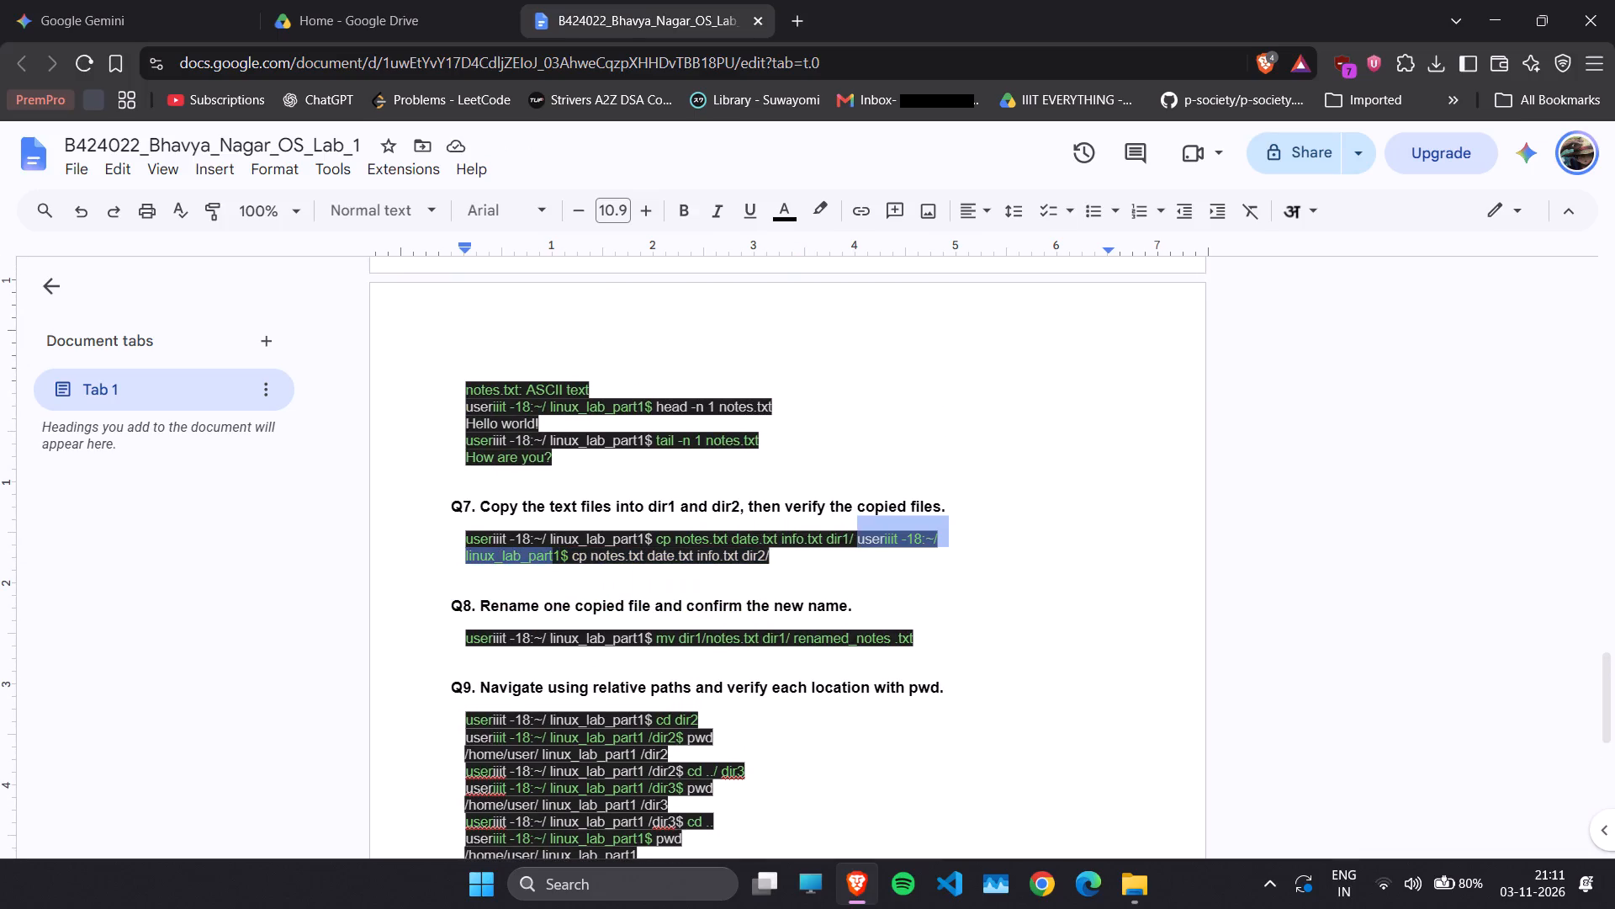
pyautogui.moveTo(553, 552); pyautogui.dragTo(569, 553)
pyautogui.moveTo(569, 553); pyautogui.dragTo(569, 554)
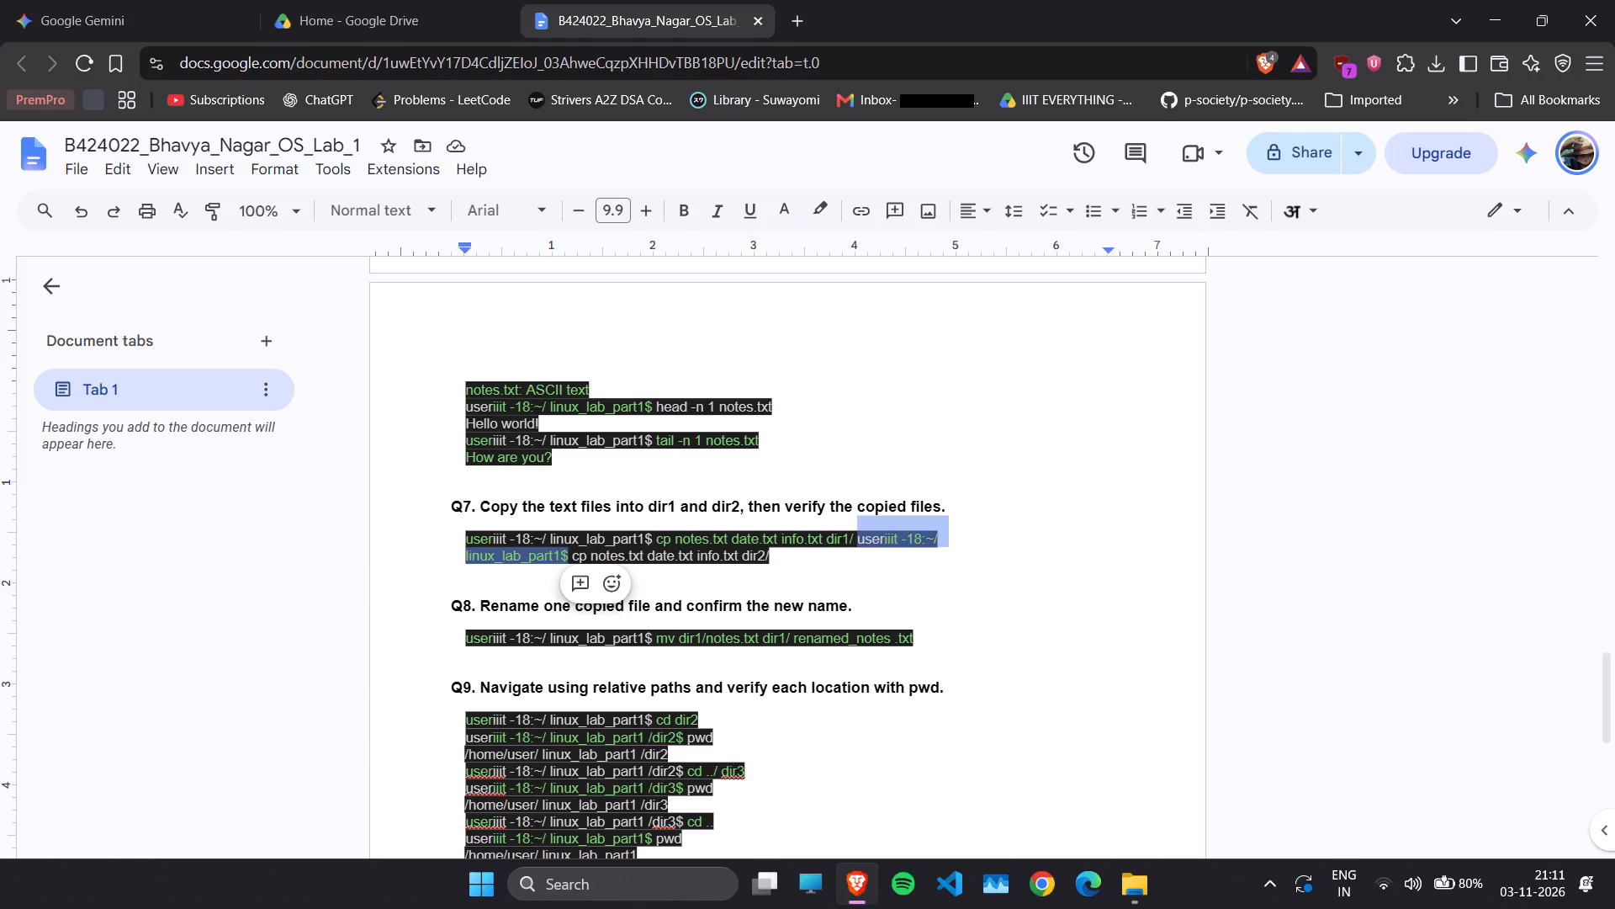
pyautogui.hotkey('ctrl', 'v')
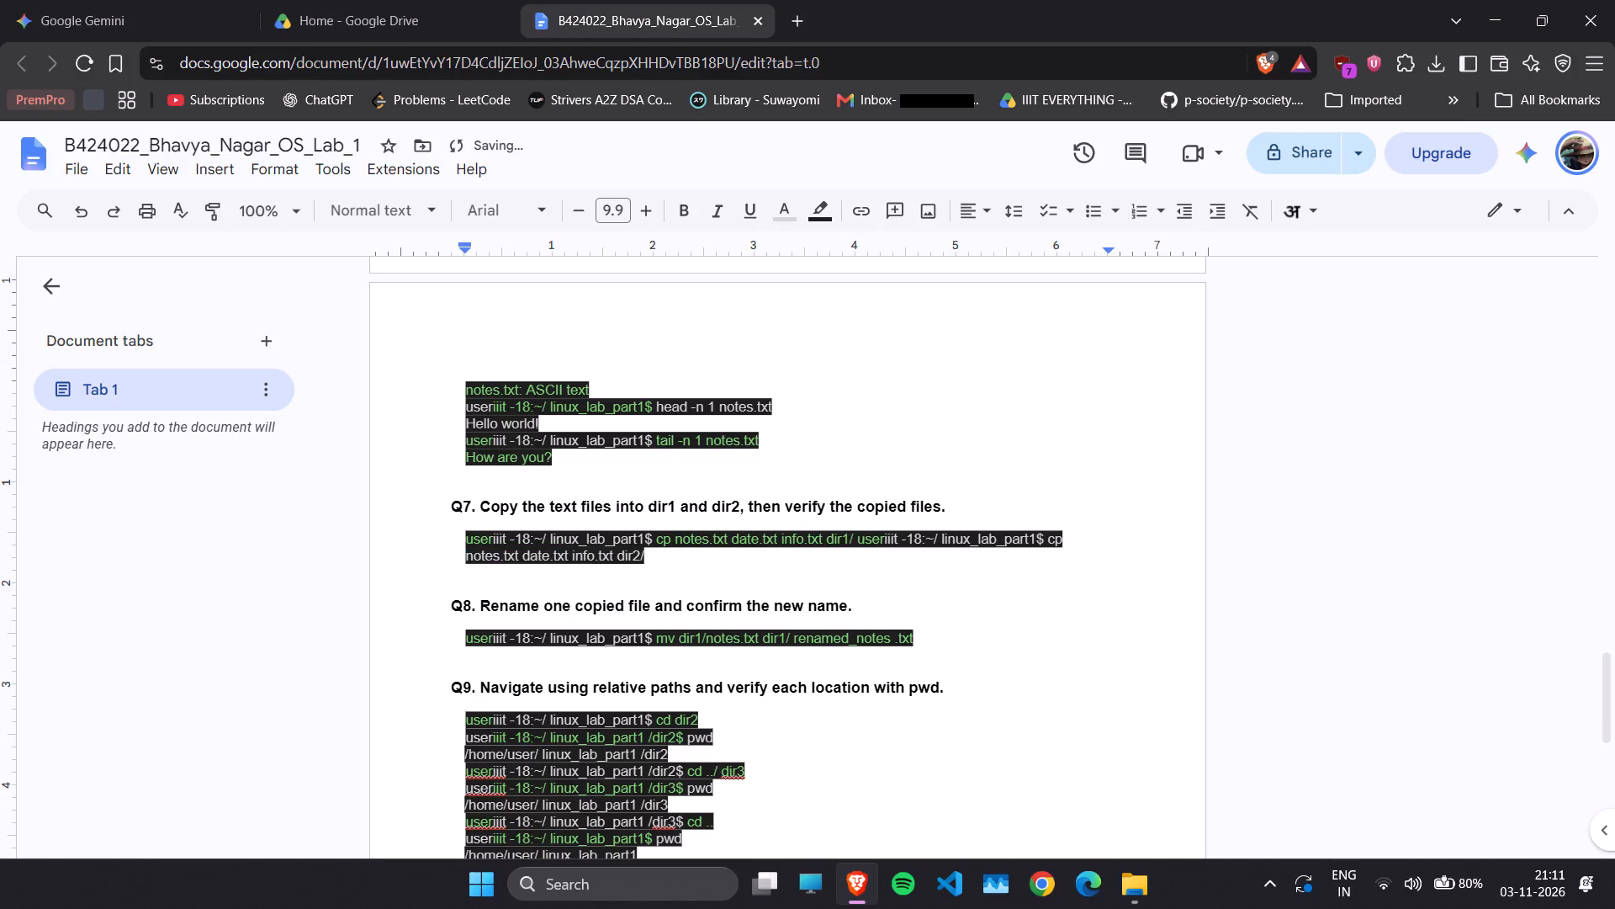
# Insert spaces after dir1/ in Q7's first cp command until the prompt with the second cp starts on its own line.
pyautogui.click(855, 537)
pyautogui.press('space')
pyautogui.press('space')
pyautogui.press('space')
pyautogui.press('space')
pyautogui.press('space')
pyautogui.press('space')
pyautogui.press('space')
pyautogui.press('space')
pyautogui.press('space')
pyautogui.press('space')
pyautogui.press('space')
pyautogui.press('space')
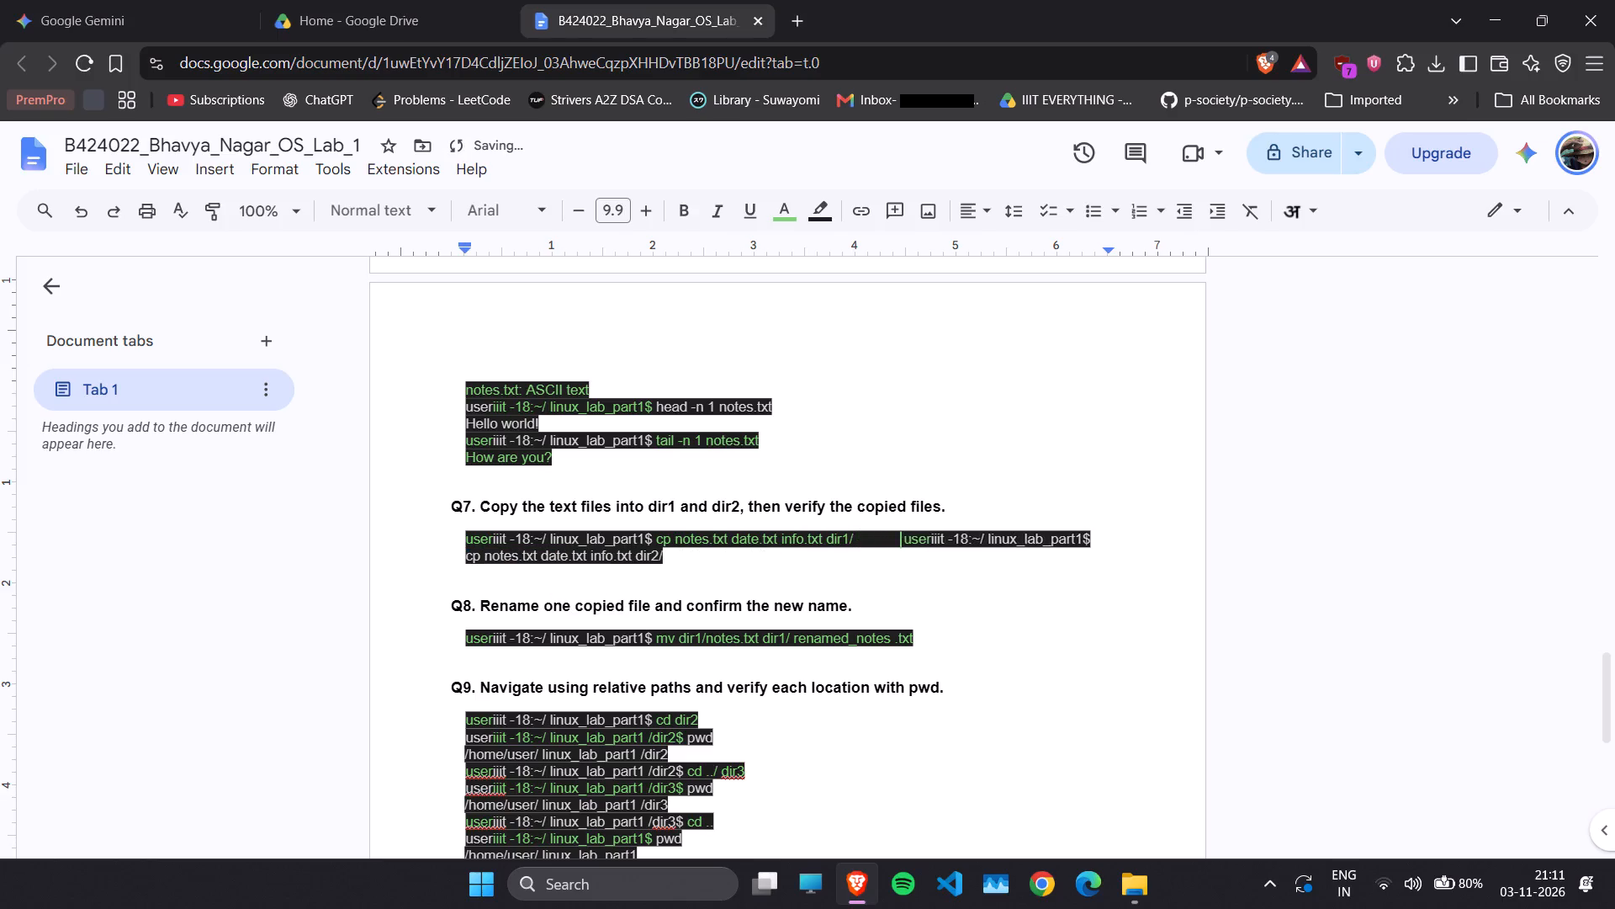
pyautogui.press('space')
pyautogui.press('space')
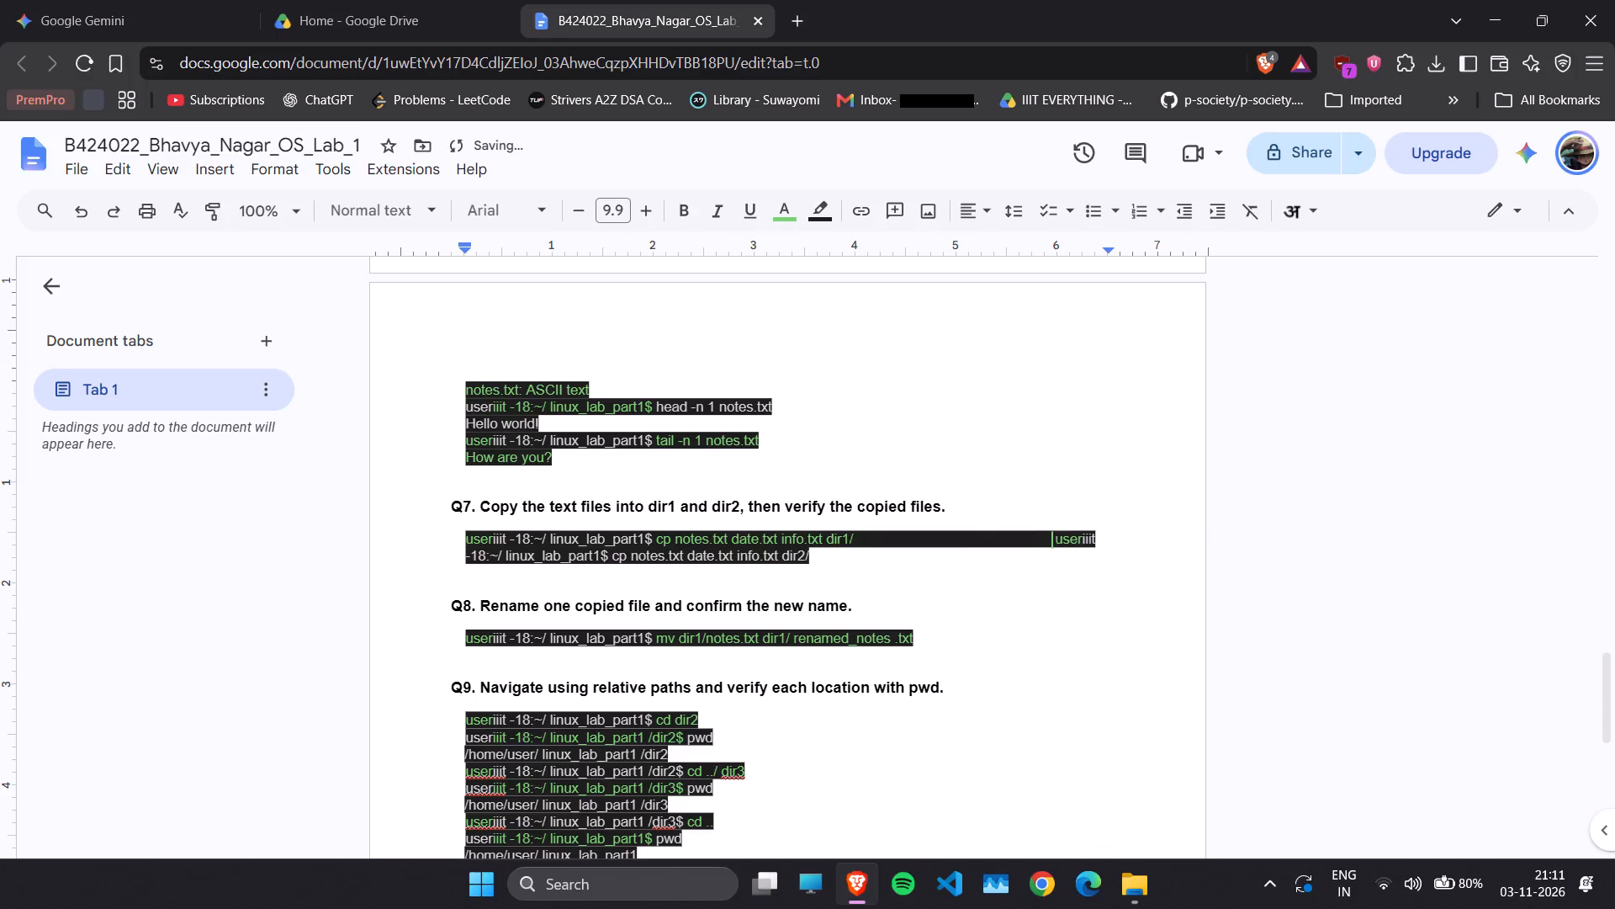
pyautogui.press('space')
pyautogui.press('space')
pyautogui.press('space')
pyautogui.press('space')
pyautogui.press('space')
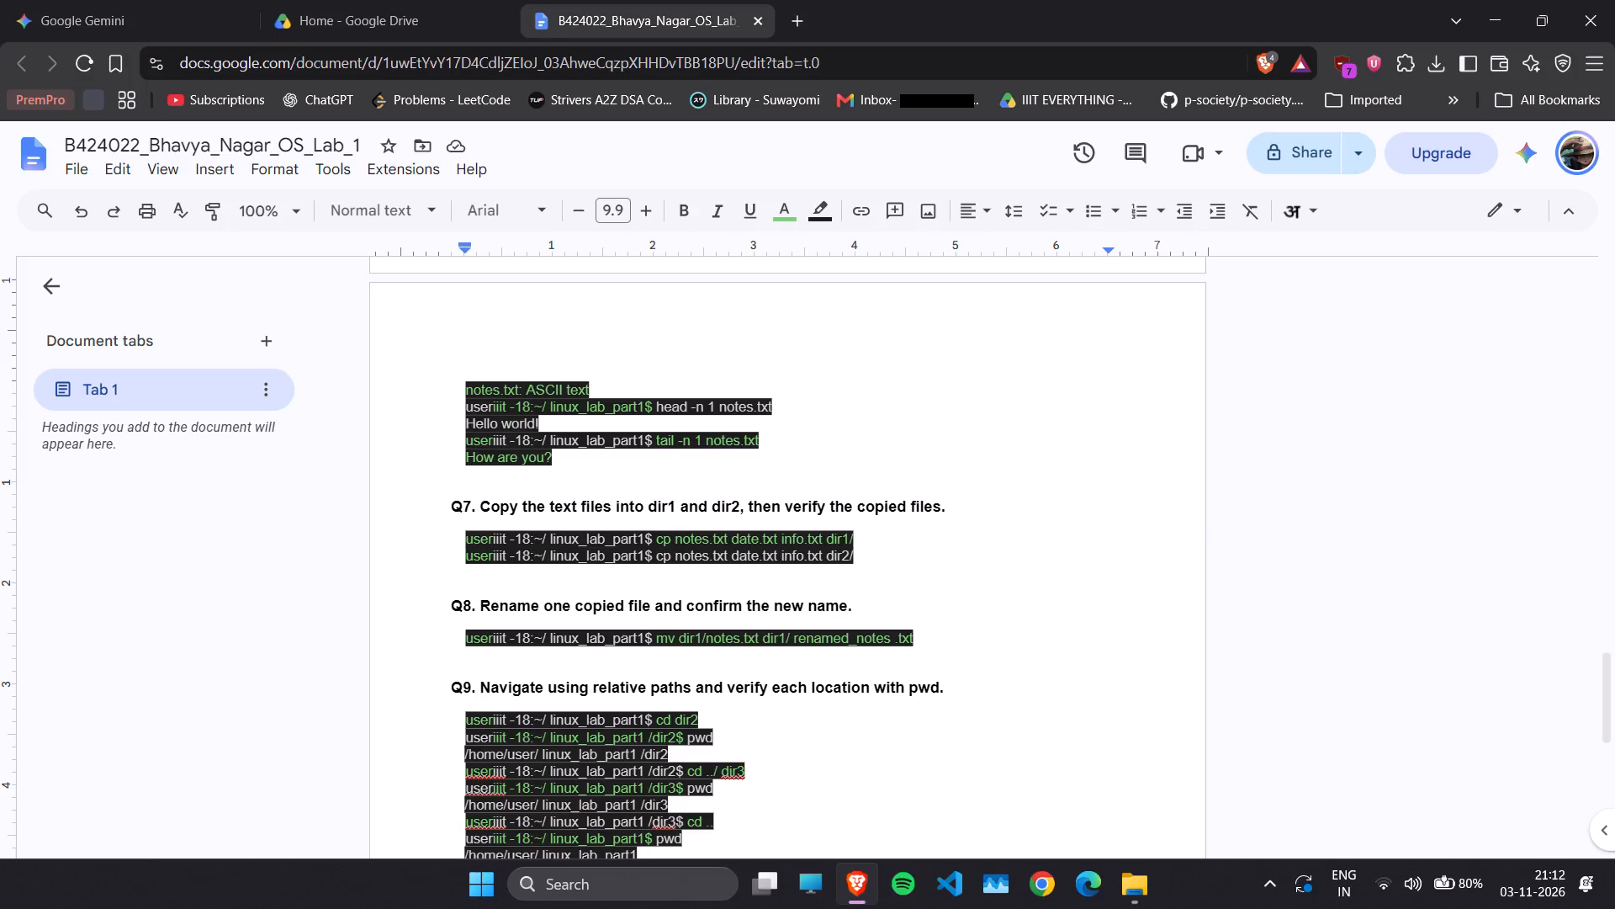
# Review the command blocks from Q2 through Q11 for remaining split prompts and spacing problems.
pyautogui.scroll(4, 855, 537)
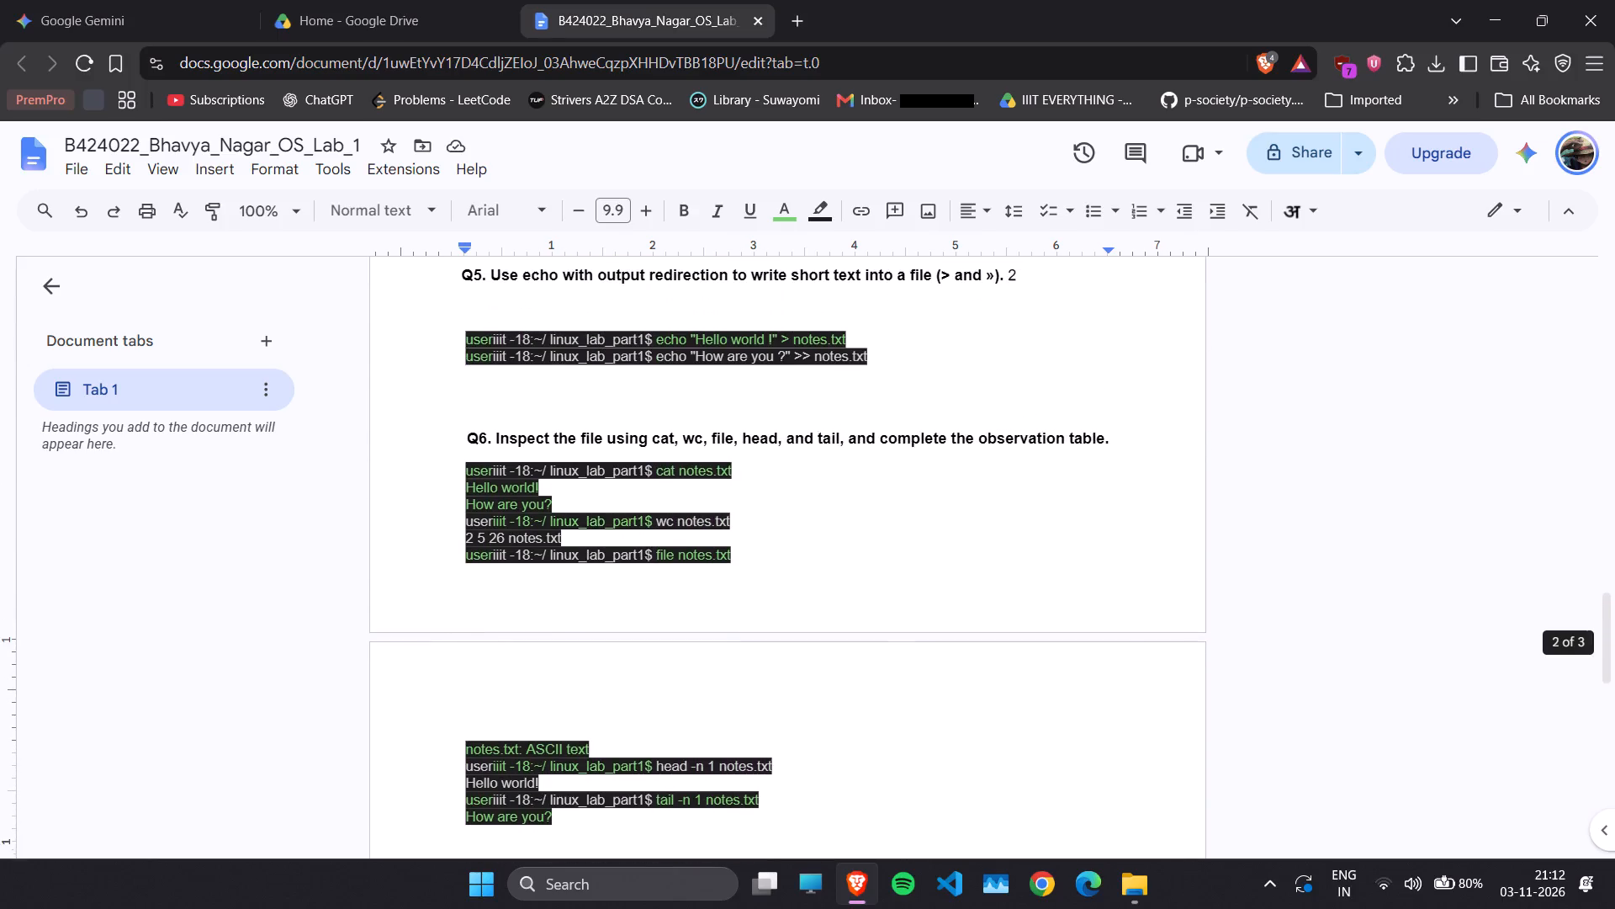
pyautogui.scroll(1, 855, 537)
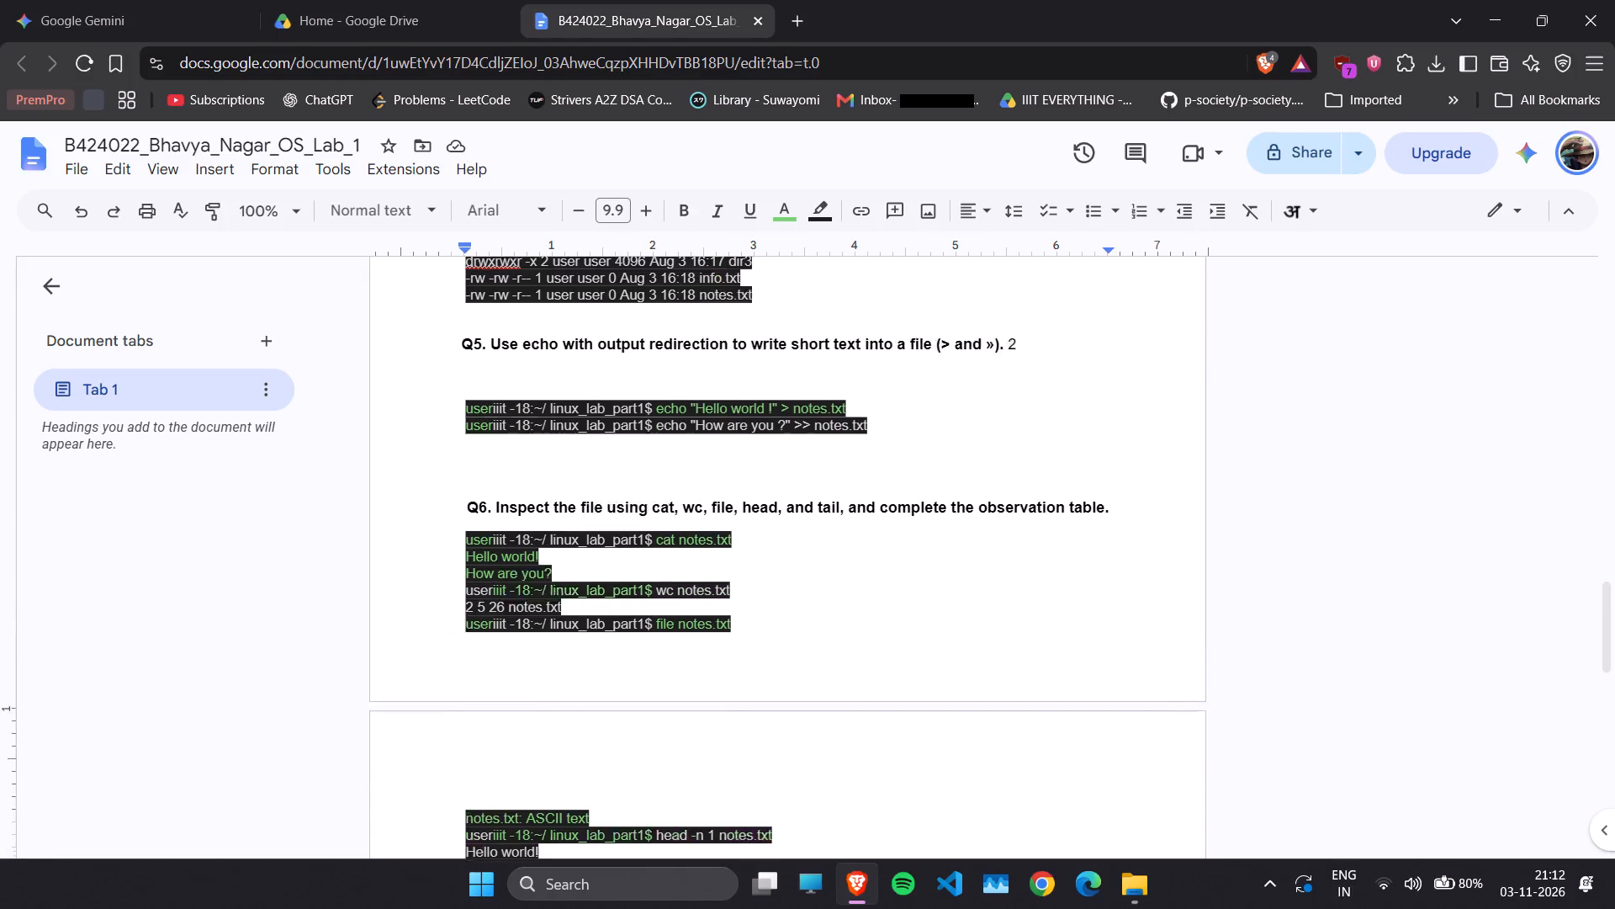
pyautogui.scroll(1, 855, 537)
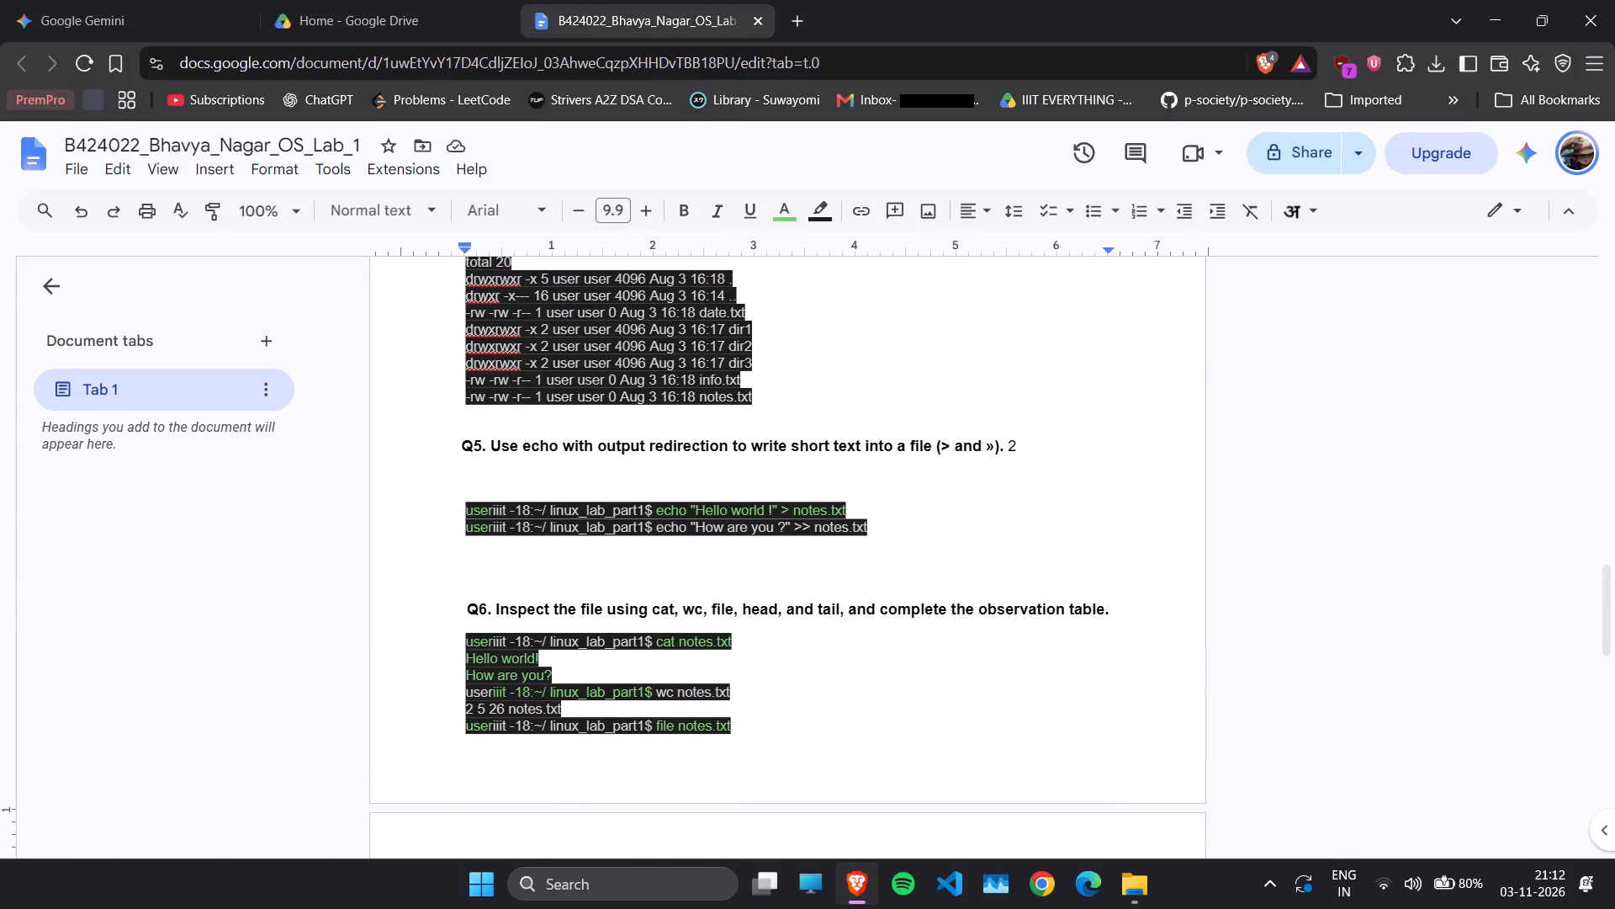
pyautogui.scroll(4, 855, 537)
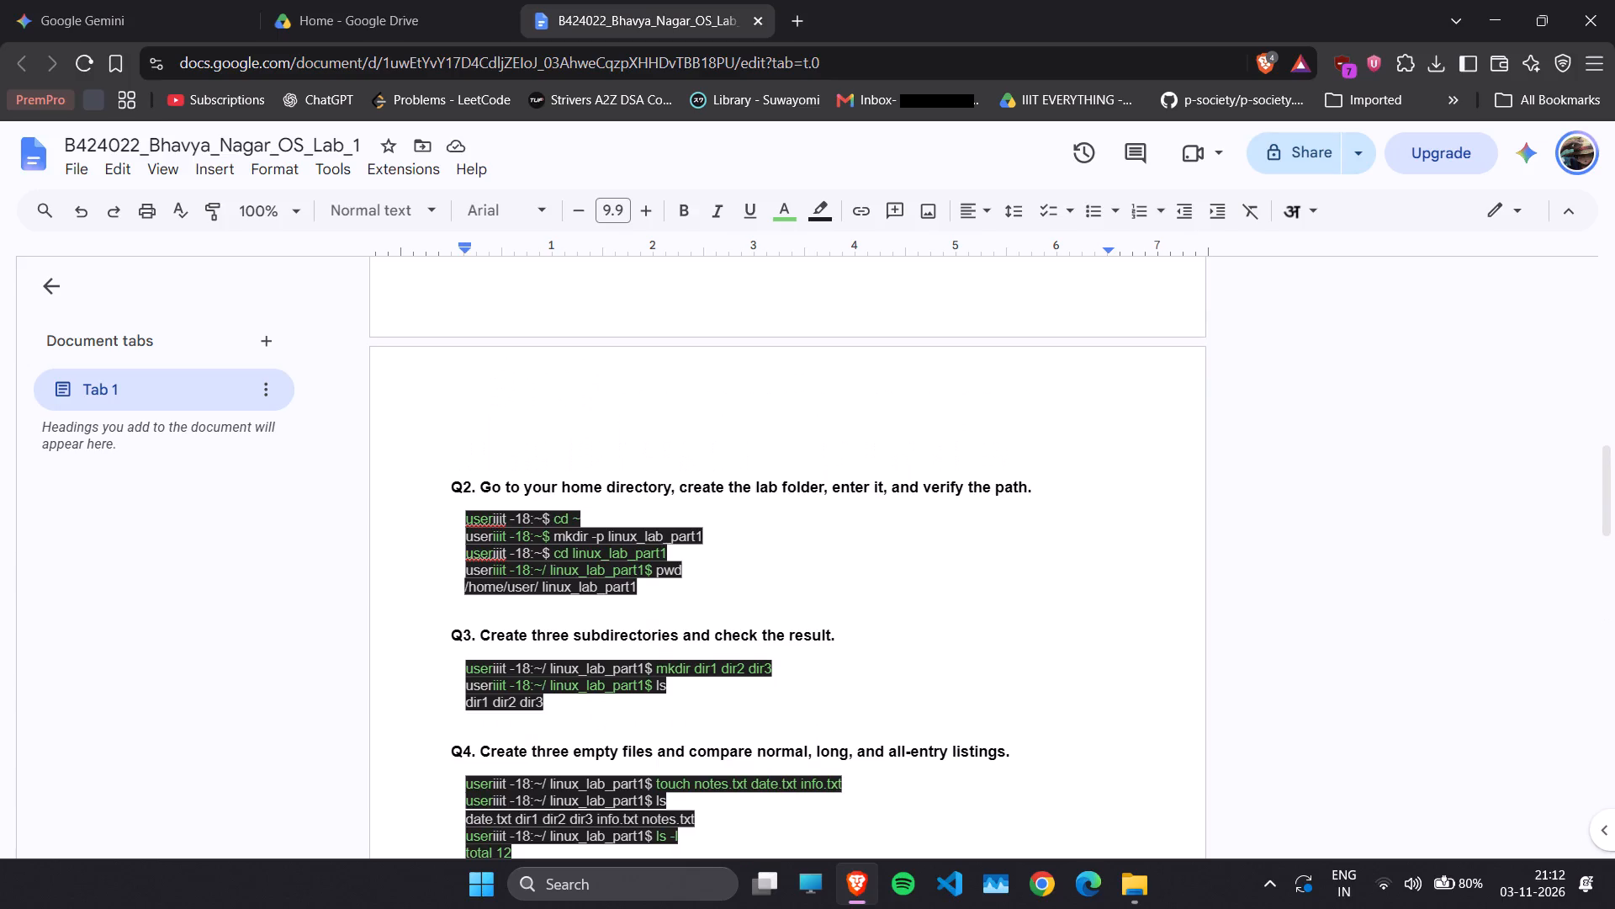
pyautogui.scroll(-9, 855, 537)
pyautogui.scroll(10, 855, 537)
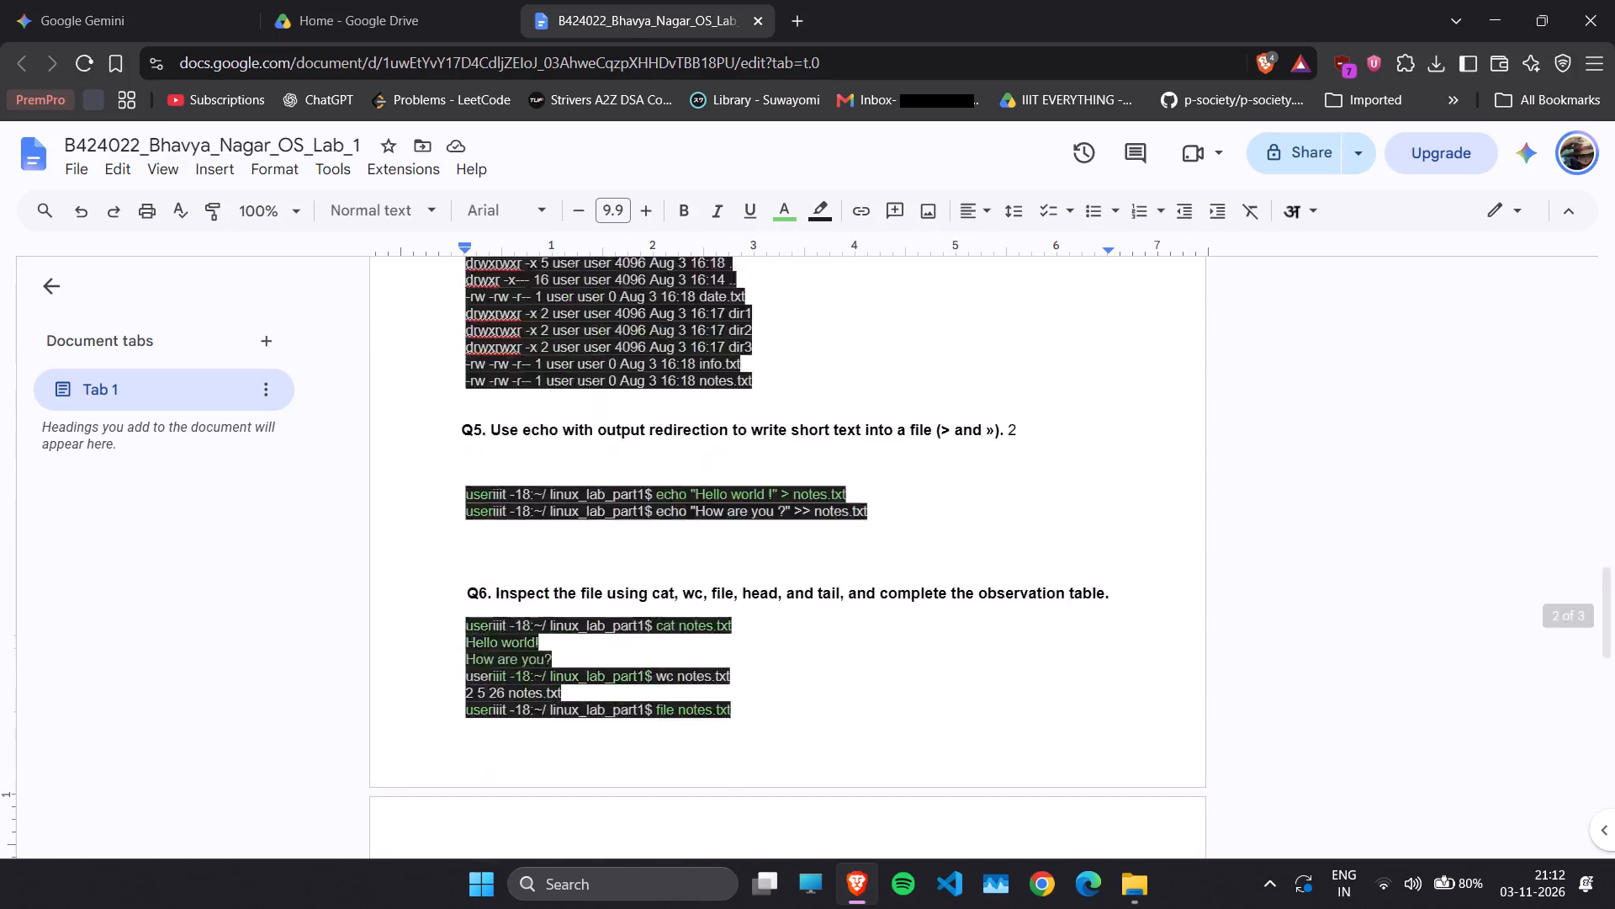
pyautogui.scroll(-10, 855, 537)
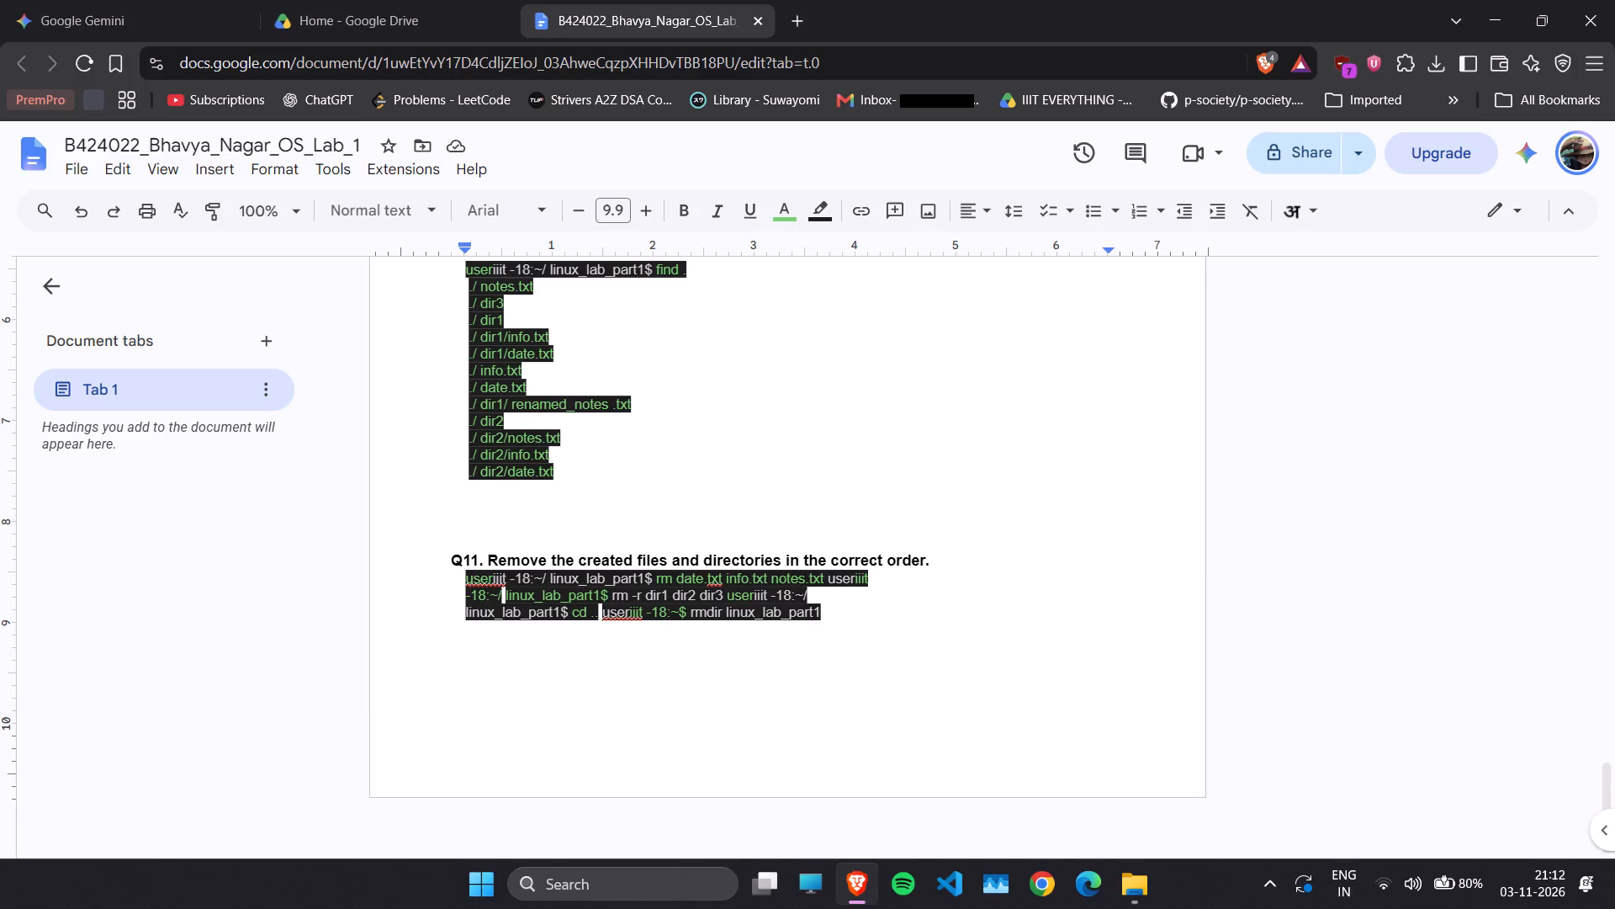
# Replace the split prompt before Q11's rm -r command with the copied useriiit -18:~/ linux_lab_part1$ prompt.
pyautogui.moveTo(827, 575); pyautogui.dragTo(605, 595)
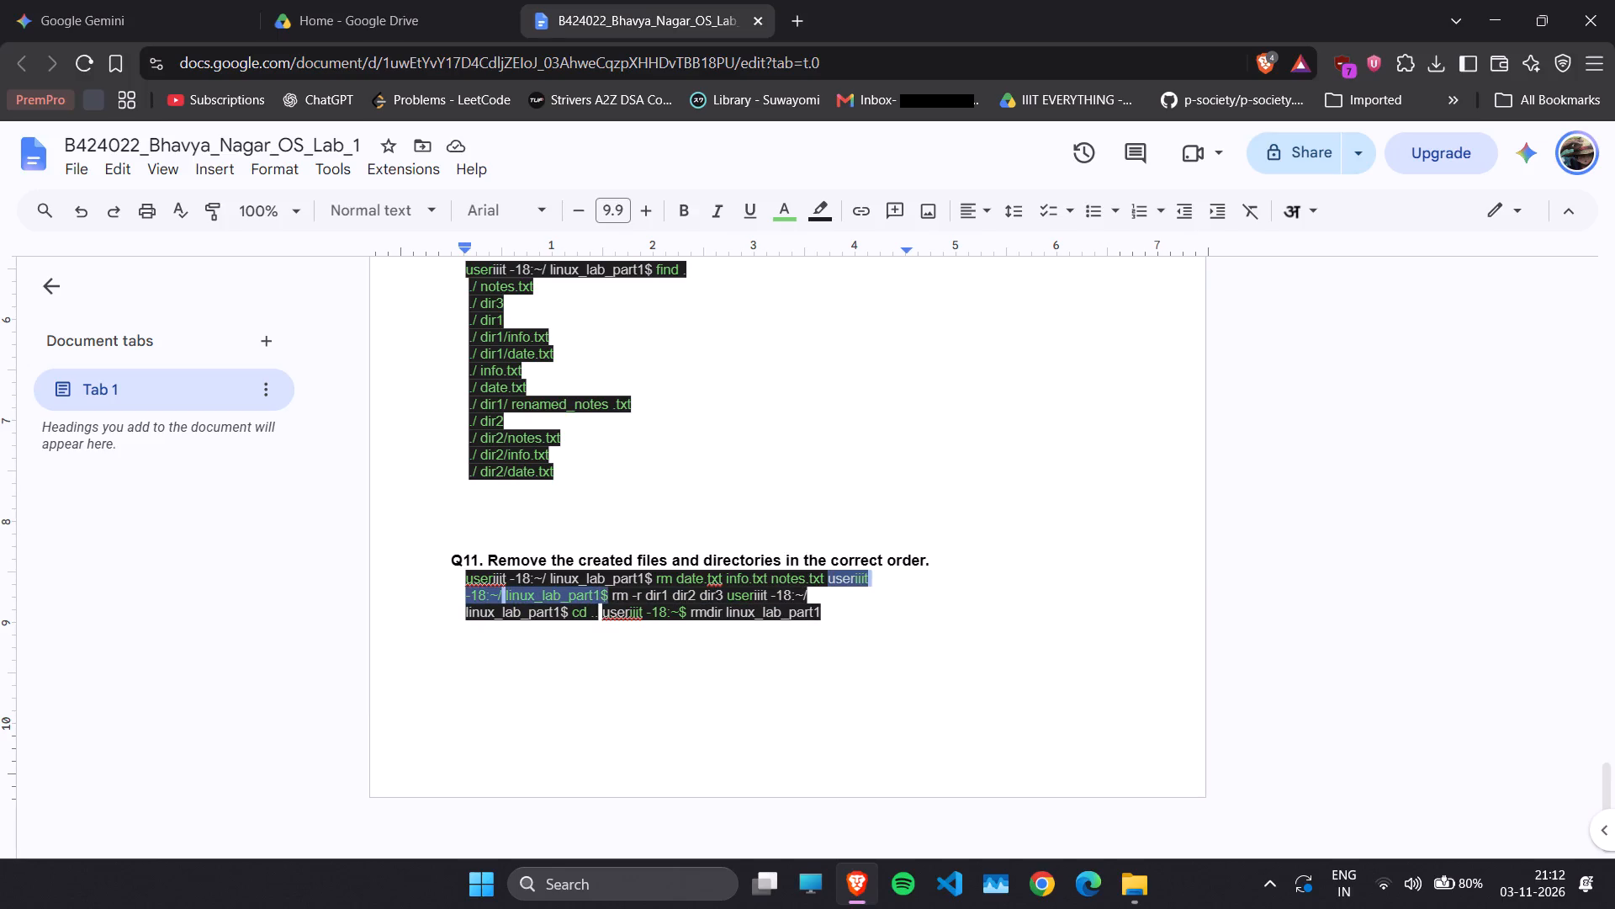
pyautogui.moveTo(605, 595); pyautogui.dragTo(606, 595)
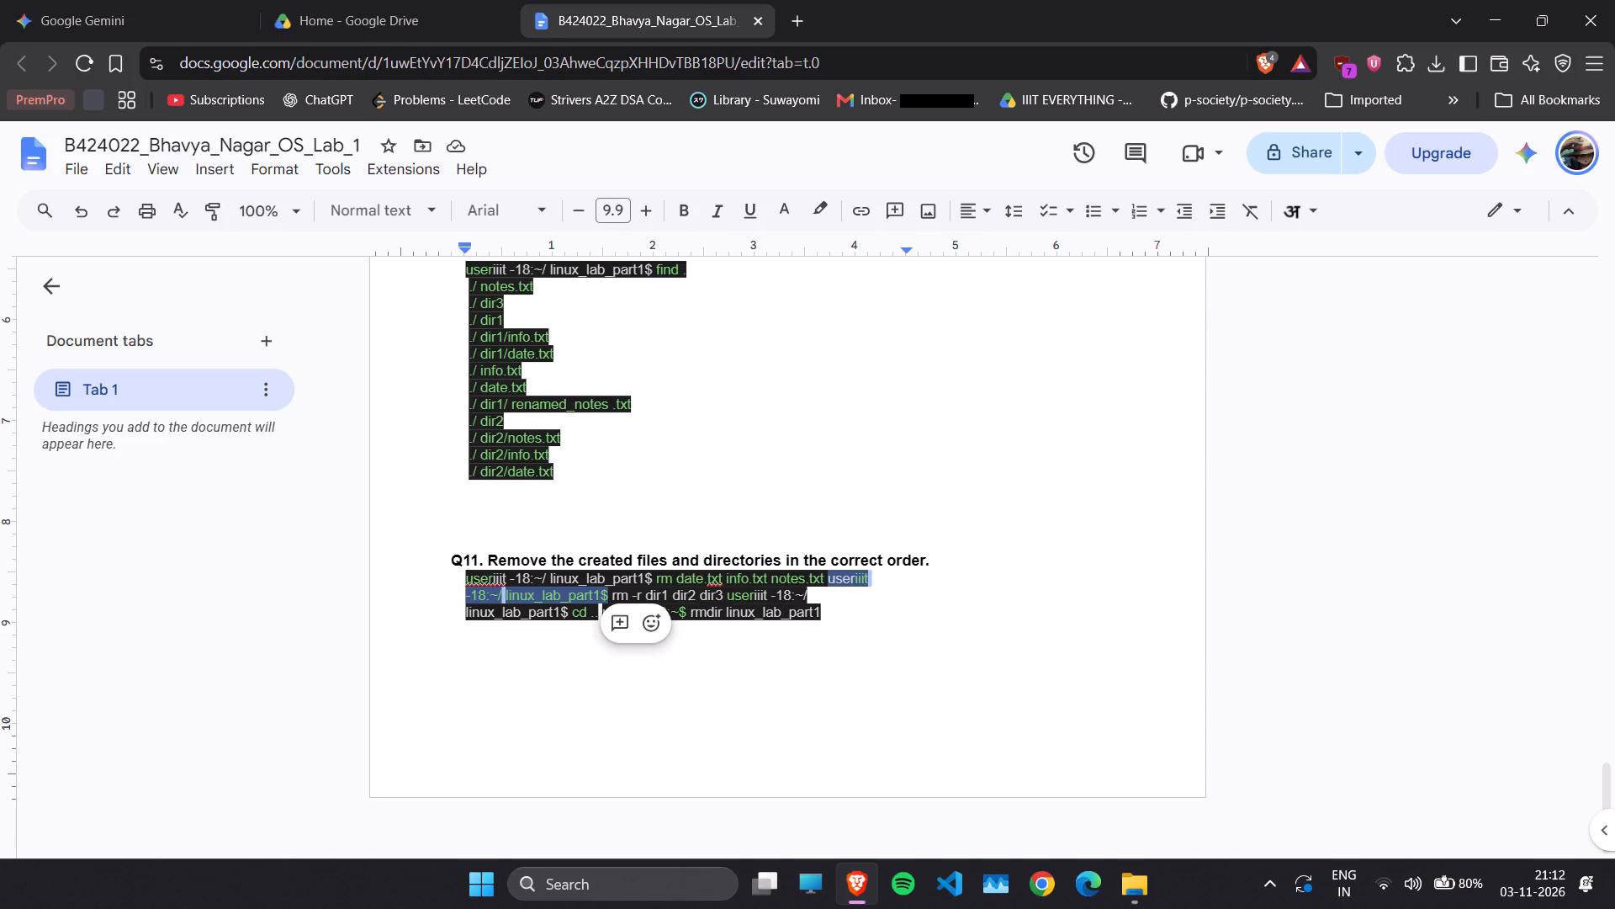
pyautogui.hotkey('ctrl', 'v')
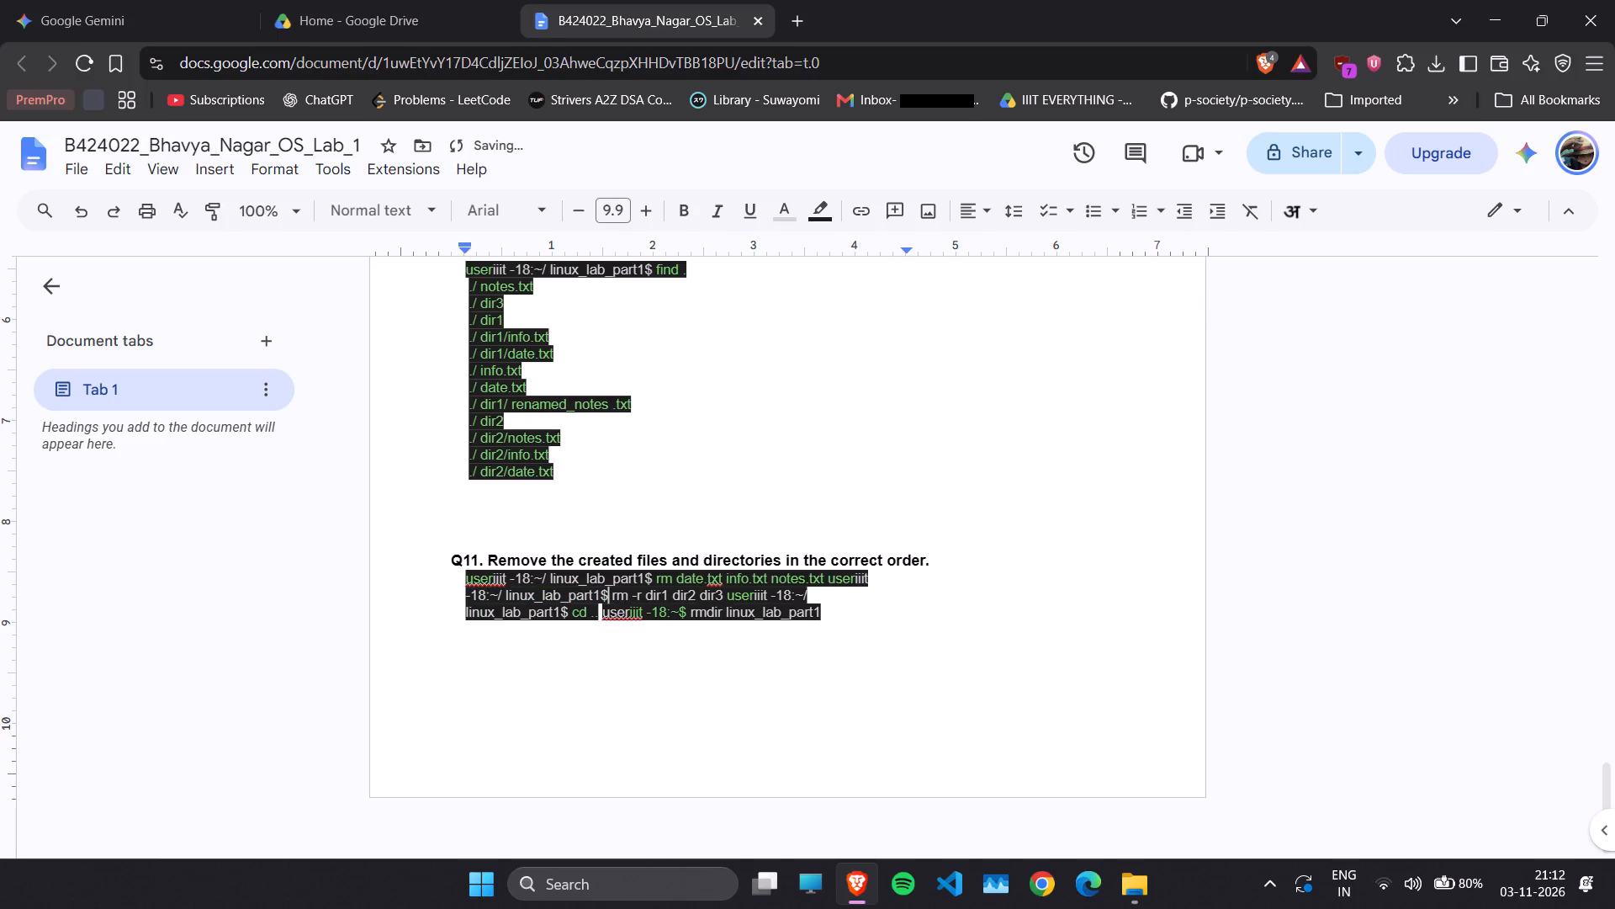
# Insert spaces after notes.txt in Q11's first rm command until the prompt with rm -r starts on its own line.
pyautogui.click(829, 581)
pyautogui.press('space')
pyautogui.press('space')
pyautogui.press('space')
pyautogui.press('space')
pyautogui.press('space')
pyautogui.press('space')
pyautogui.press('space')
pyautogui.press('space')
pyautogui.press('space')
pyautogui.press('space')
pyautogui.press('space')
pyautogui.press('space')
pyautogui.press('space')
pyautogui.press('space')
pyautogui.press('space')
pyautogui.press('space')
pyautogui.press('space')
pyautogui.press('space')
pyautogui.press('space')
pyautogui.press('space')
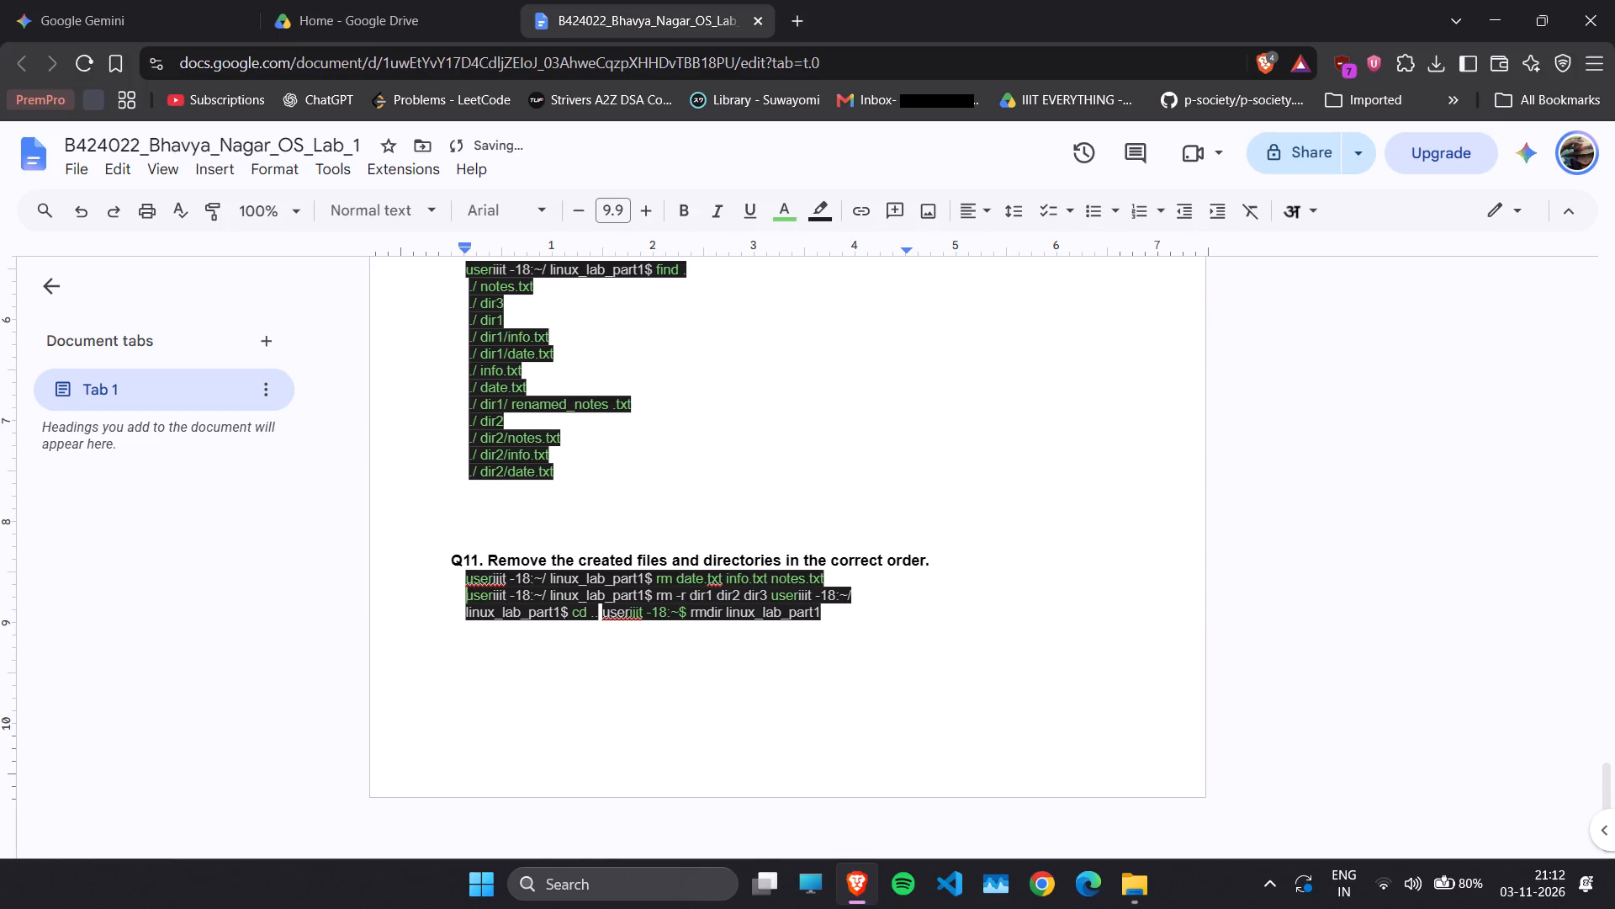
# Replace the prompt before Q11's rmdir command with the copied useriiit -18:~/ linux_lab_part1$ prompt.
pyautogui.moveTo(602, 609); pyautogui.dragTo(633, 613)
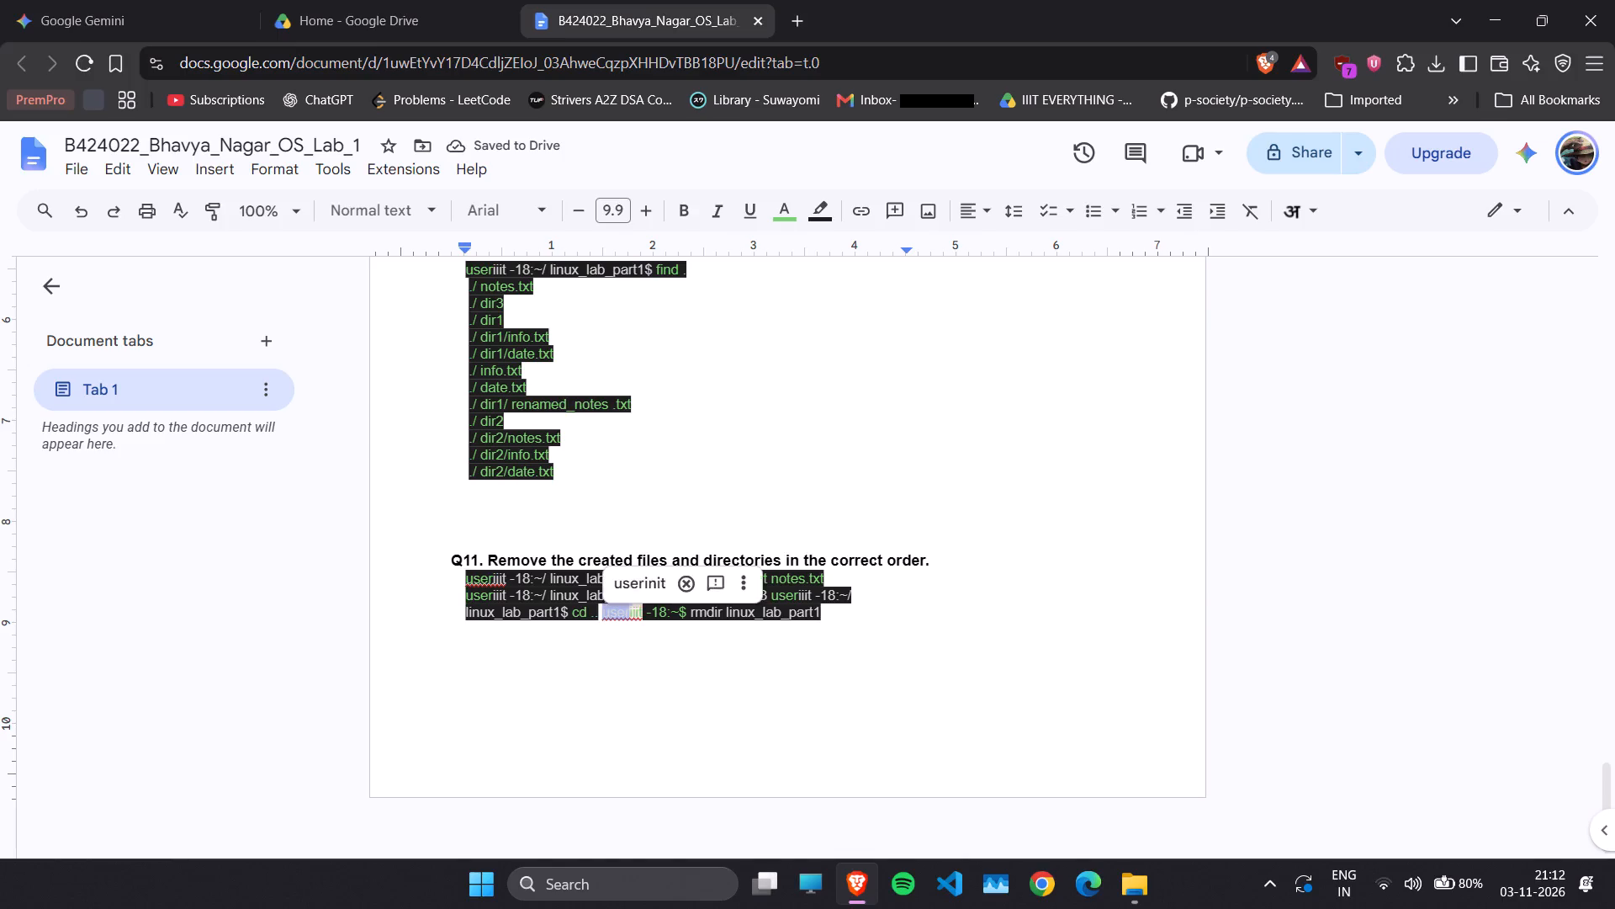
pyautogui.moveTo(633, 613); pyautogui.dragTo(686, 613)
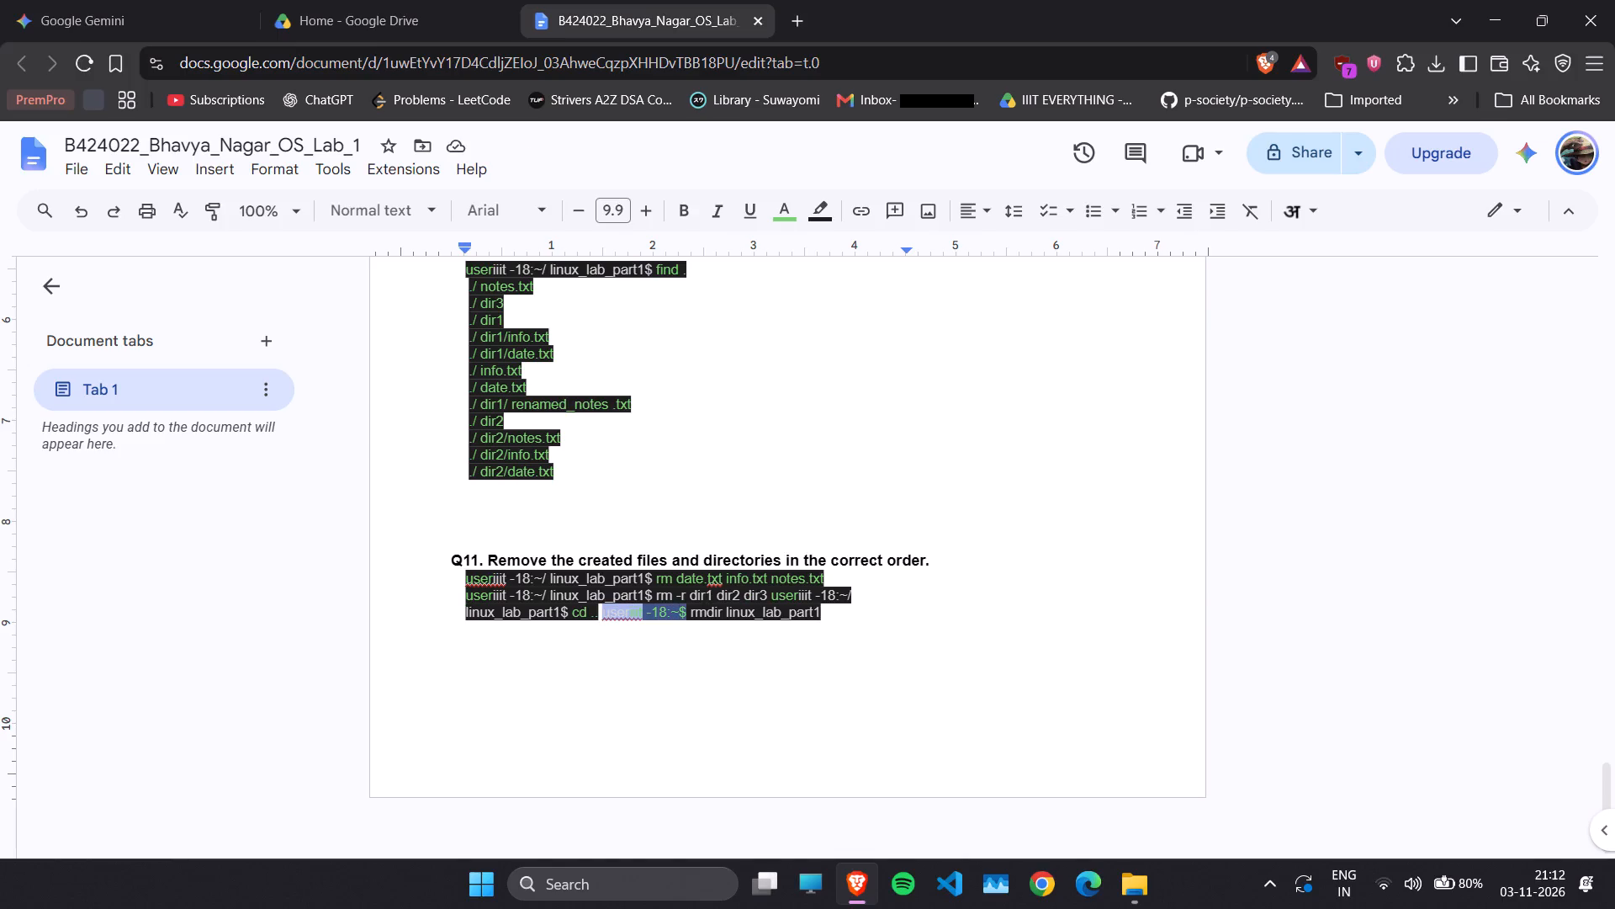
pyautogui.moveTo(686, 613); pyautogui.dragTo(685, 611)
pyautogui.moveTo(685, 611); pyautogui.dragTo(685, 612)
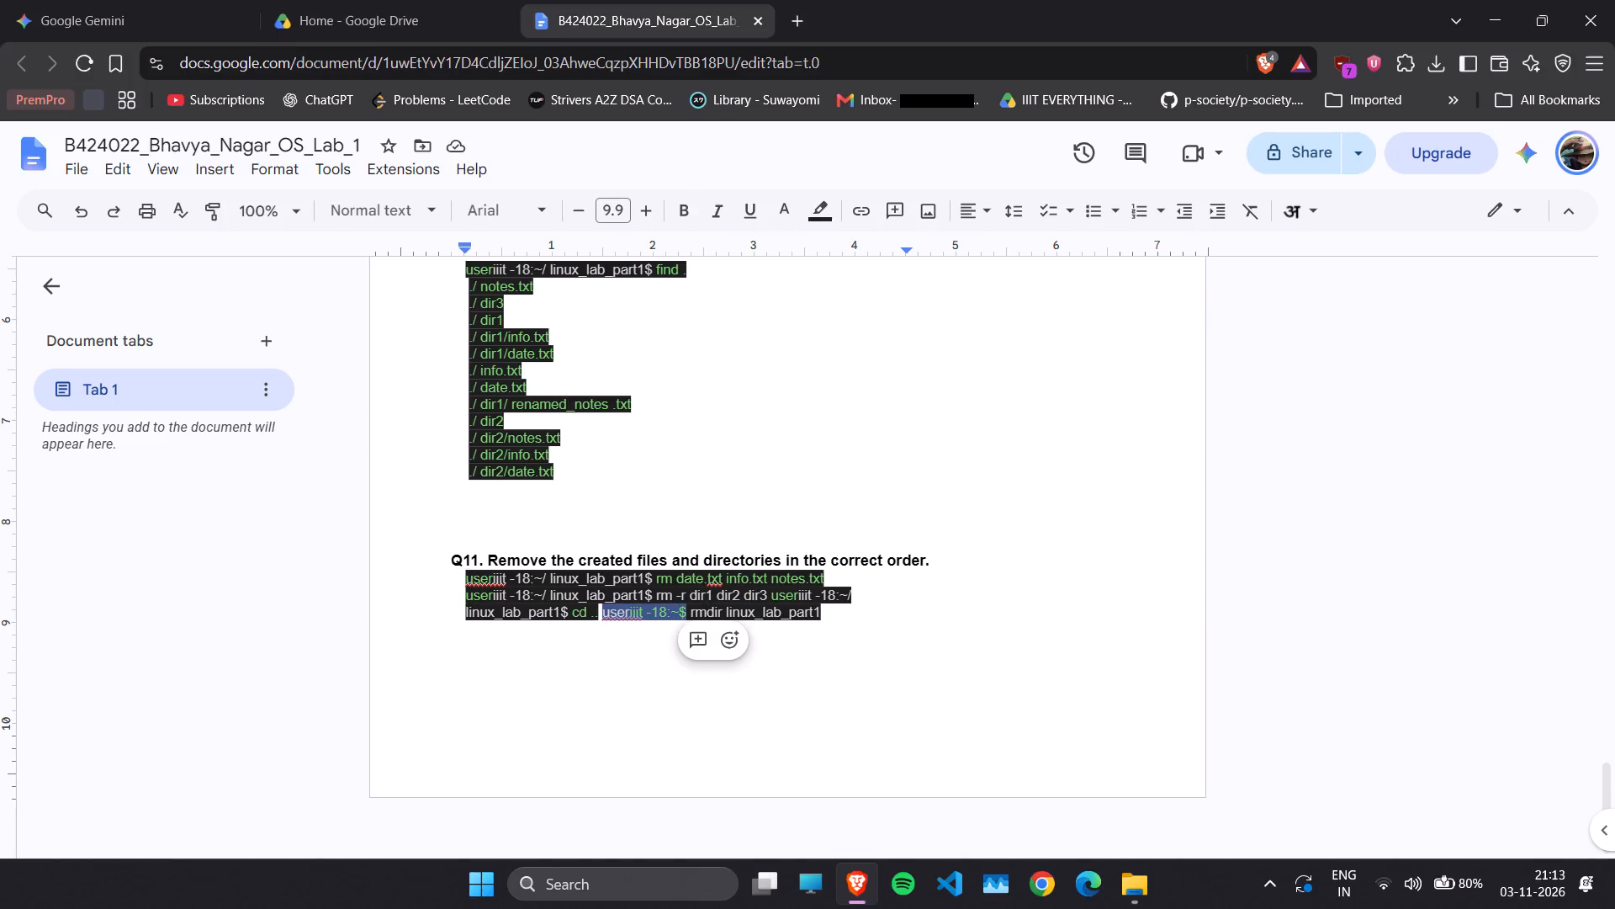
pyautogui.hotkey('ctrl', 'v')
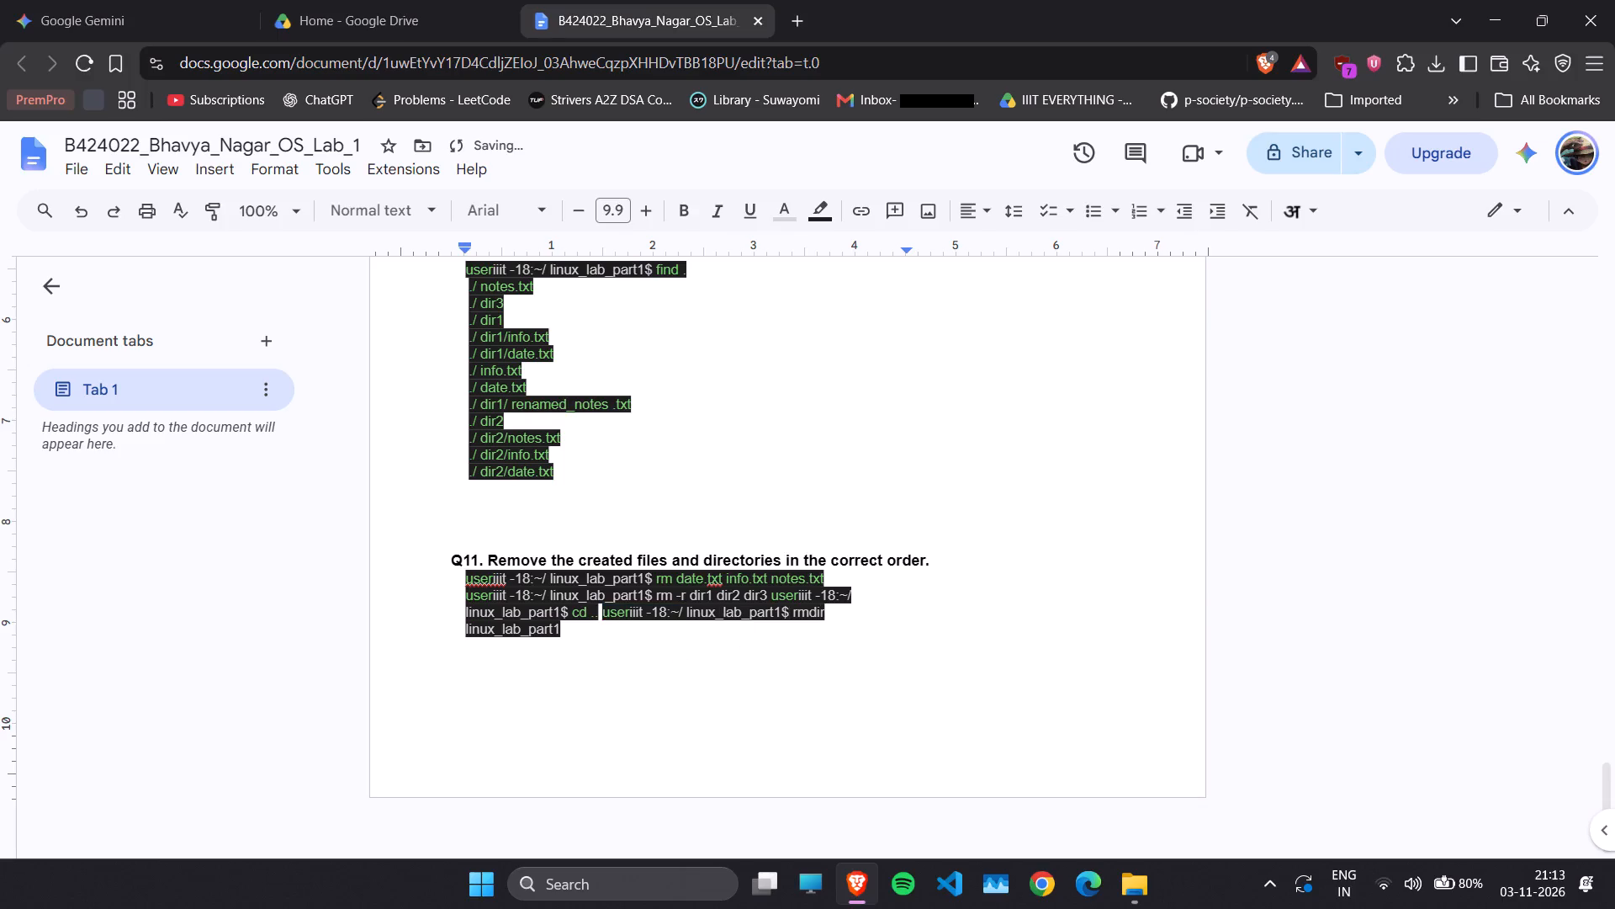
# Shorten the prompt before Q11's rmdir command to useriiit -18:~$ by deleting the directory path.
pyautogui.click(780, 614)
pyautogui.press('BackSpace')
pyautogui.press('BackSpace')
pyautogui.press('BackSpace')
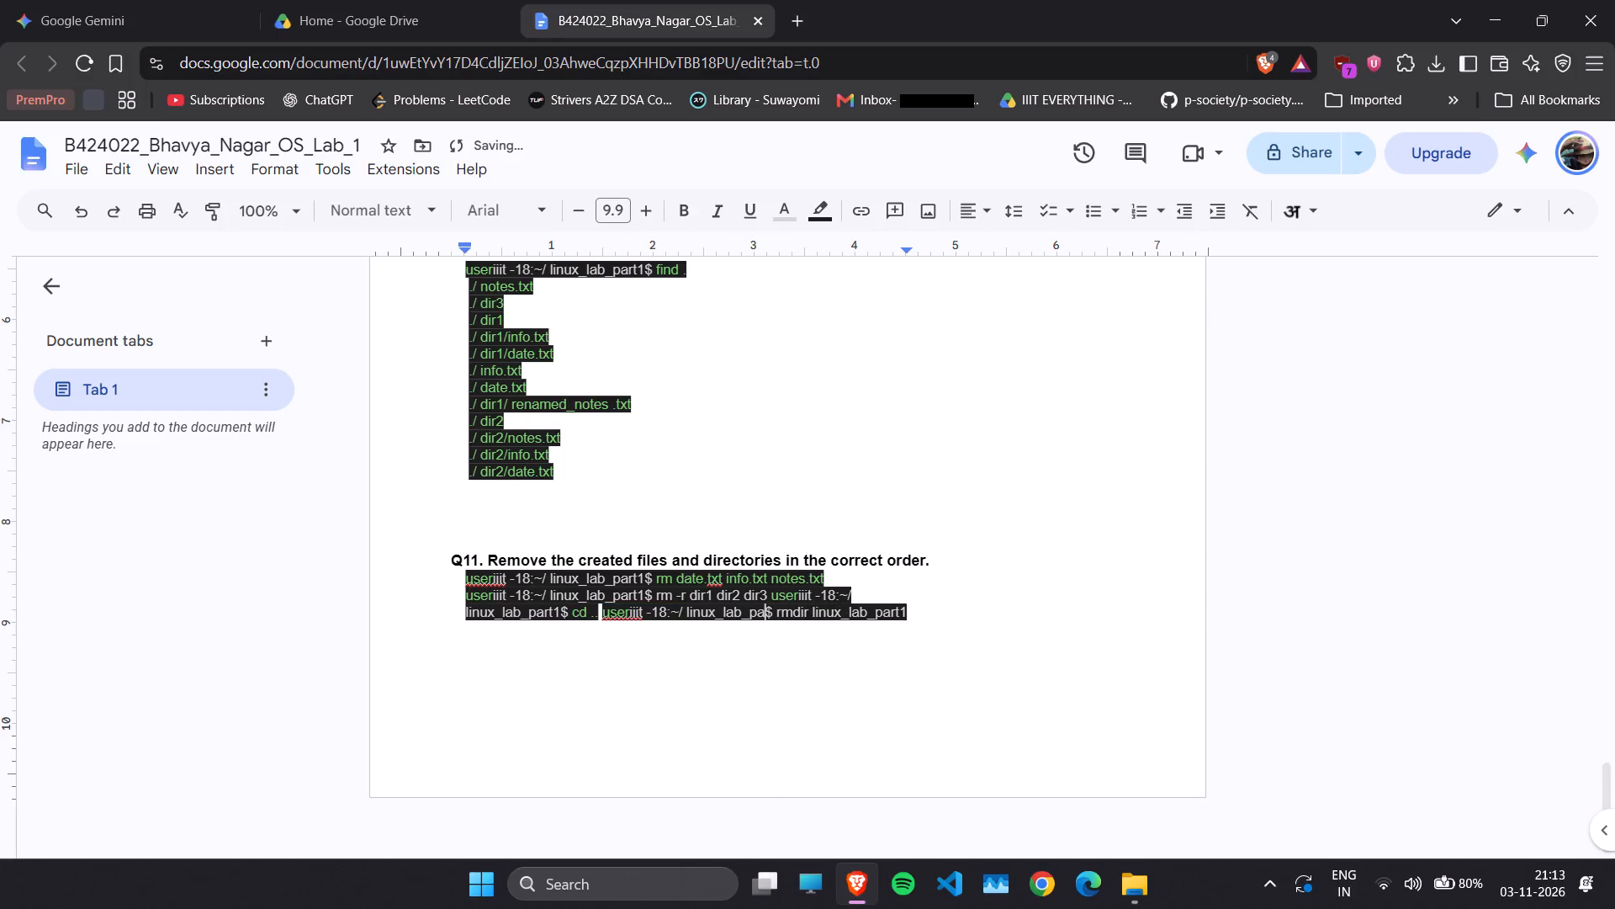
pyautogui.press('BackSpace')
pyautogui.press('BackSpace')
pyautogui.press('BackSpace')
pyautogui.press('BackSpace')
pyautogui.press('BackSpace')
pyautogui.press('BackSpace')
pyautogui.press('BackSpace')
pyautogui.press('BackSpace')
pyautogui.press('BackSpace')
pyautogui.press('BackSpace')
pyautogui.press('BackSpace')
pyautogui.press('BackSpace')
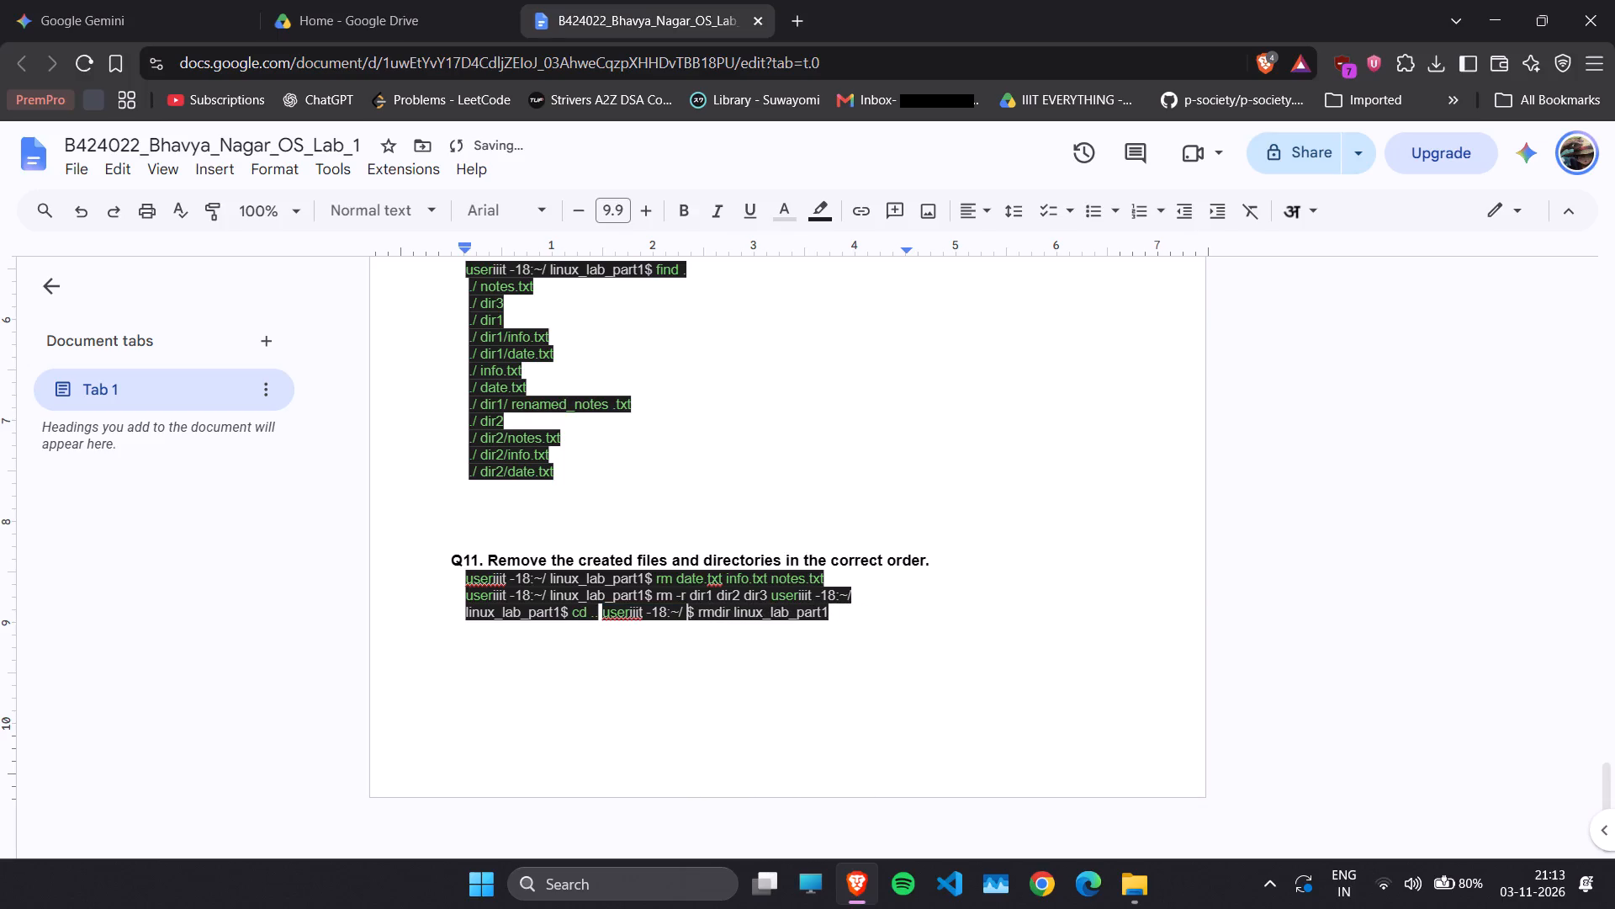
pyautogui.press('BackSpace')
pyautogui.press('BackSpace')
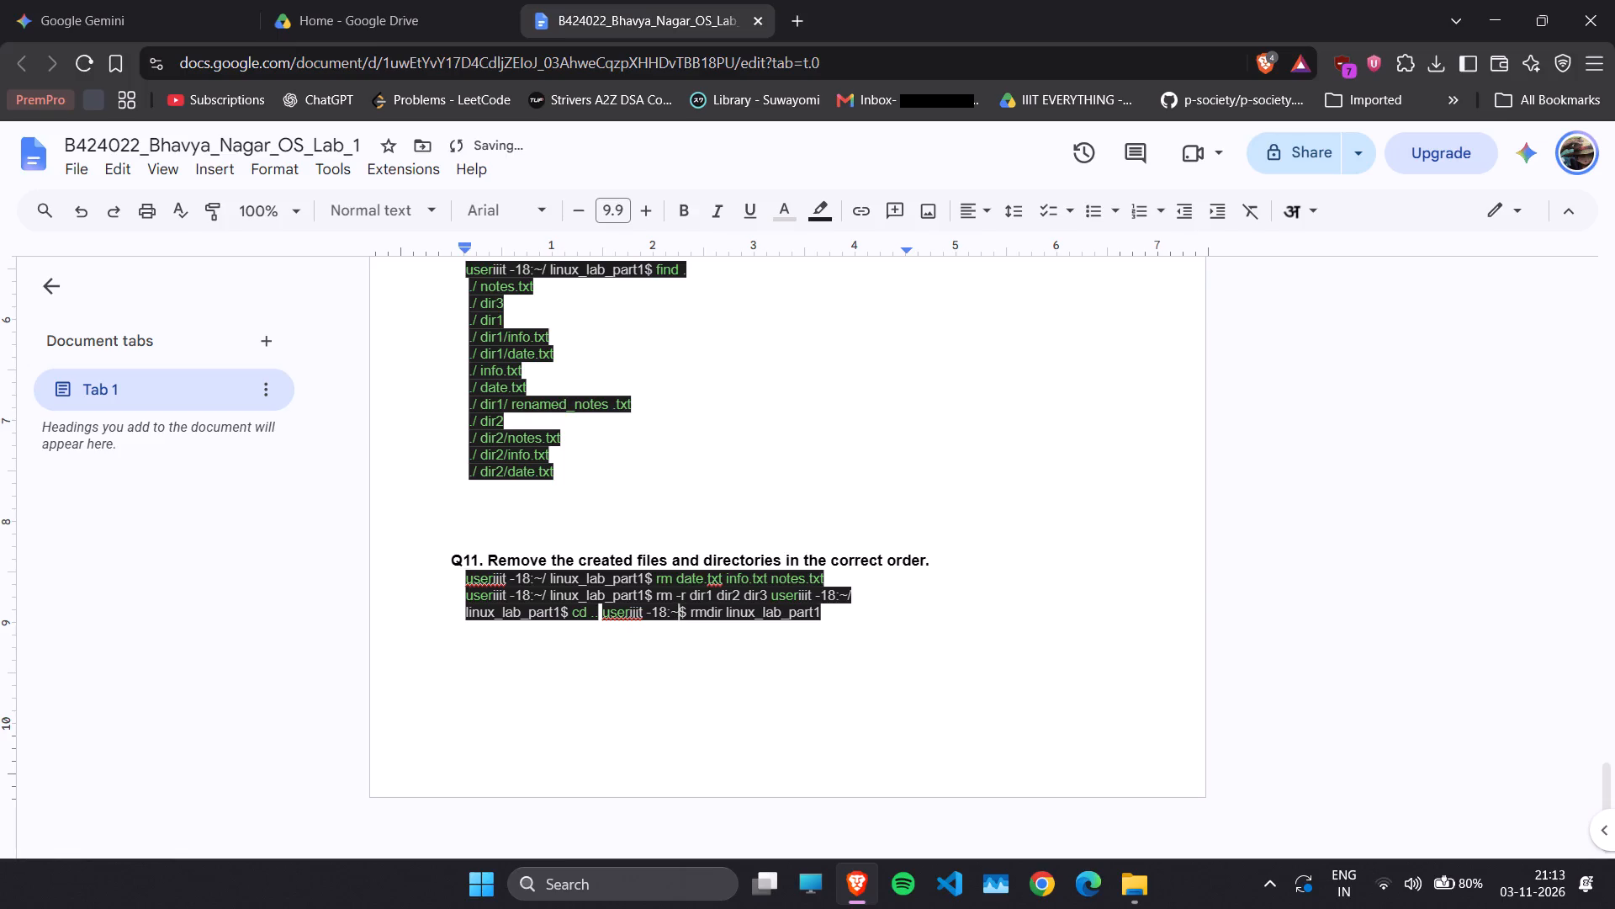
# Insert spaces after Q11's cd .. command until the rmdir prompt starts on its own line.
pyautogui.click(604, 605)
pyautogui.press('space')
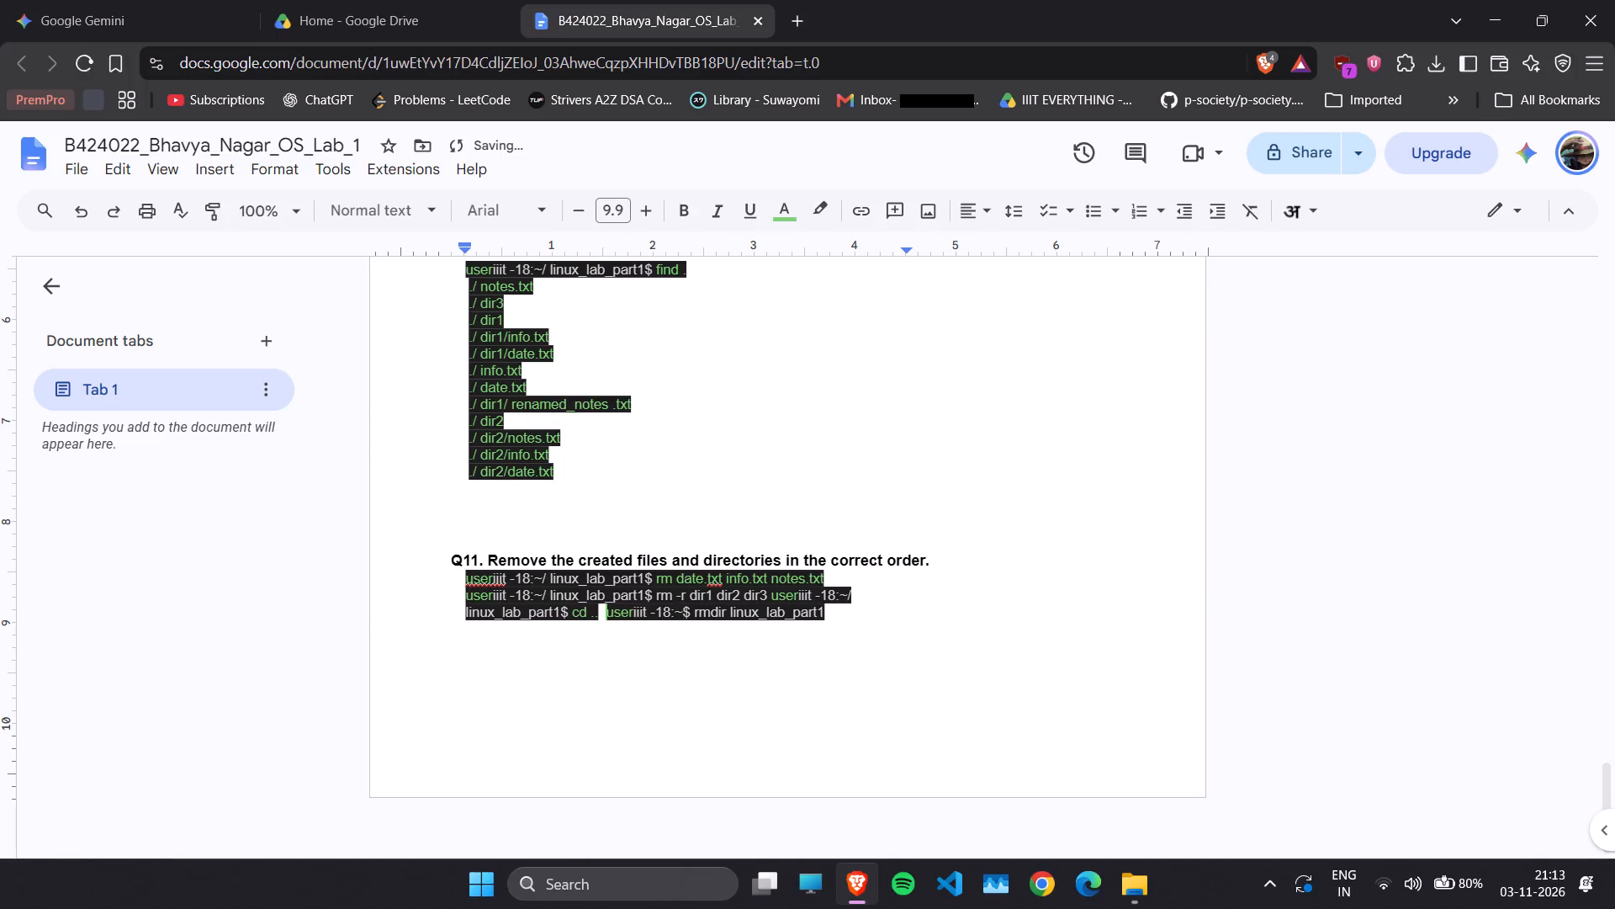
pyautogui.press('space')
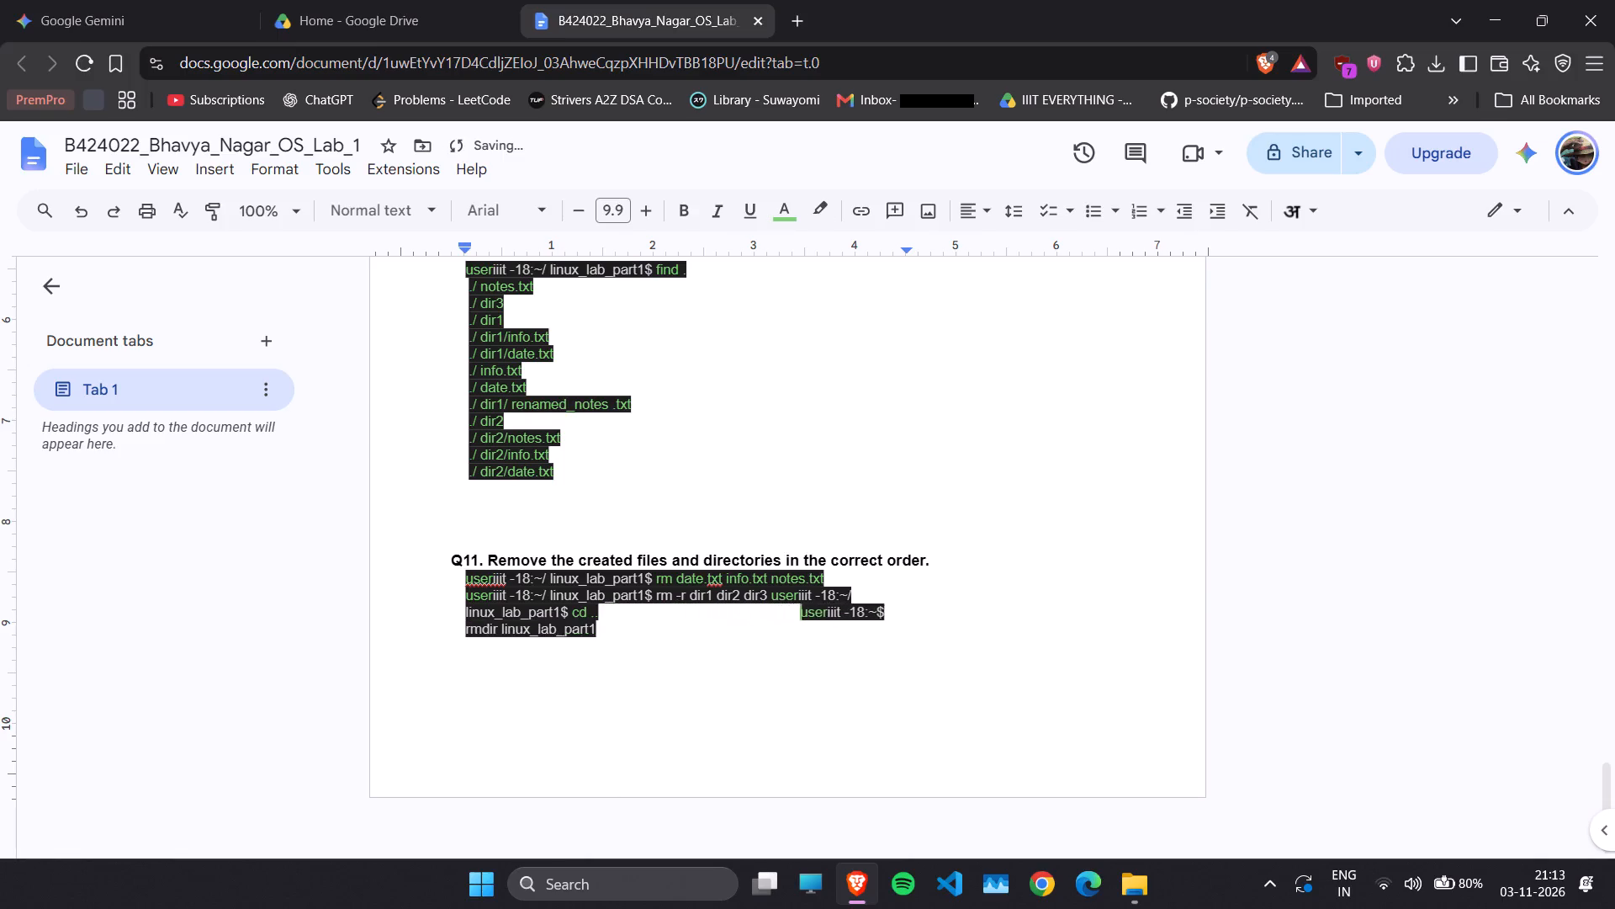
pyautogui.click(830, 670)
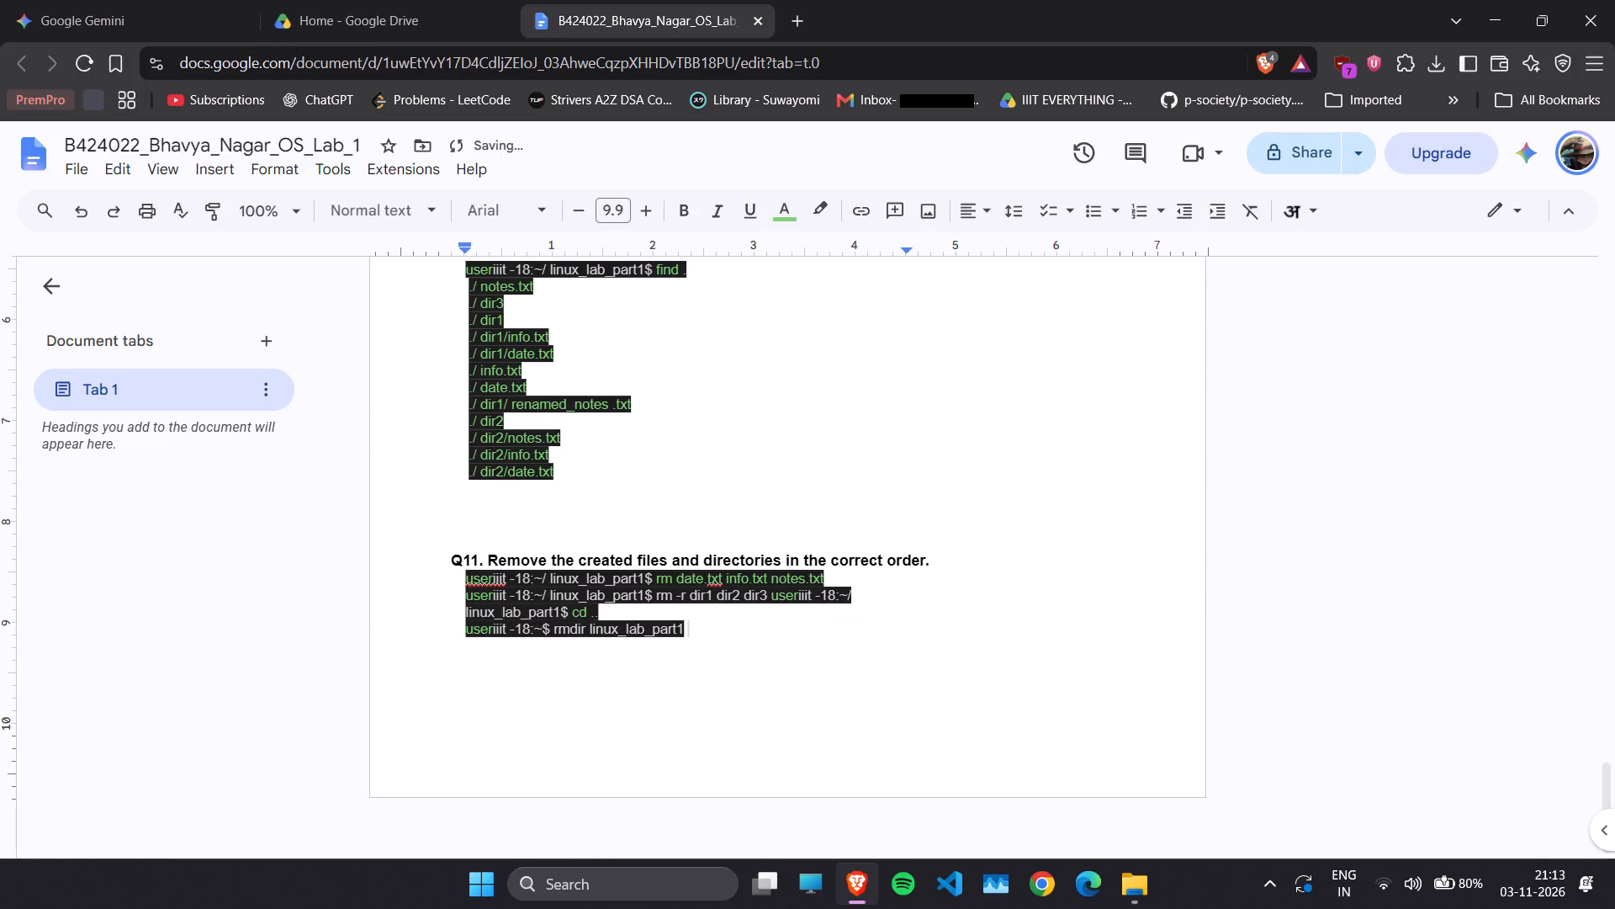
# Insert spaces after dir3 in Q11's rm -r command until the cd .. prompt starts on its own line.
pyautogui.click(773, 596)
pyautogui.press('space')
pyautogui.press('space')
pyautogui.press('space')
pyautogui.press('space')
pyautogui.press('space')
pyautogui.press('space')
pyautogui.press('space')
pyautogui.press('space')
pyautogui.press('space')
pyautogui.press('space')
pyautogui.press('space')
pyautogui.press('space')
pyautogui.press('space')
pyautogui.press('space')
pyautogui.press('space')
pyautogui.press('space')
pyautogui.press('space')
pyautogui.press('space')
pyautogui.press('space')
pyautogui.press('space')
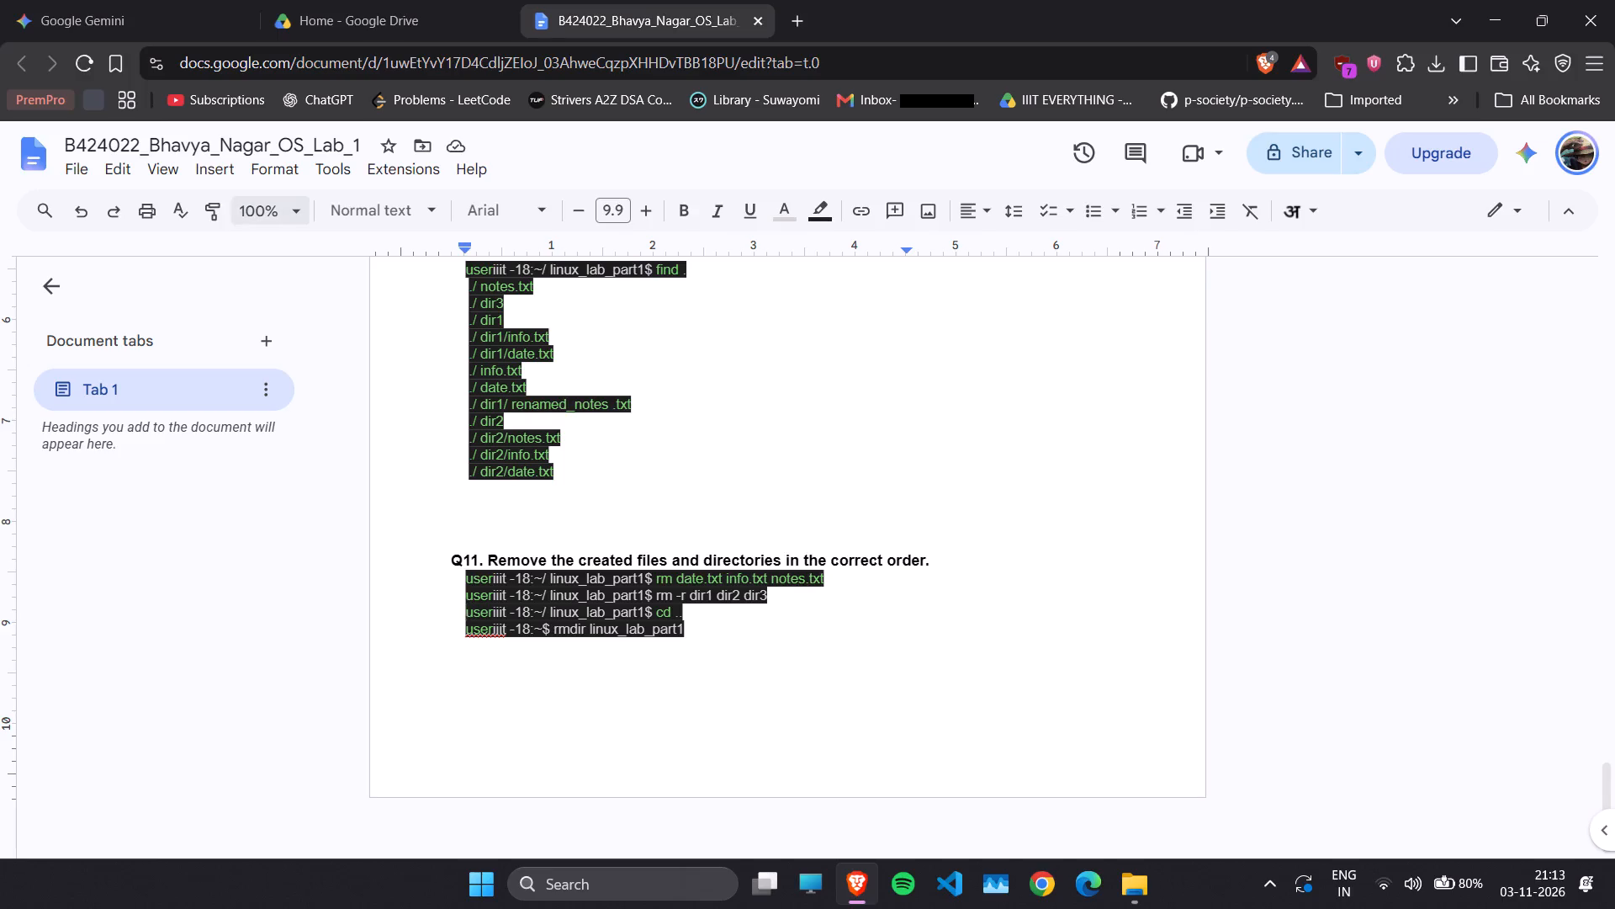
# Download the Lab 1 document as a PDF to D:\Downloads, overwriting the existing file, and close the download manager.
pyautogui.click(83, 170)
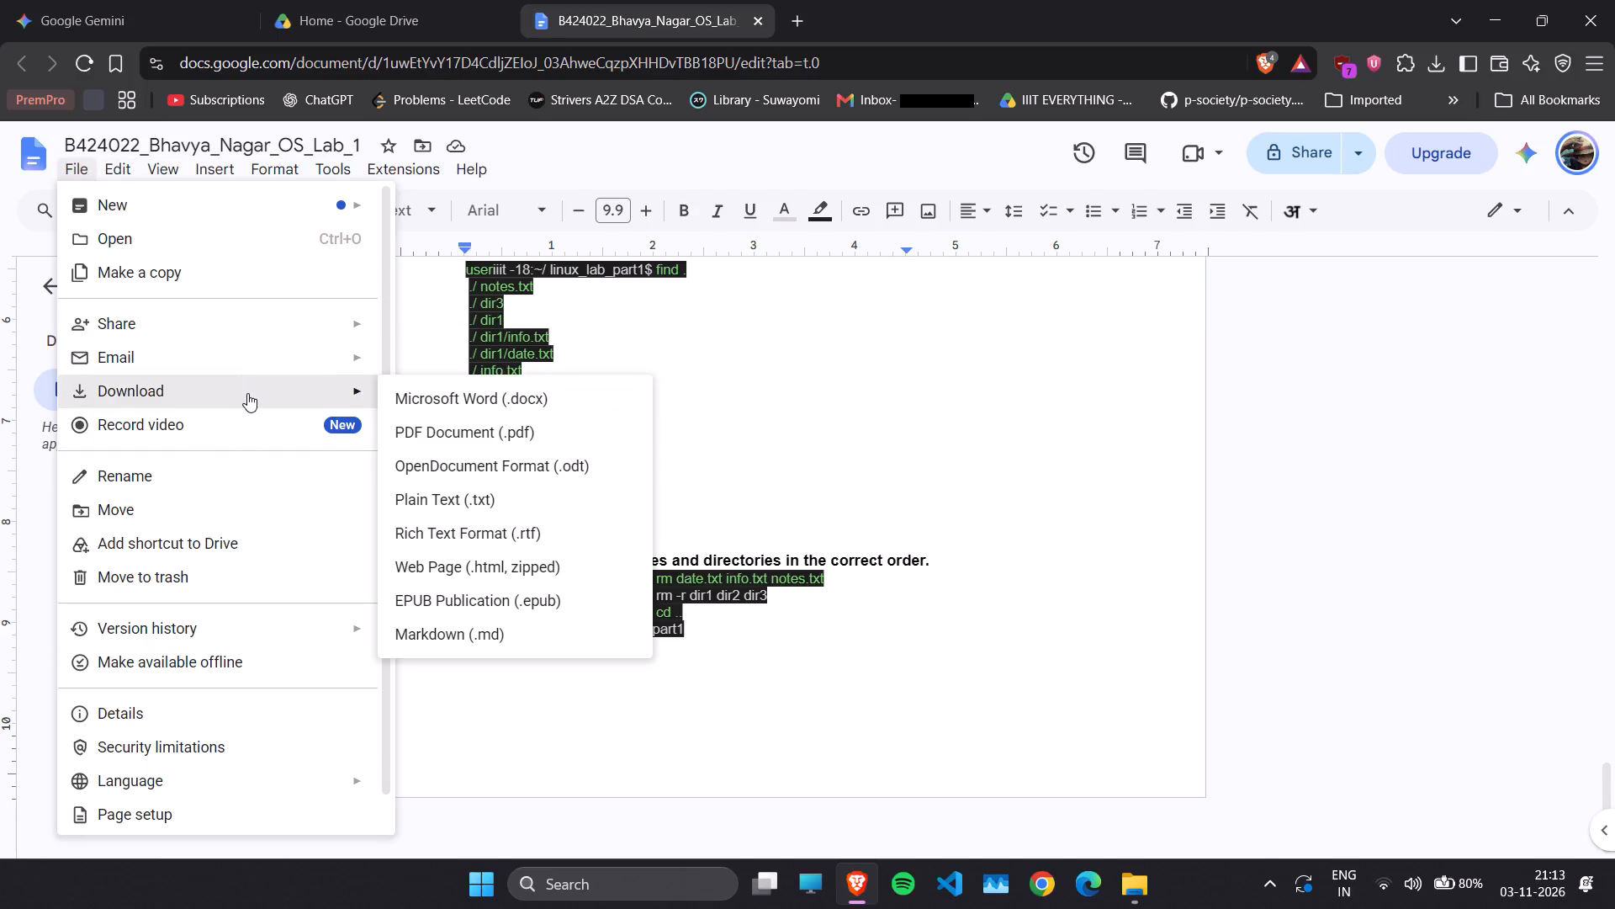
pyautogui.click(530, 423)
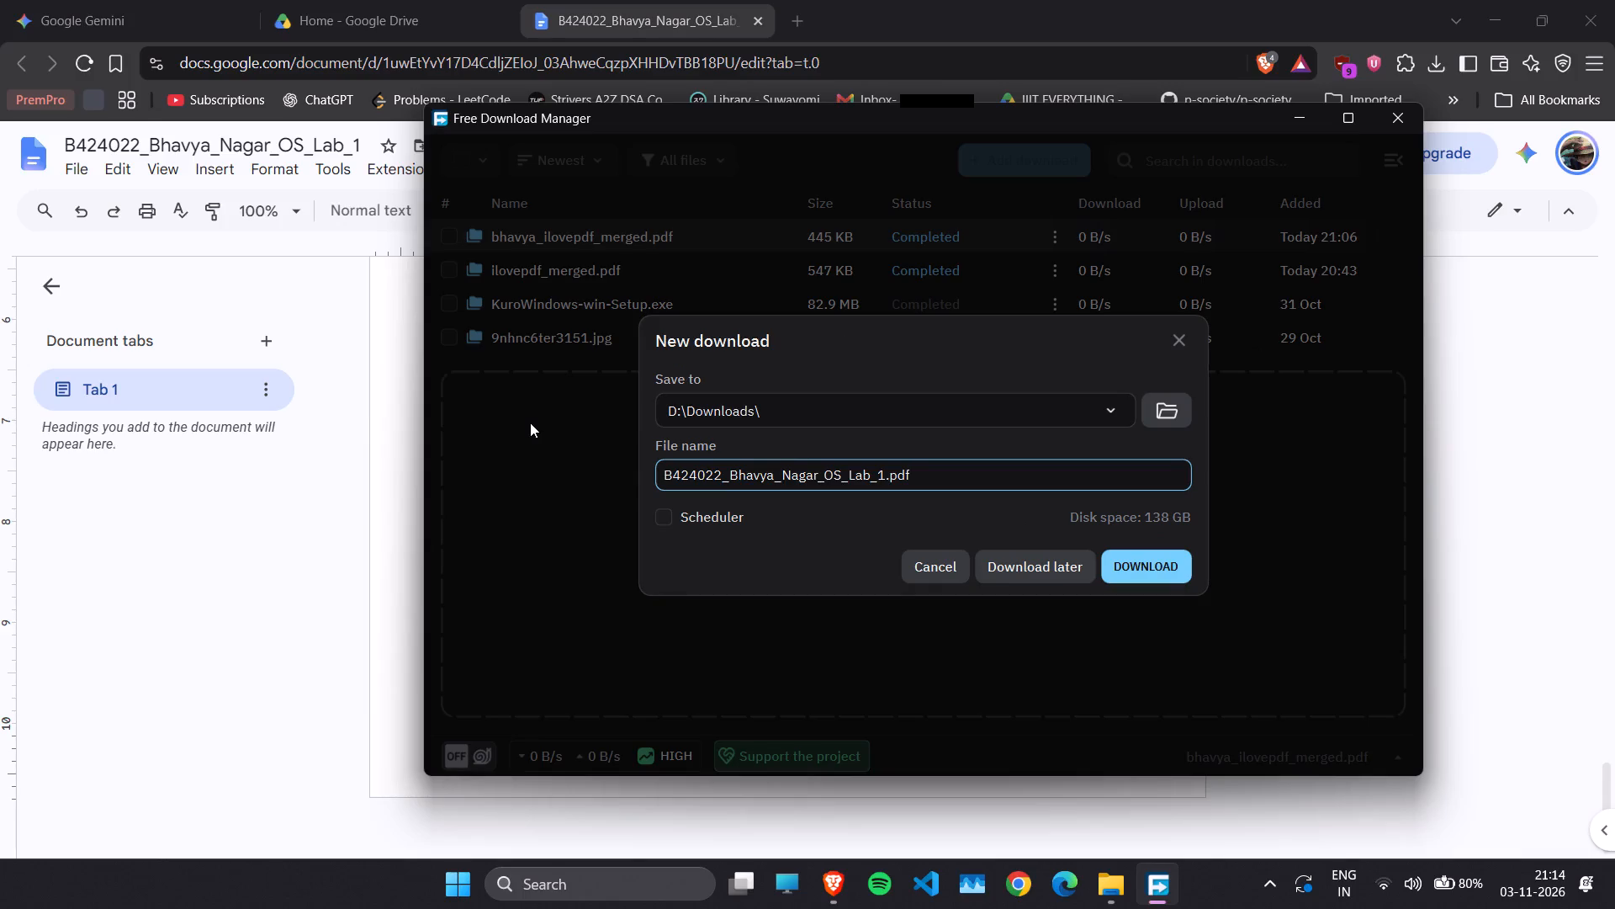
pyautogui.press('Return')
pyautogui.click(1126, 574)
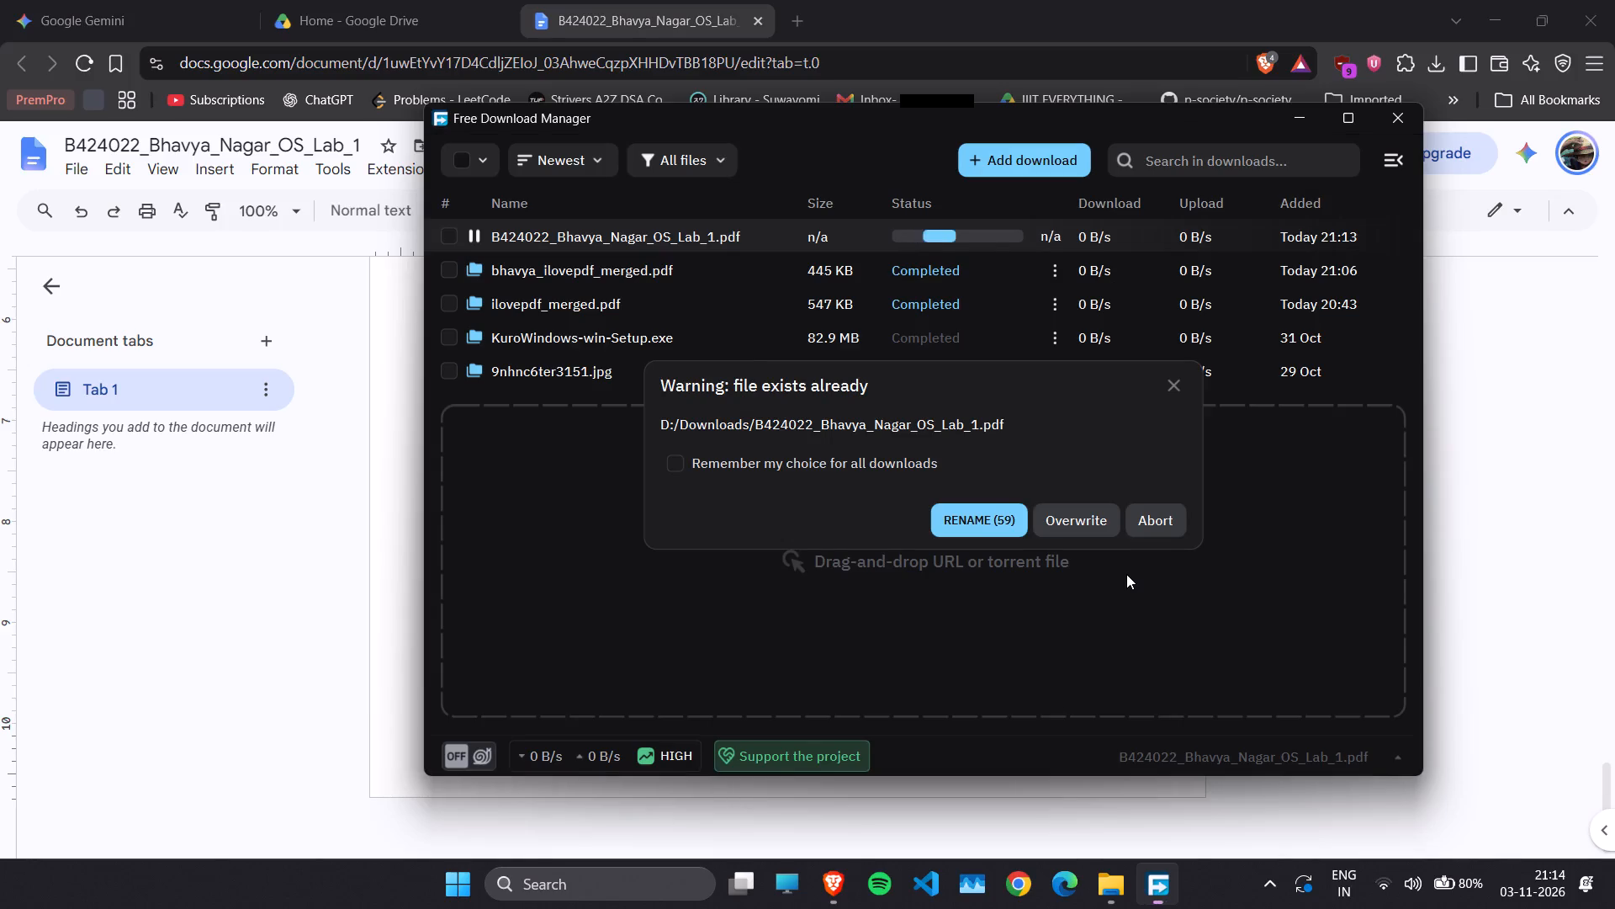
pyautogui.click(1061, 522)
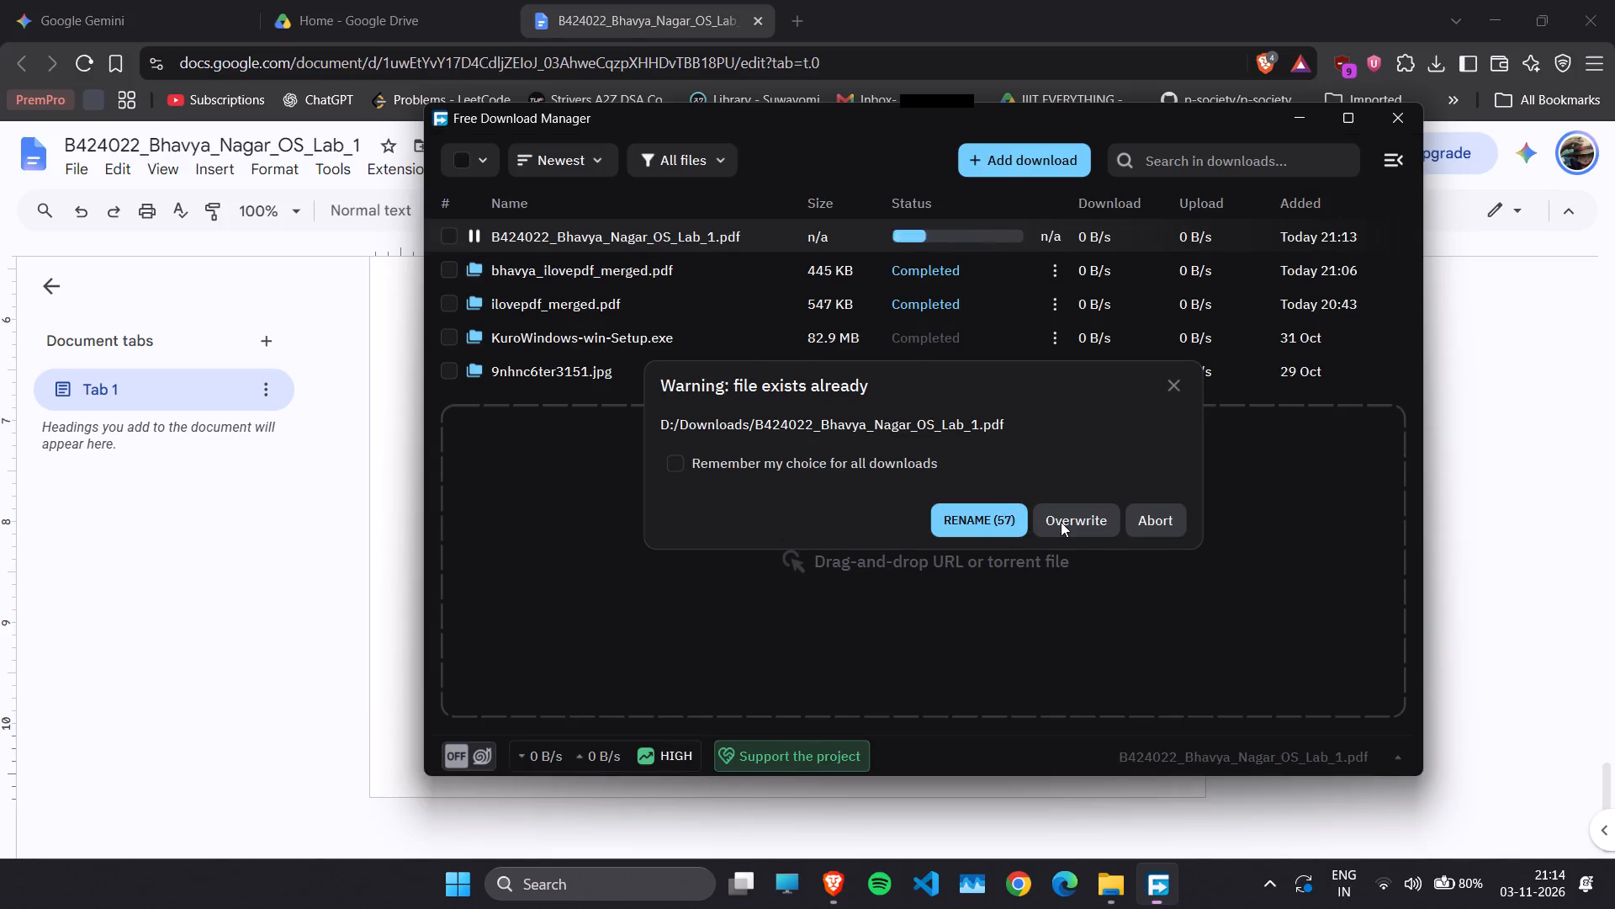
pyautogui.click(1389, 119)
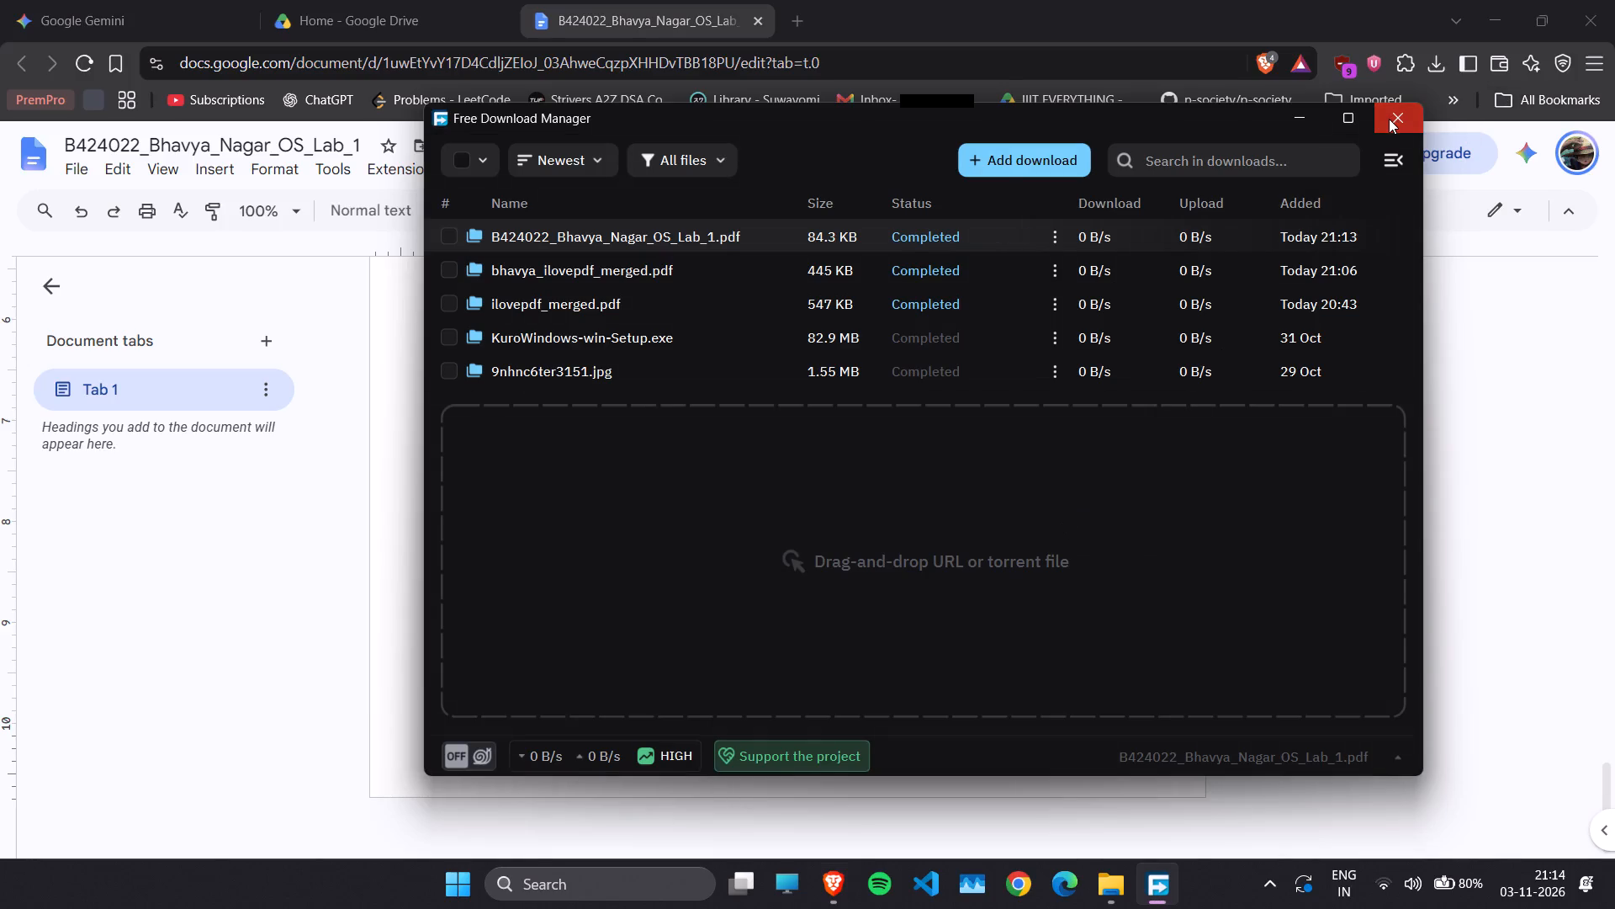
# Open the newly downloaded Lab 1 PDF from the Downloads folder and check its command blocks from Q1 through Q11.
pyautogui.click(1366, 365)
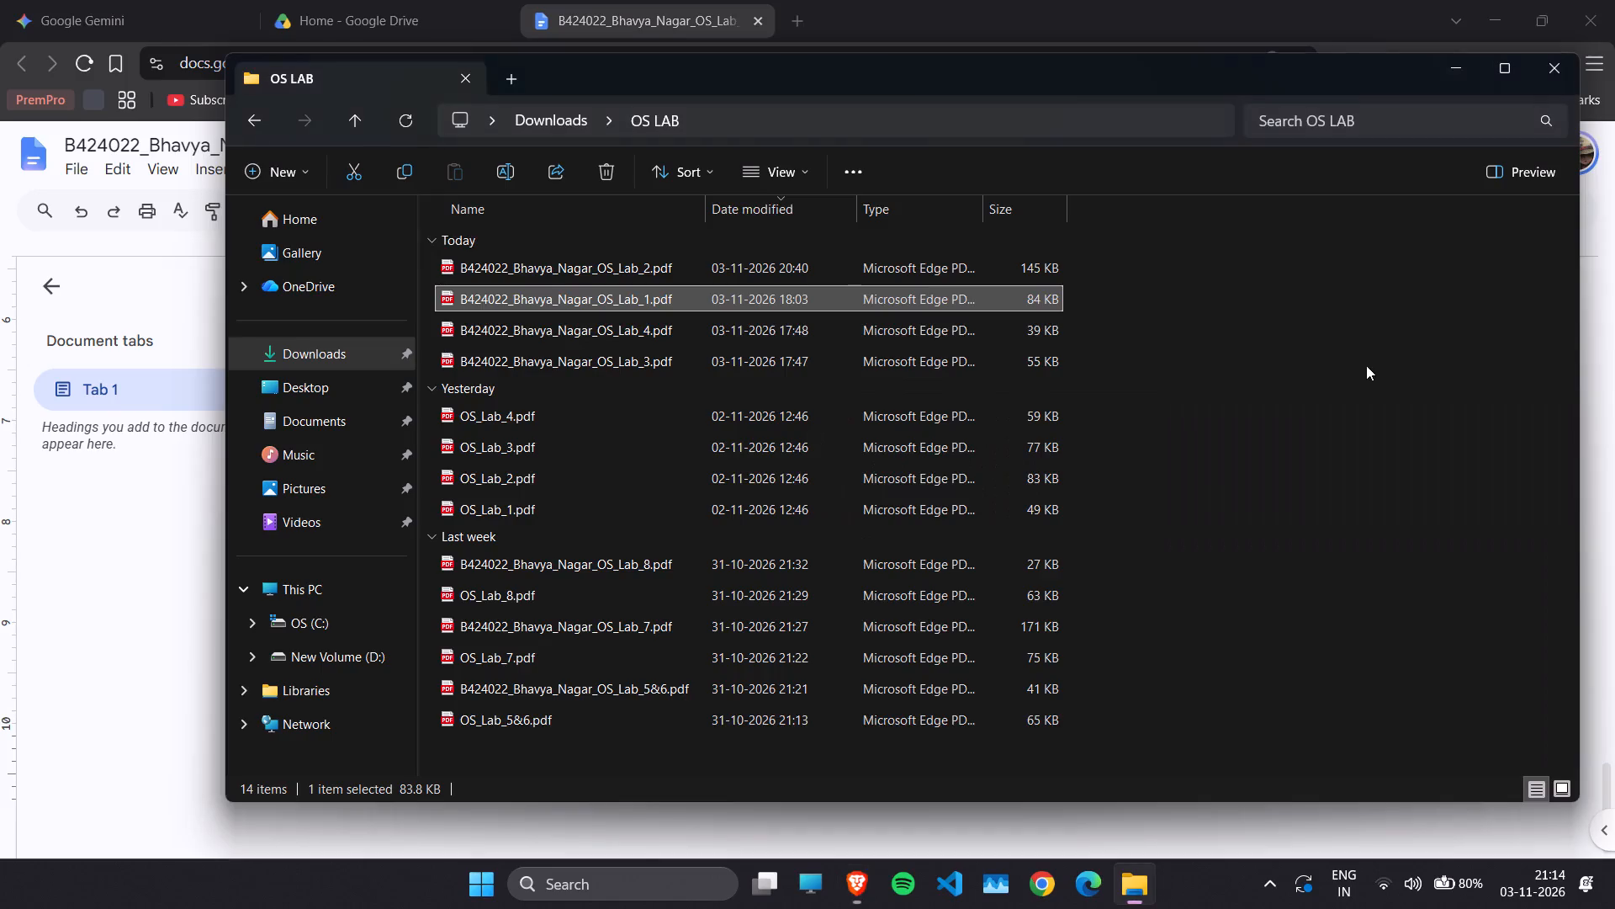
pyautogui.click(1083, 346)
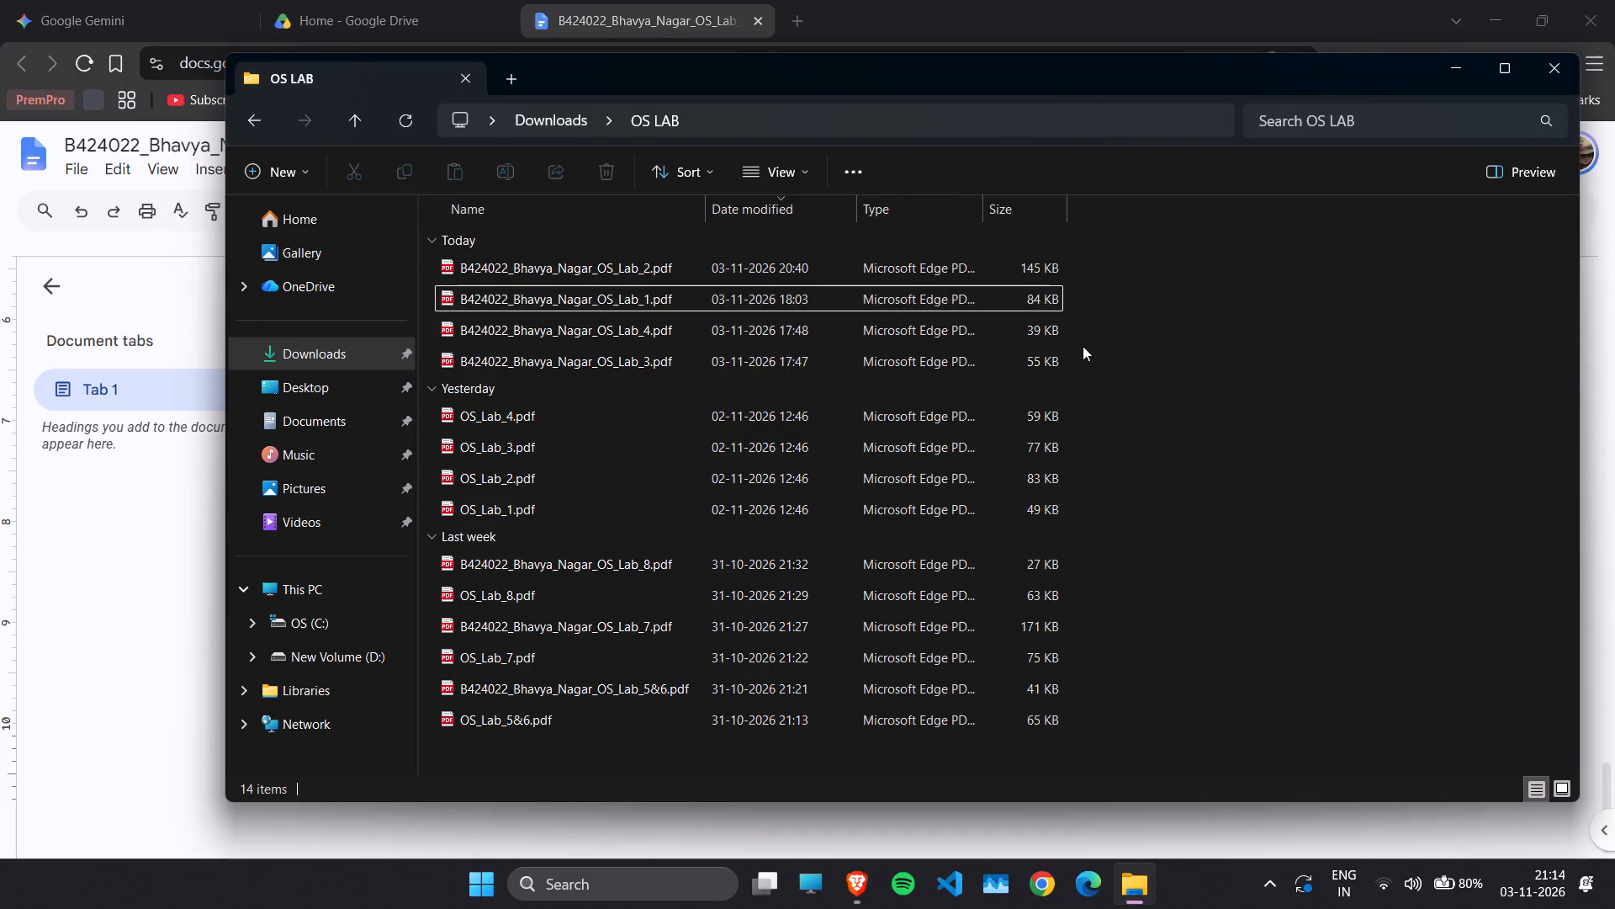
pyautogui.press('BackSpace')
pyautogui.press('Up')
pyautogui.press('Up')
pyautogui.press('Up')
pyautogui.press('Up')
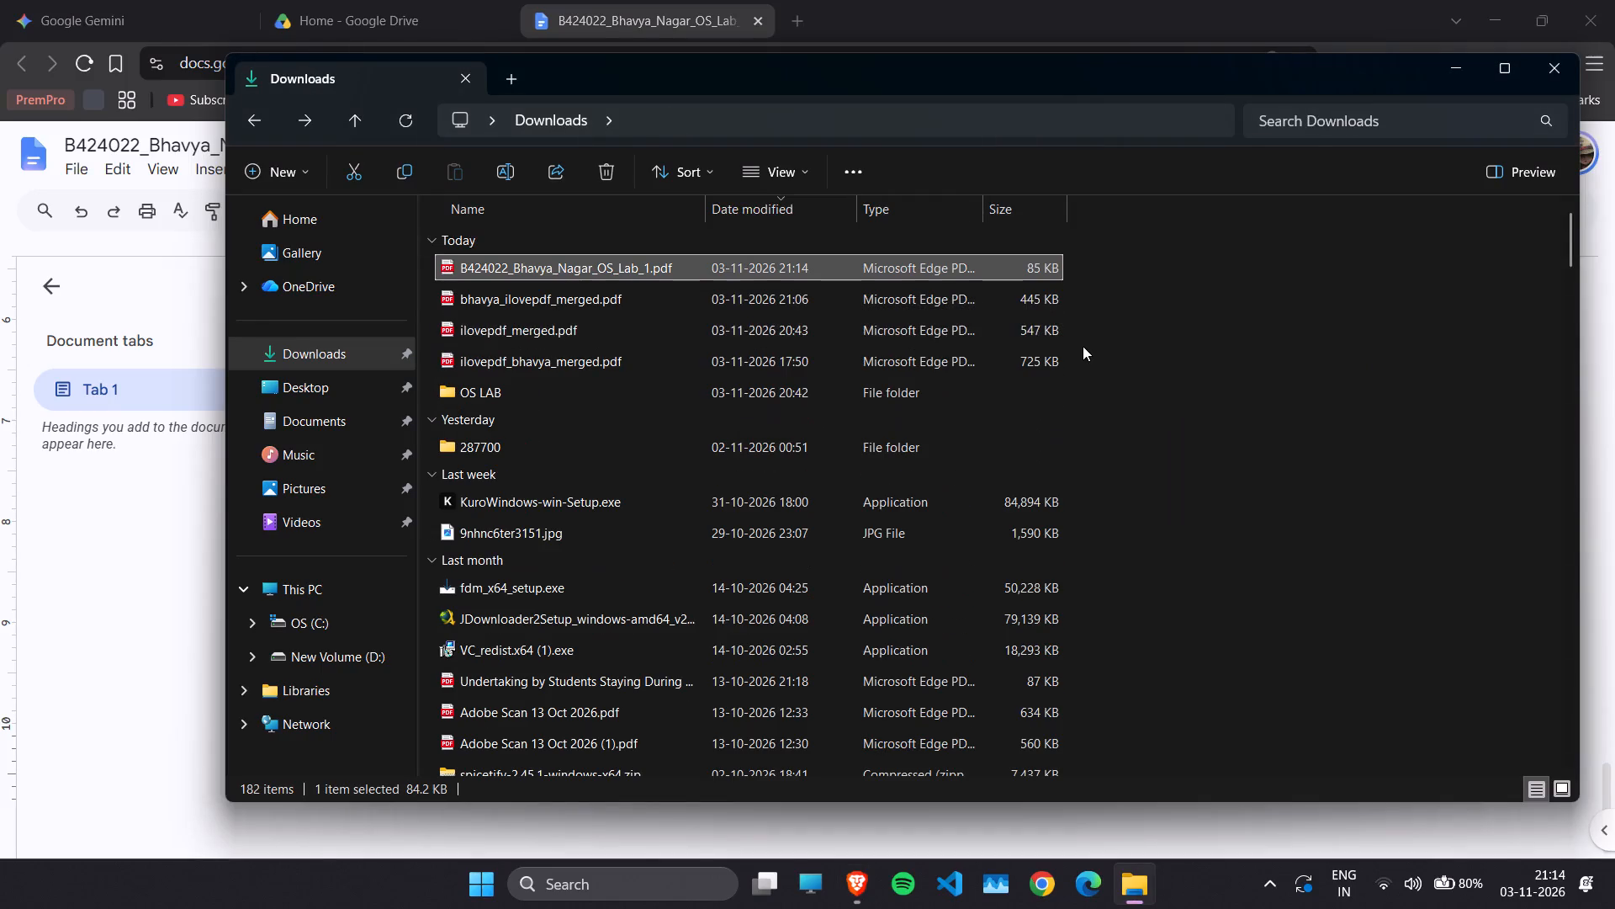
pyautogui.press('Return')
pyautogui.scroll(-5, 1083, 346)
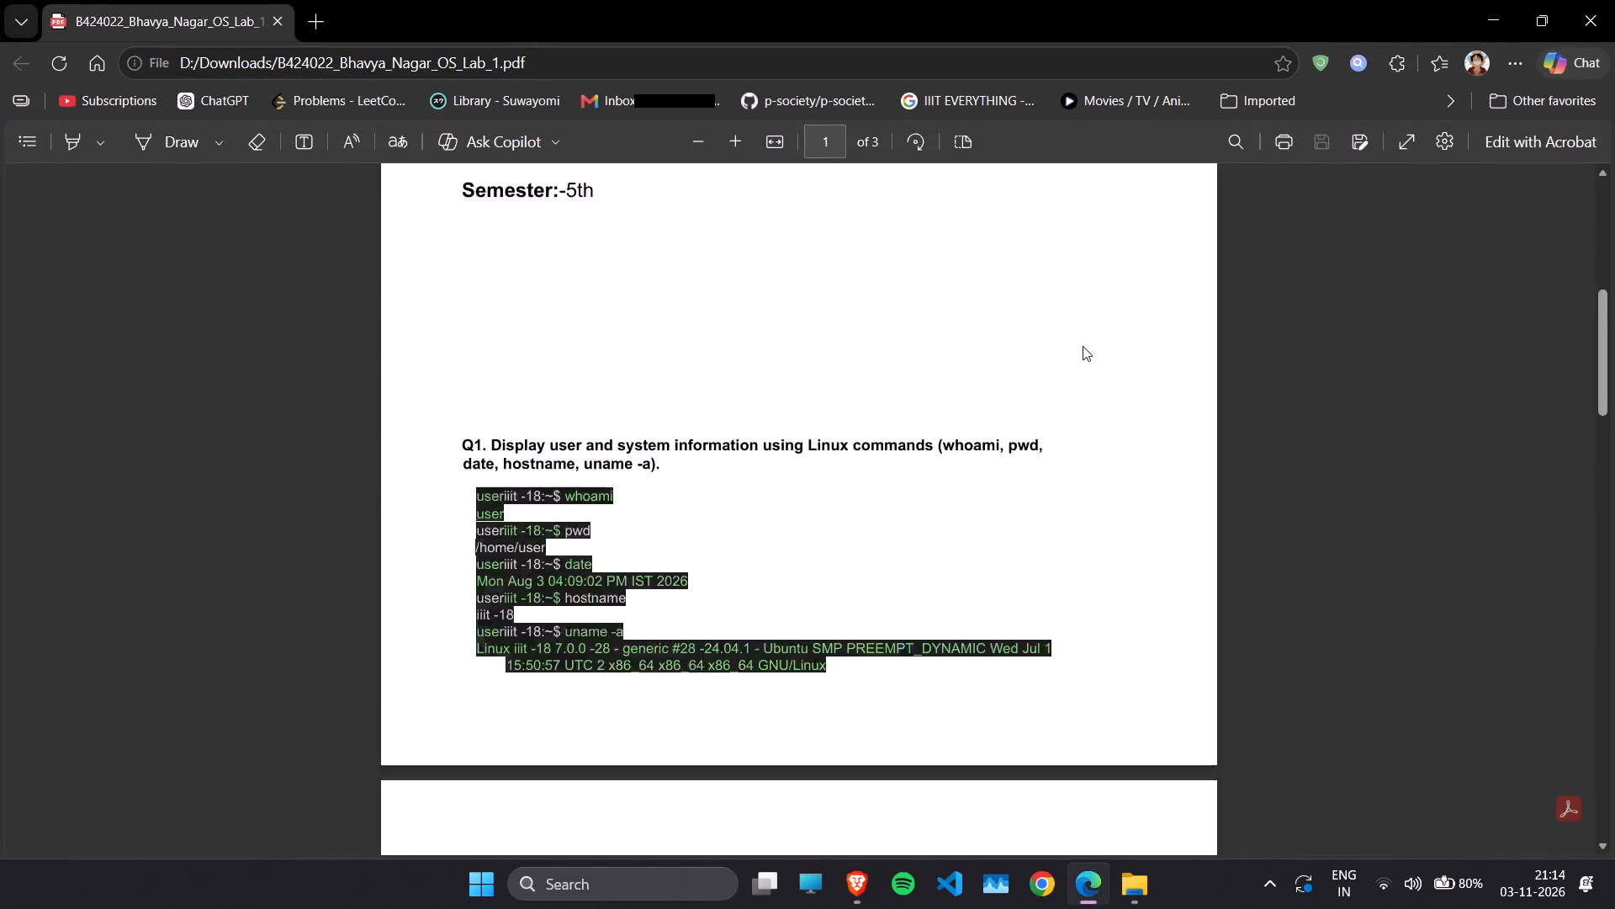
pyautogui.scroll(-17, 1083, 346)
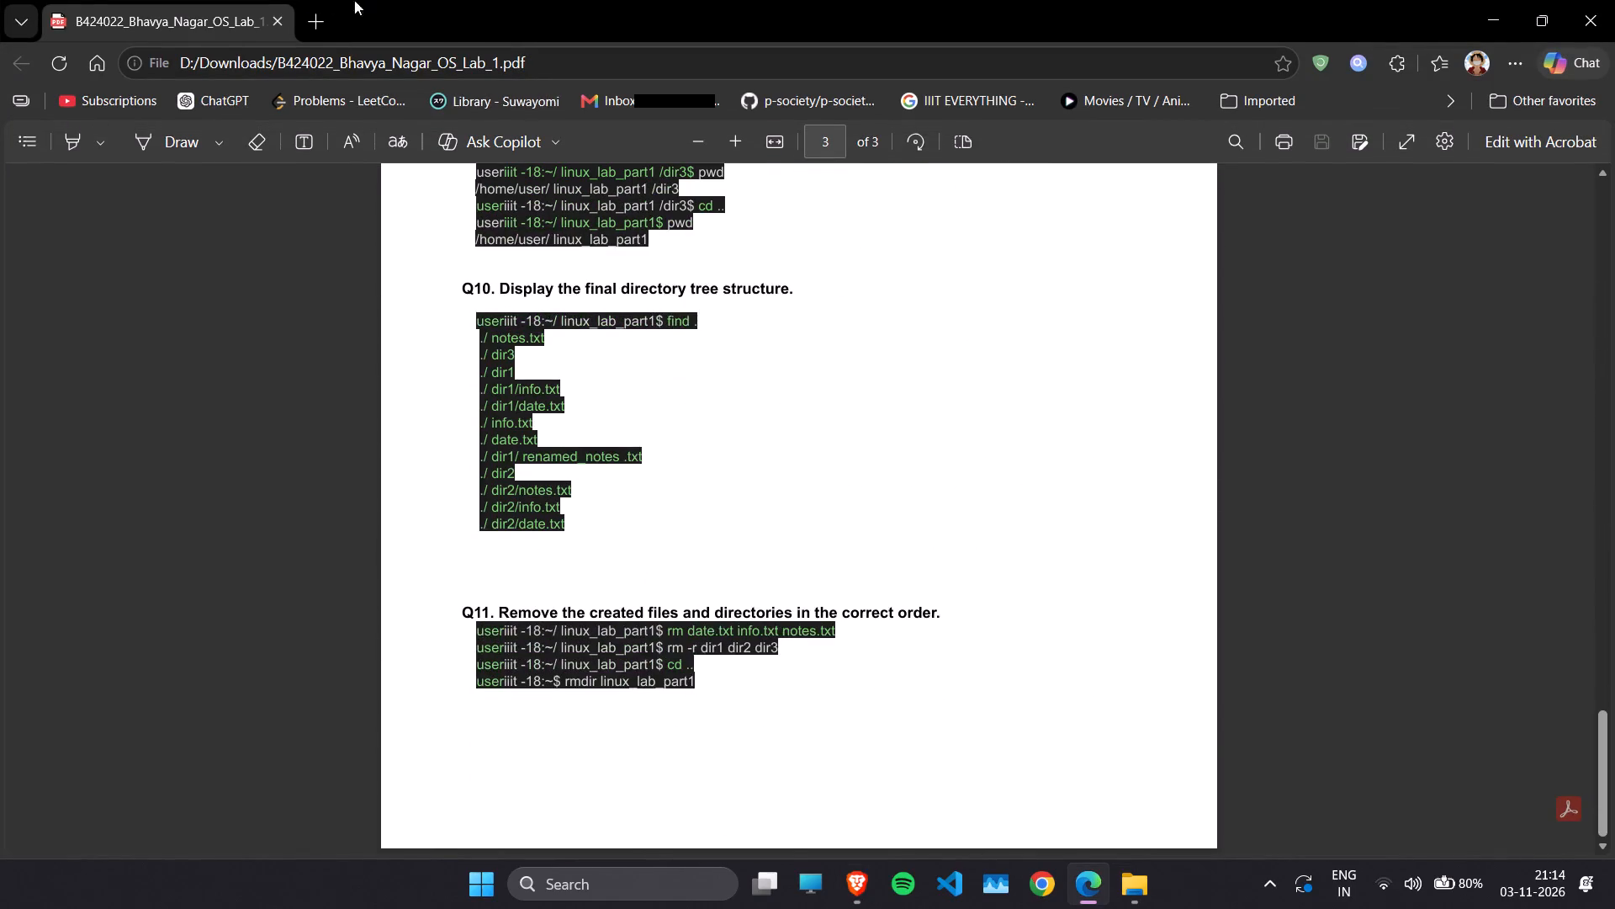
pyautogui.click(275, 17)
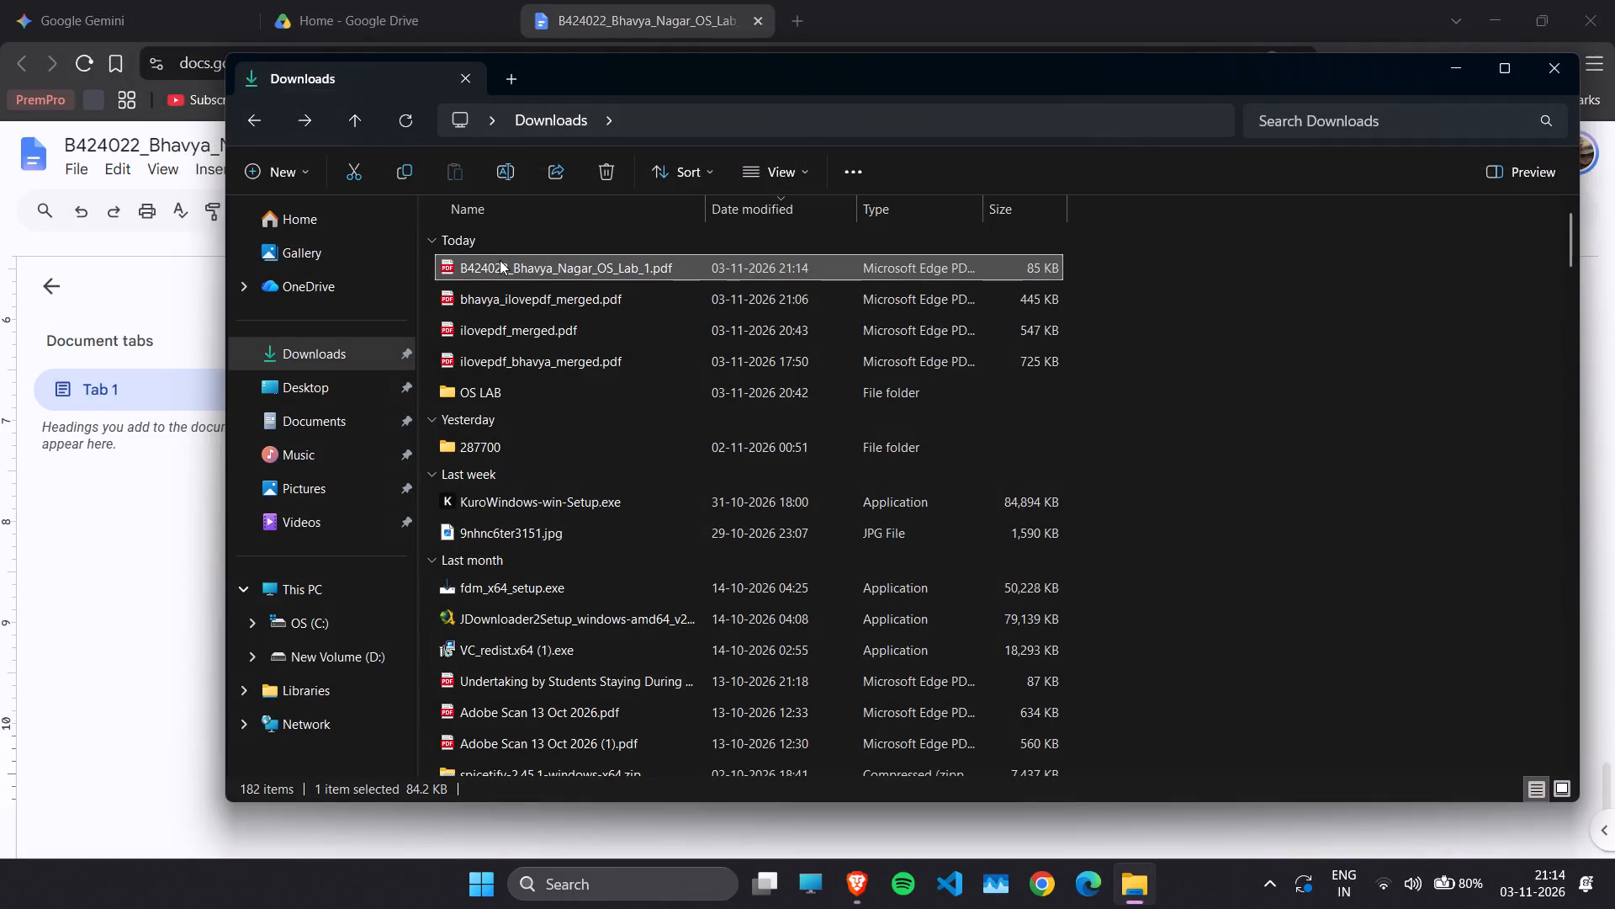
# Move the new Lab 1 PDF from Downloads into the OS LAB folder, replacing the existing copy.
pyautogui.moveTo(500, 263); pyautogui.dragTo(537, 392)
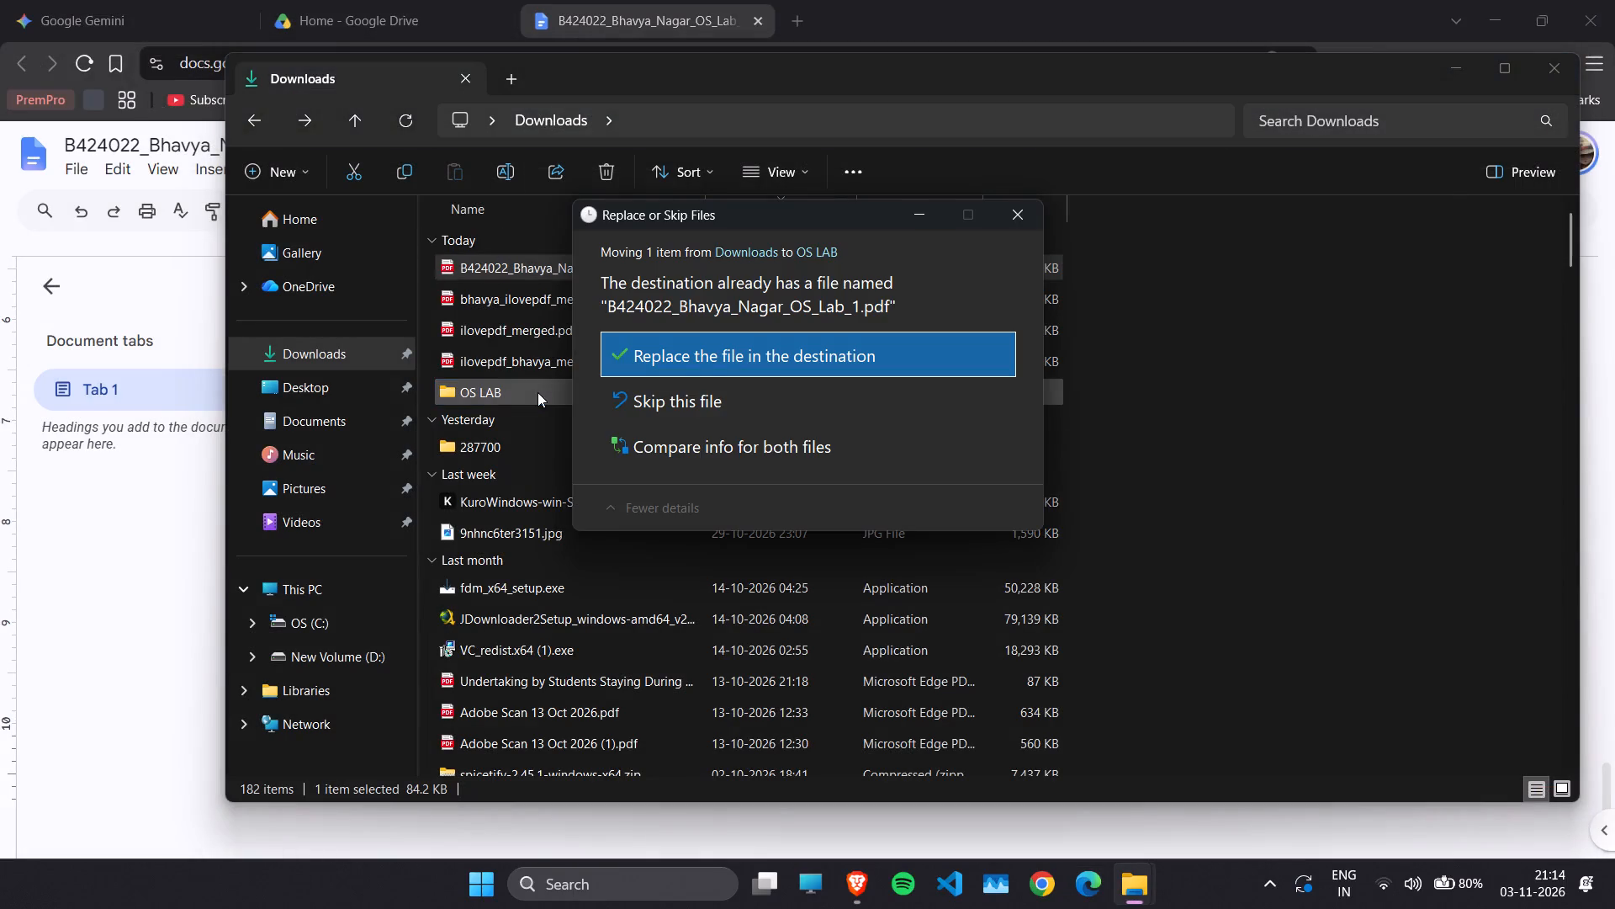
pyautogui.click(737, 359)
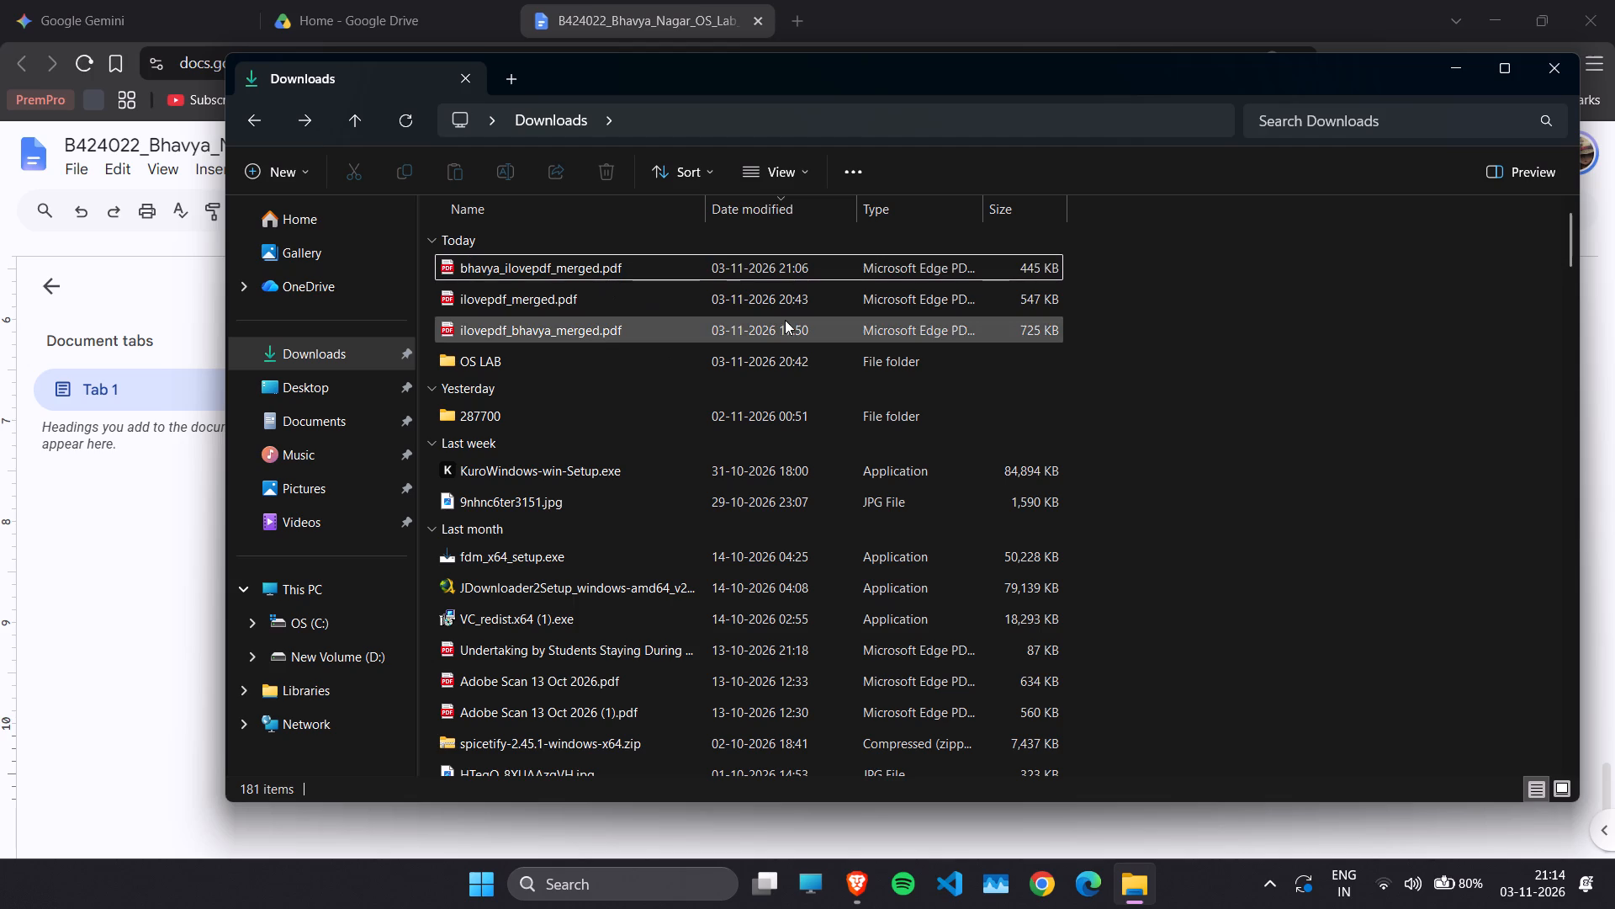
# Delete the three old ilovepdf merged PDFs from the Downloads folder.
pyautogui.moveTo(1094, 333); pyautogui.dragTo(1031, 301)
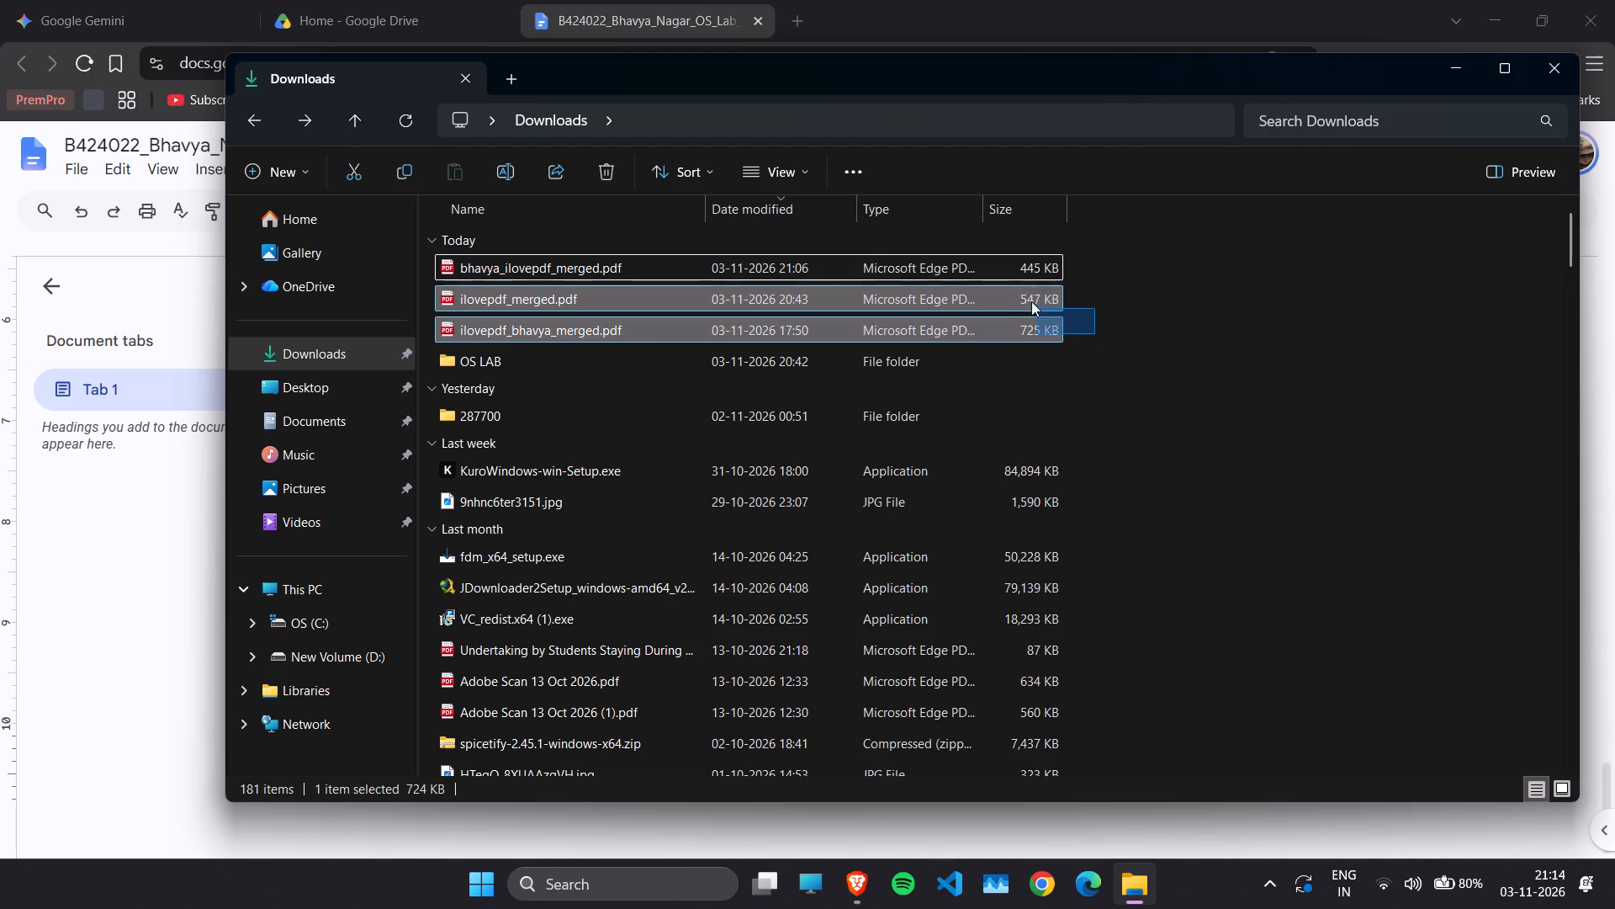
pyautogui.moveTo(1031, 301); pyautogui.dragTo(1016, 275)
pyautogui.press('Delete')
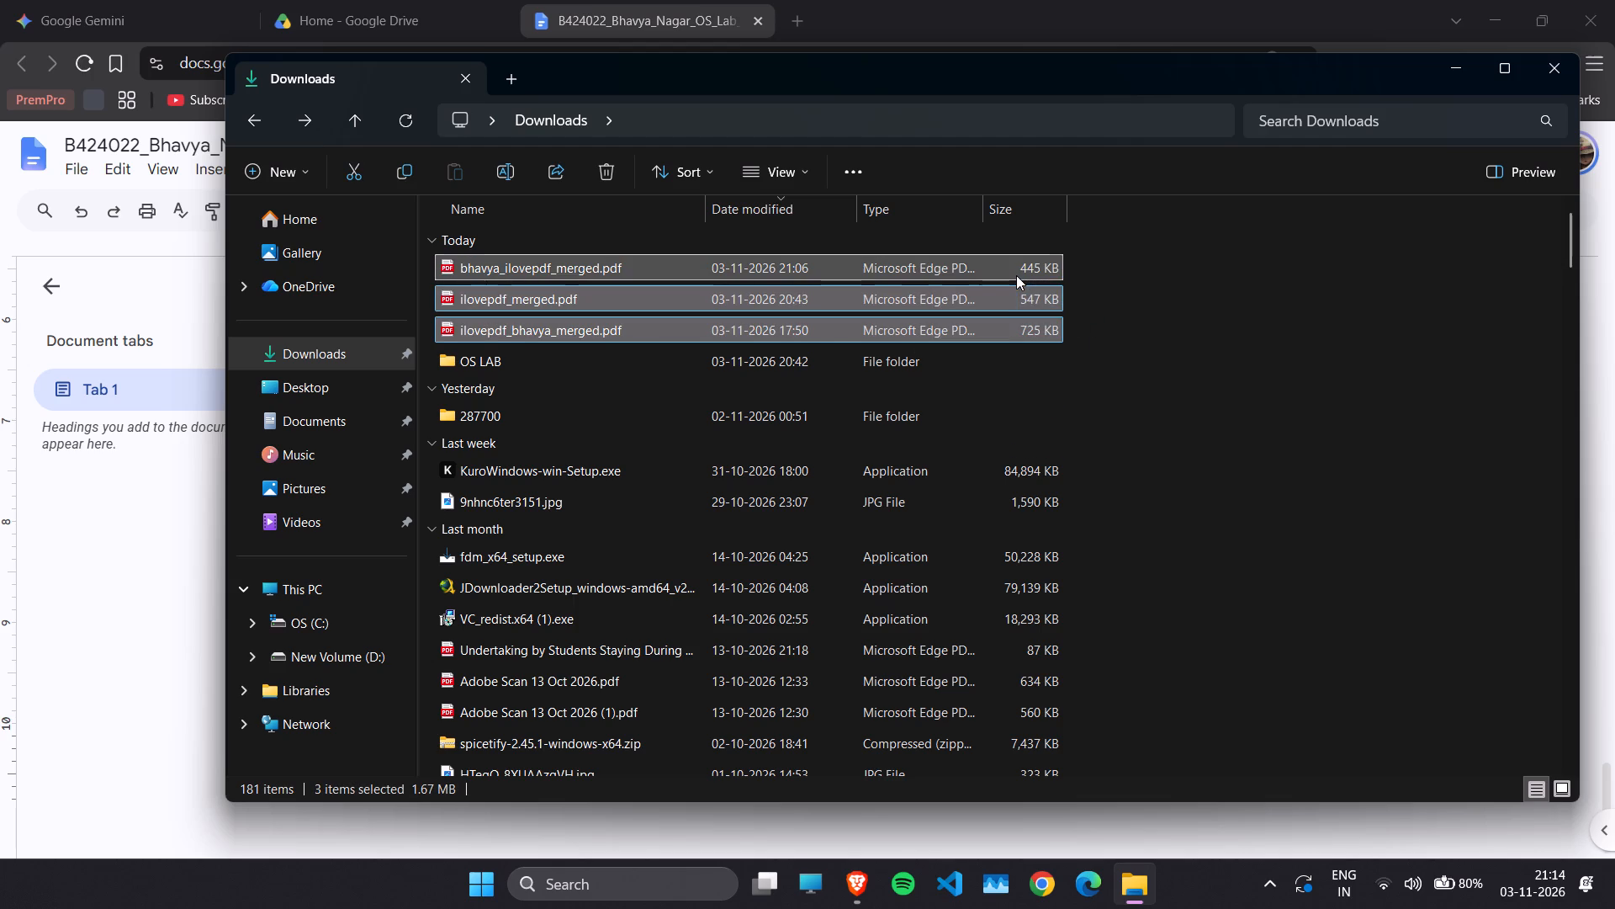
# Open the OS LAB folder inside Downloads.
pyautogui.doubleClick(1013, 276)
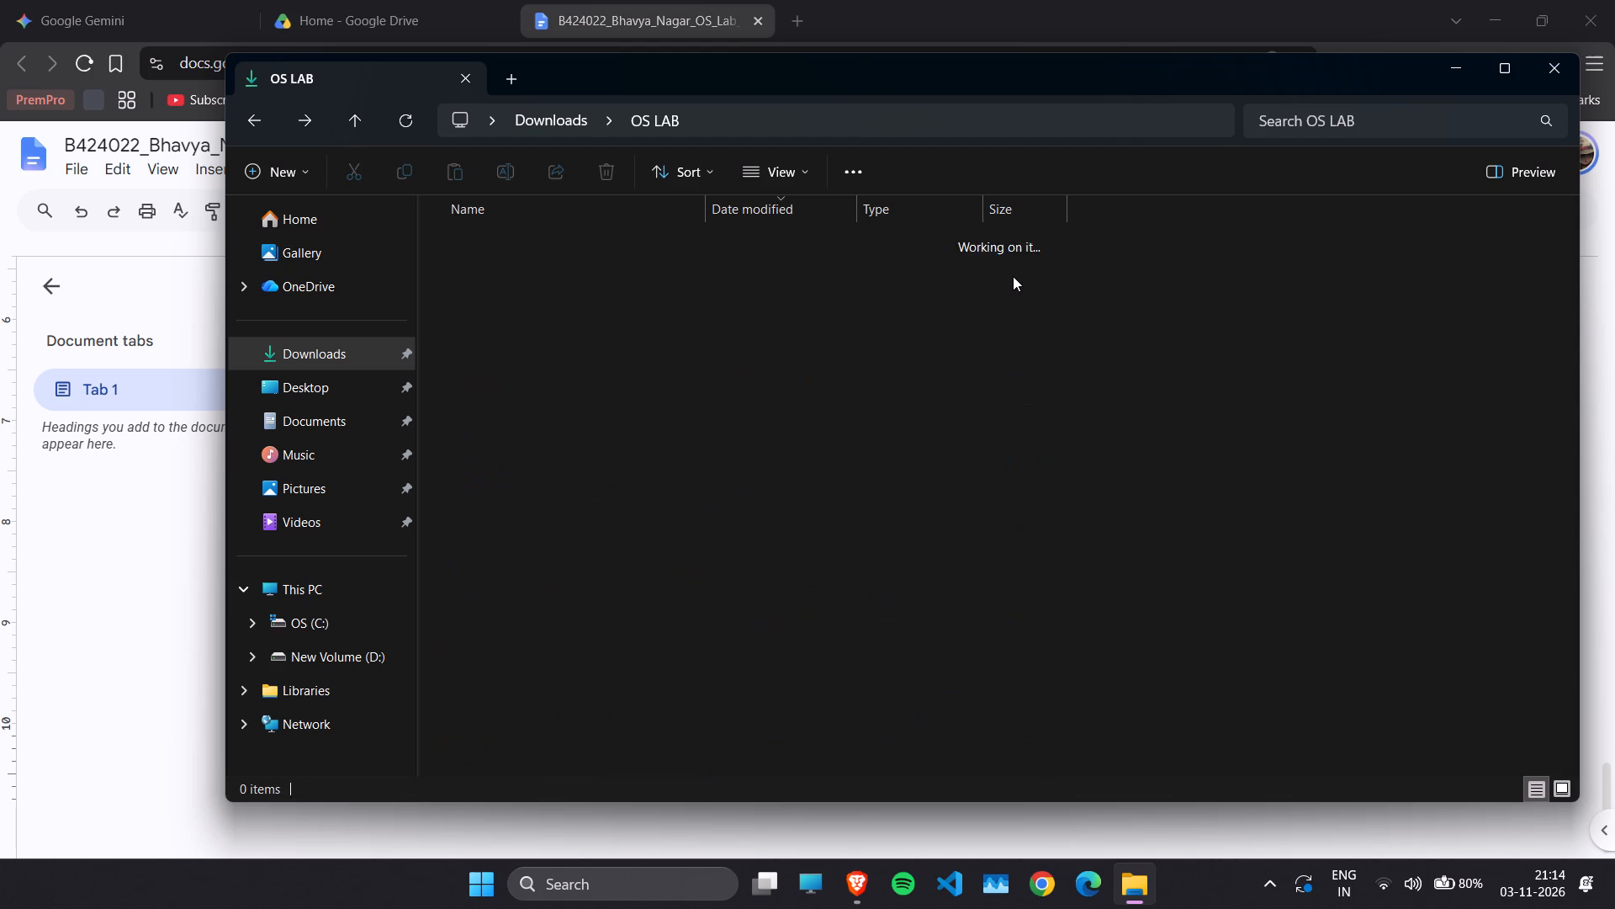
pyautogui.click(1161, 356)
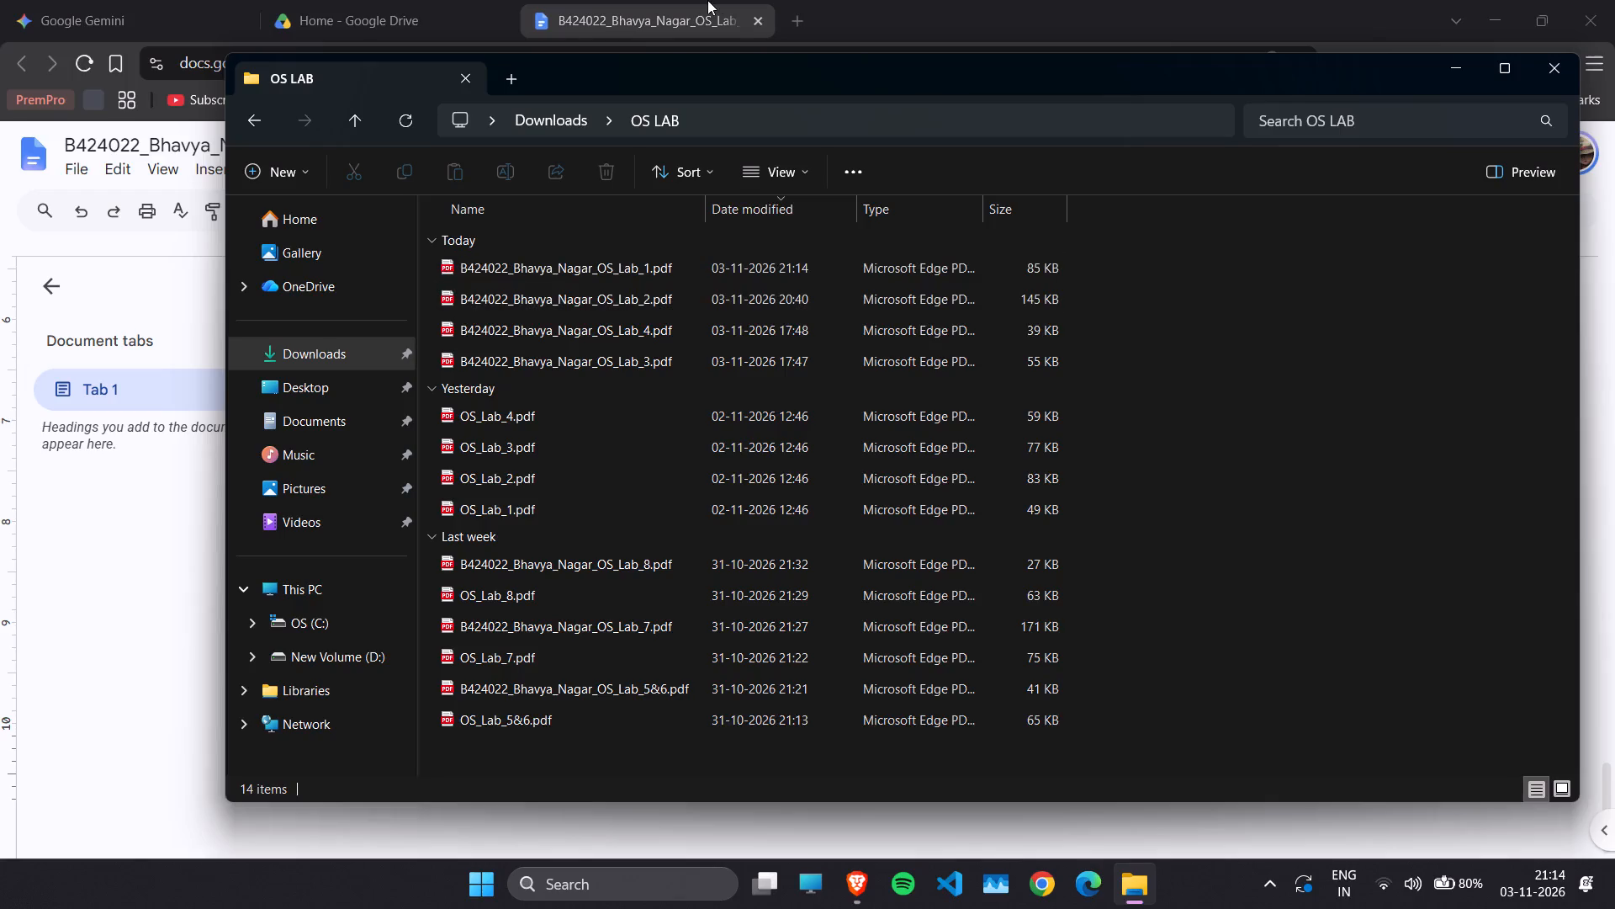
# Open the Merge PDF tool on ilovepdf.com in a new browser tab and close the Lab 1 document tab.
pyautogui.click(793, 13)
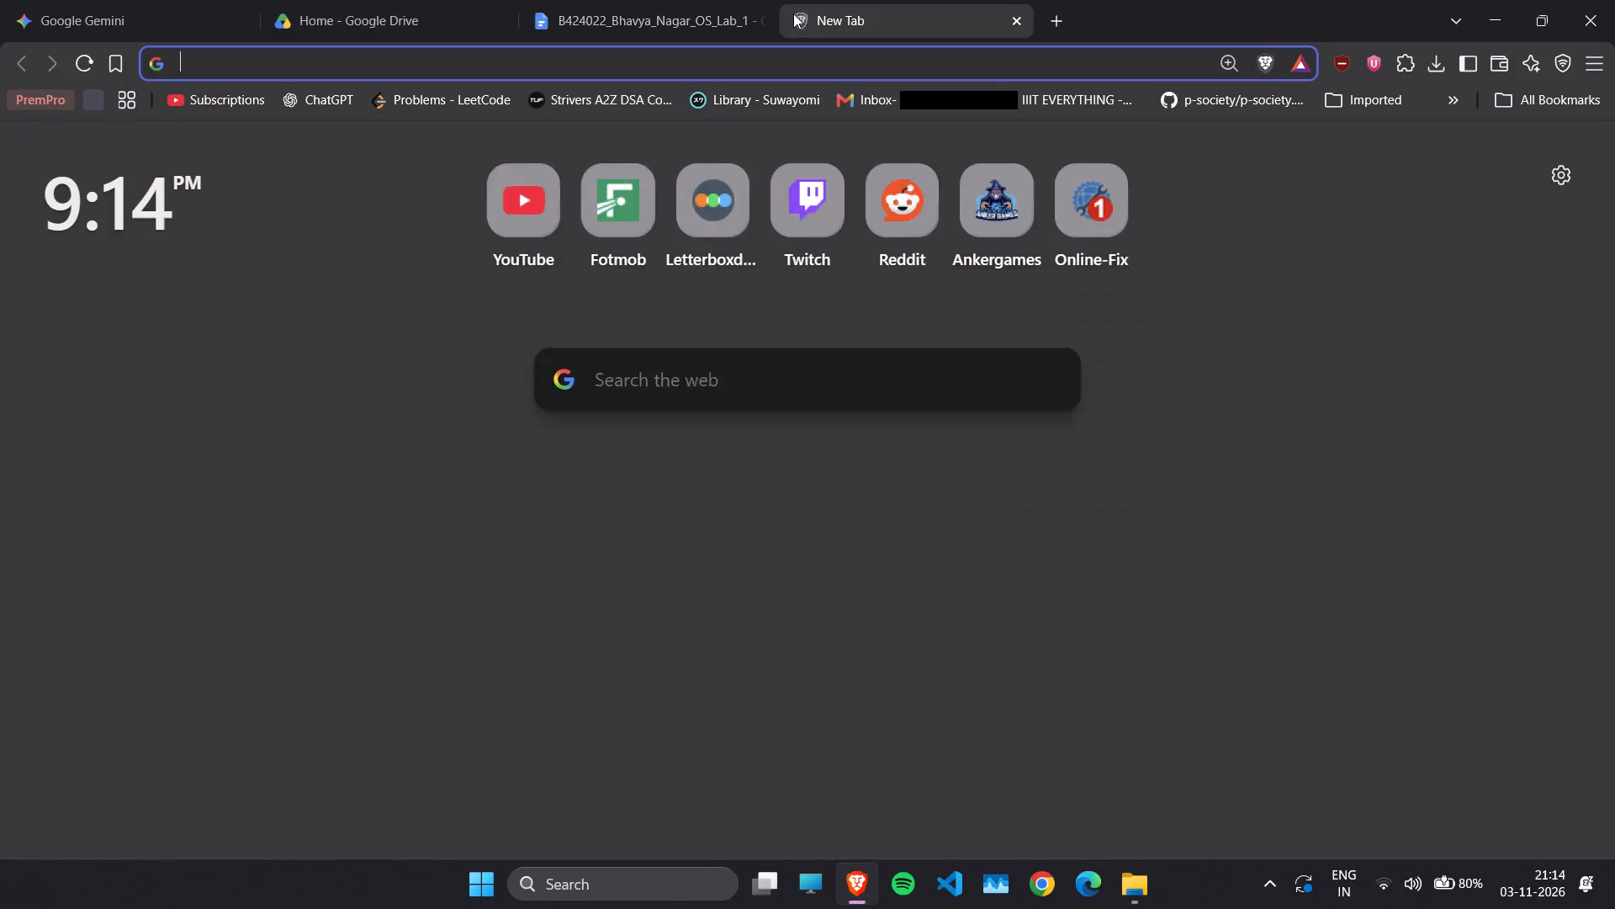
pyautogui.write('ilo')
pyautogui.press('Return')
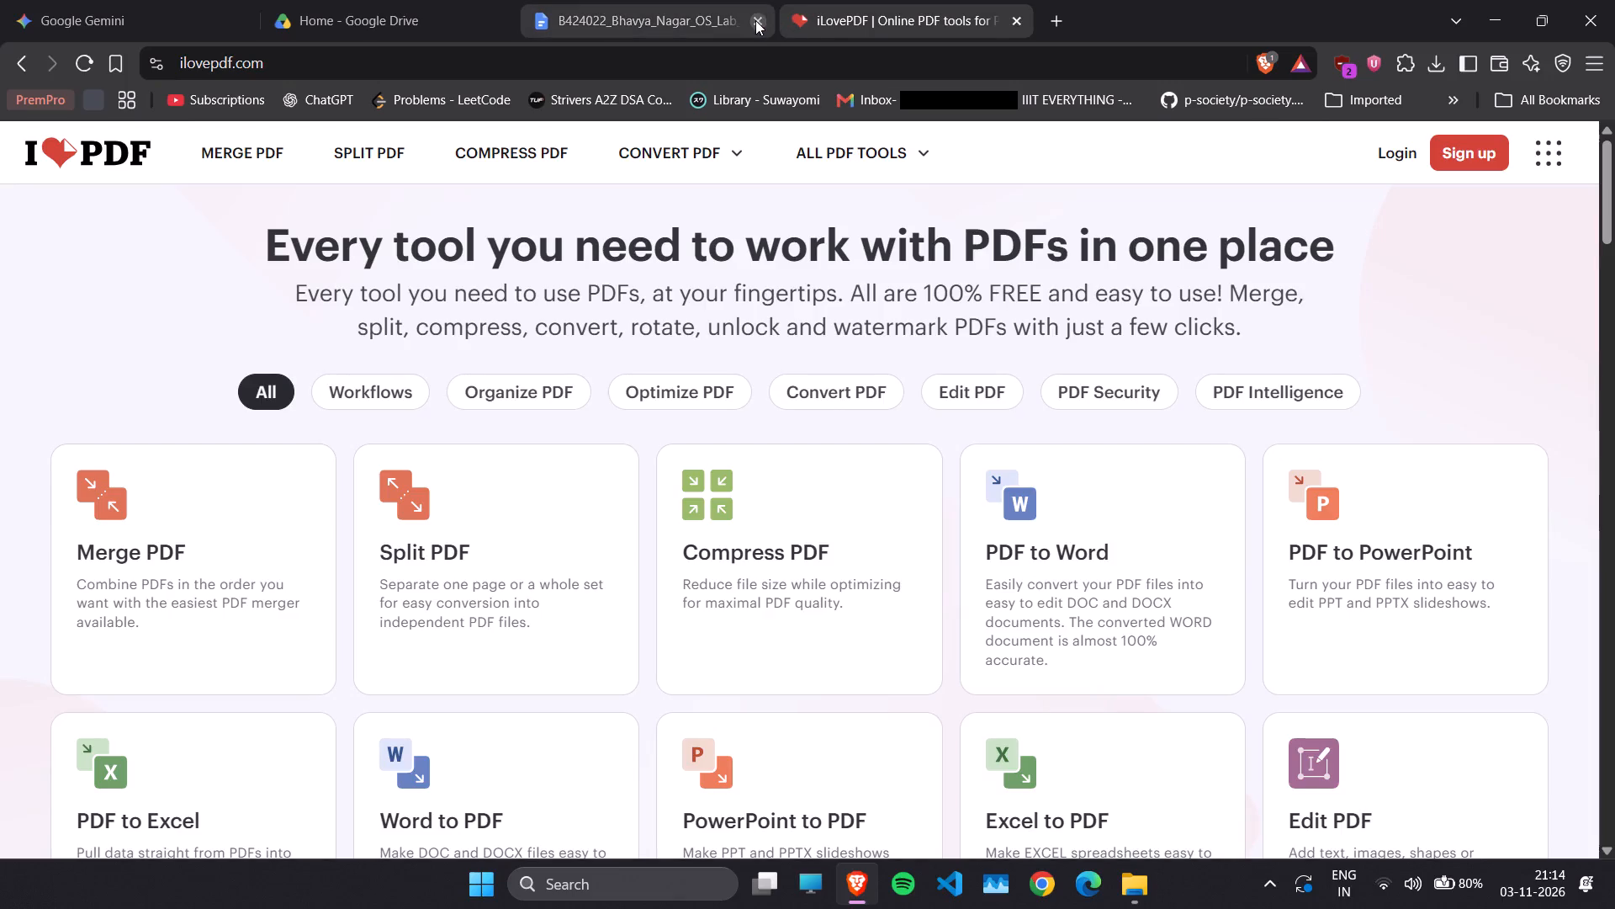
pyautogui.click(755, 20)
pyautogui.click(125, 514)
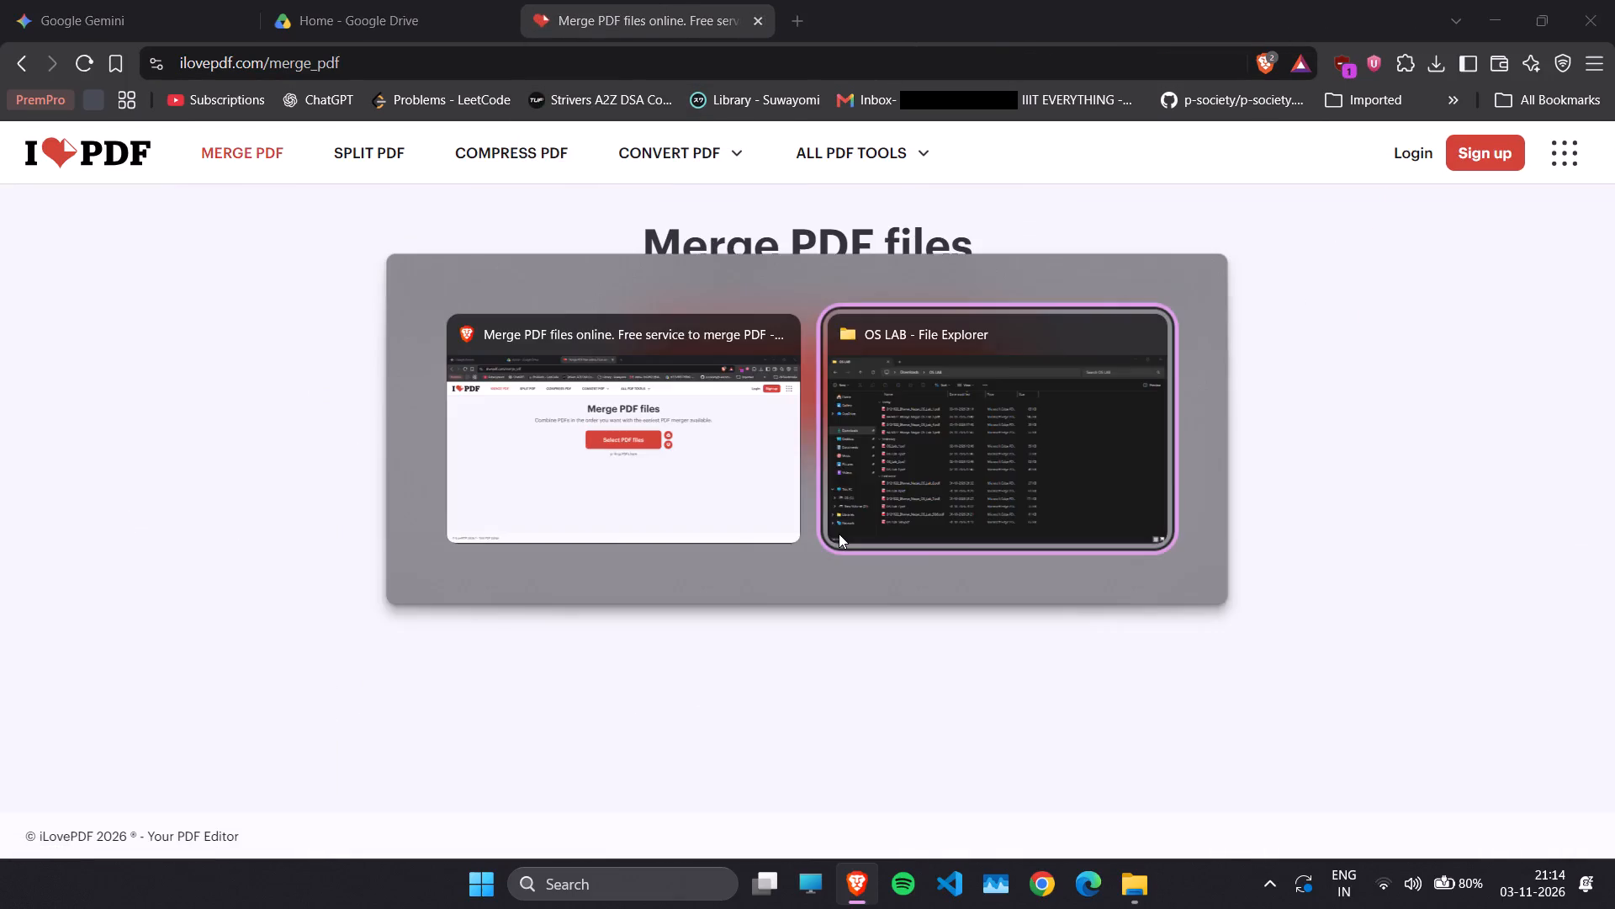
# Add the roll-number-prefixed PDFs for Labs 1, 2, 3, 4, 5&6, 7 and 8 from the OS LAB folder to the merge list.
pyautogui.click(834, 57)
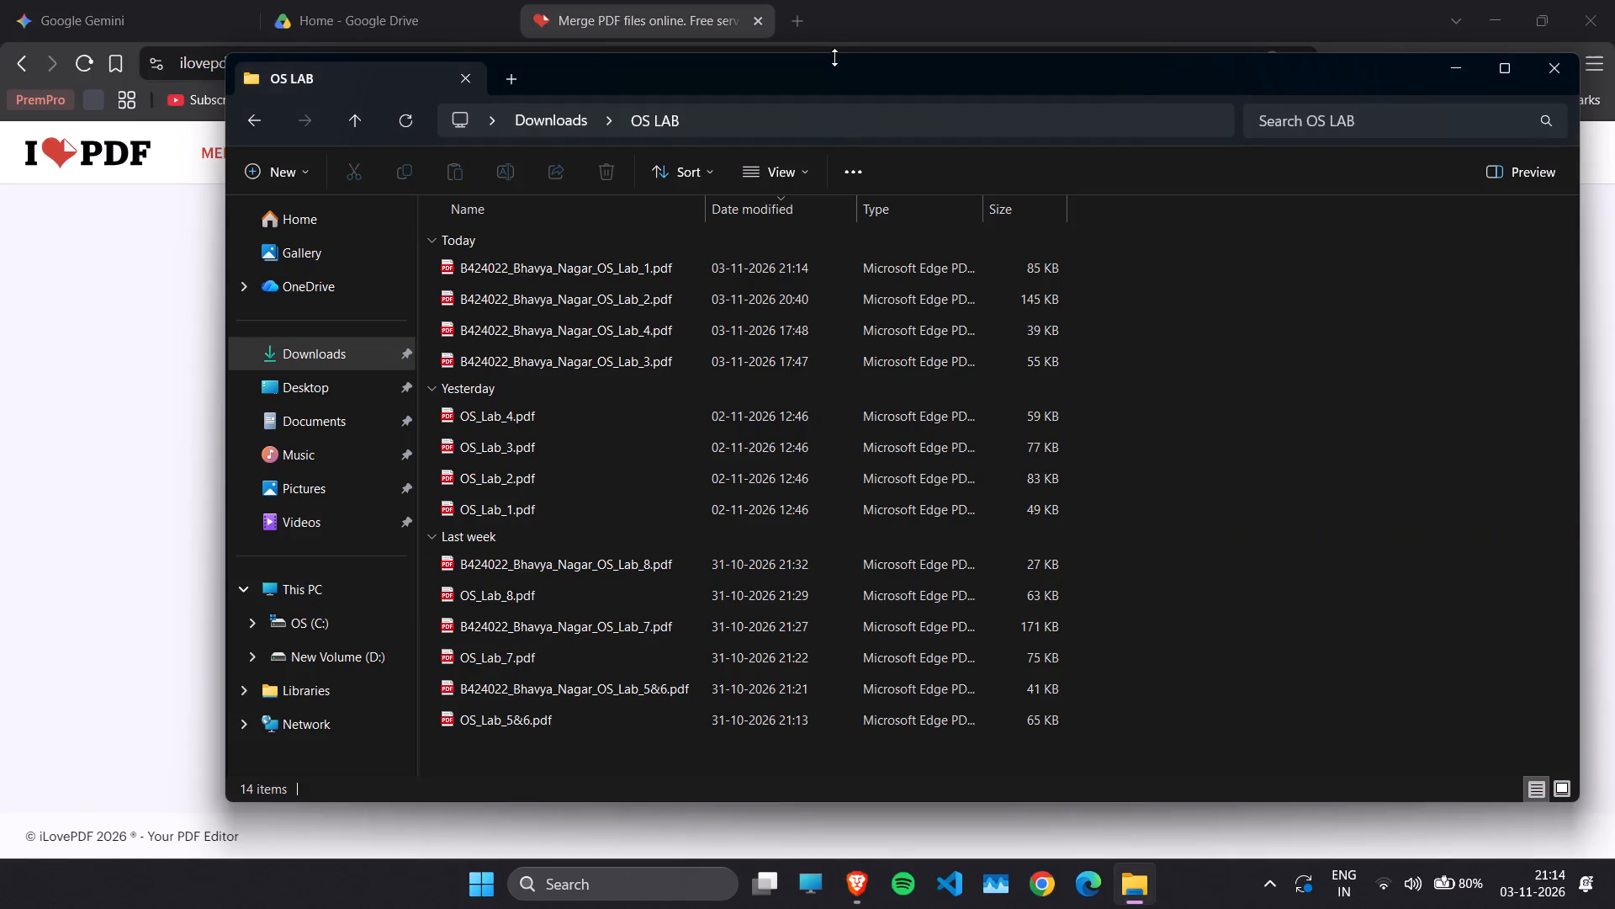
pyautogui.moveTo(849, 75); pyautogui.dragTo(836, 187)
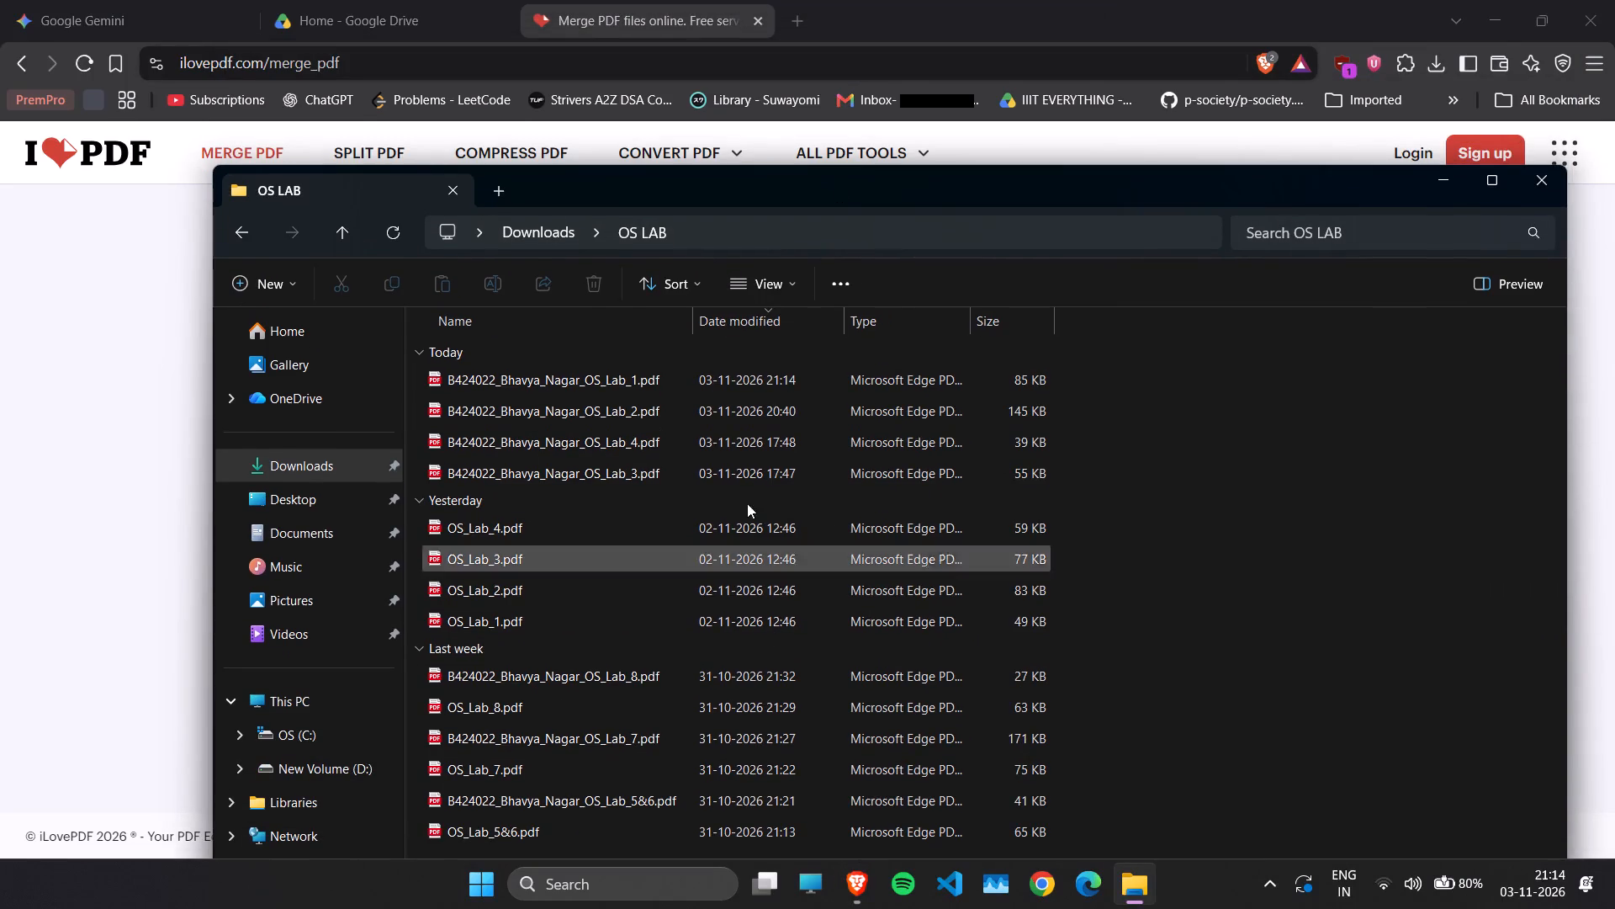
pyautogui.moveTo(1056, 373); pyautogui.dragTo(998, 483)
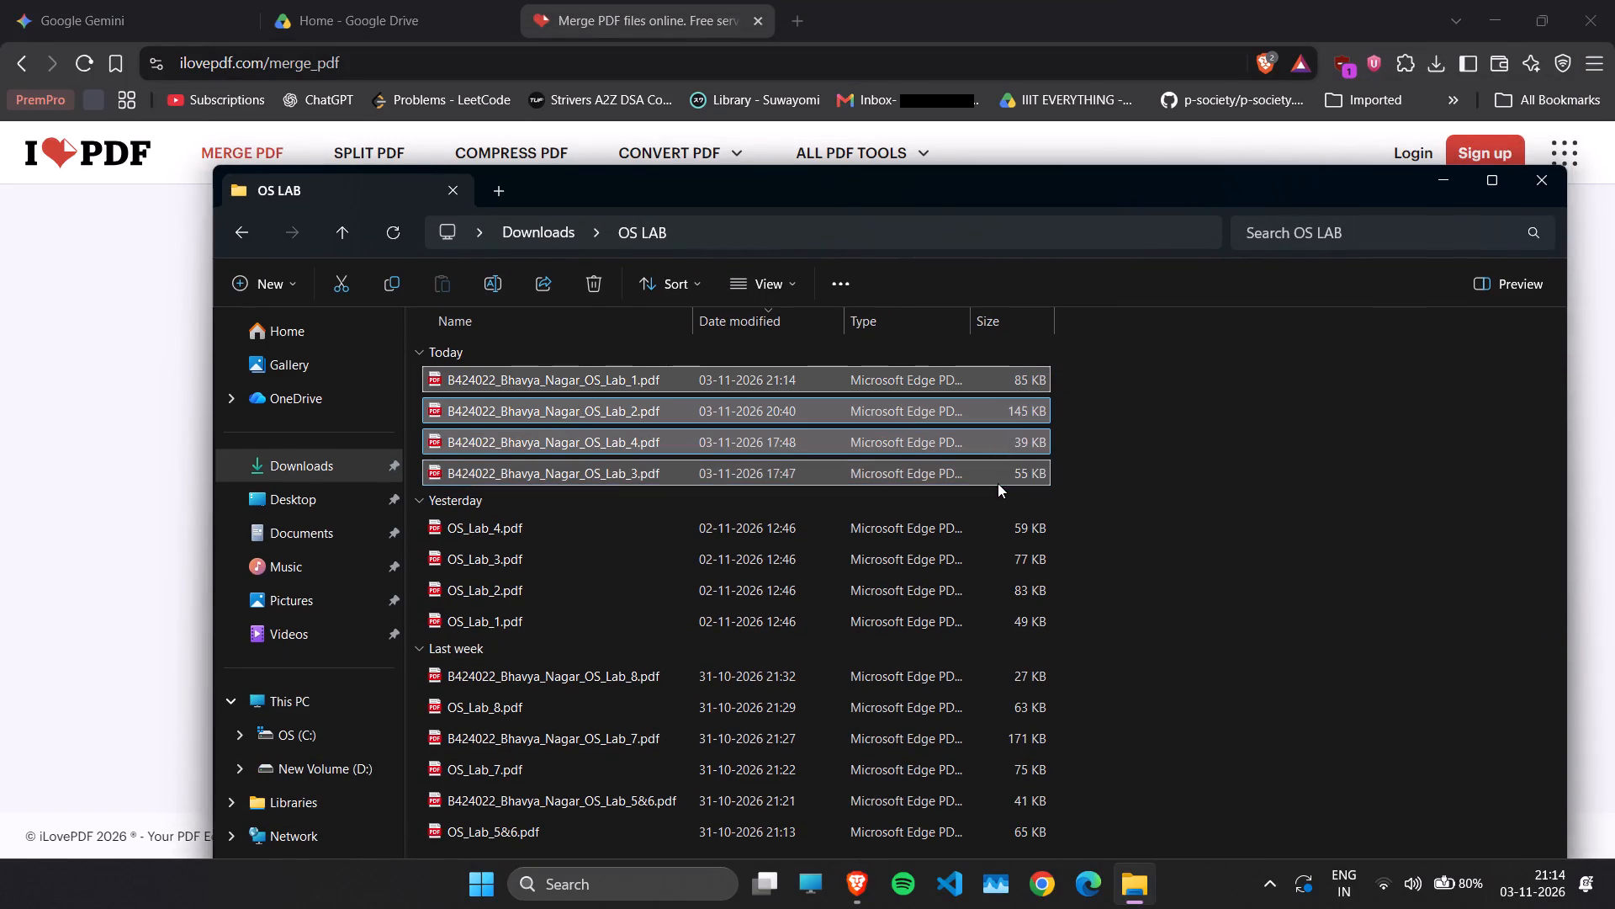
pyautogui.keyDown('ctrl'); pyautogui.click(889, 800); pyautogui.keyUp('ctrl')
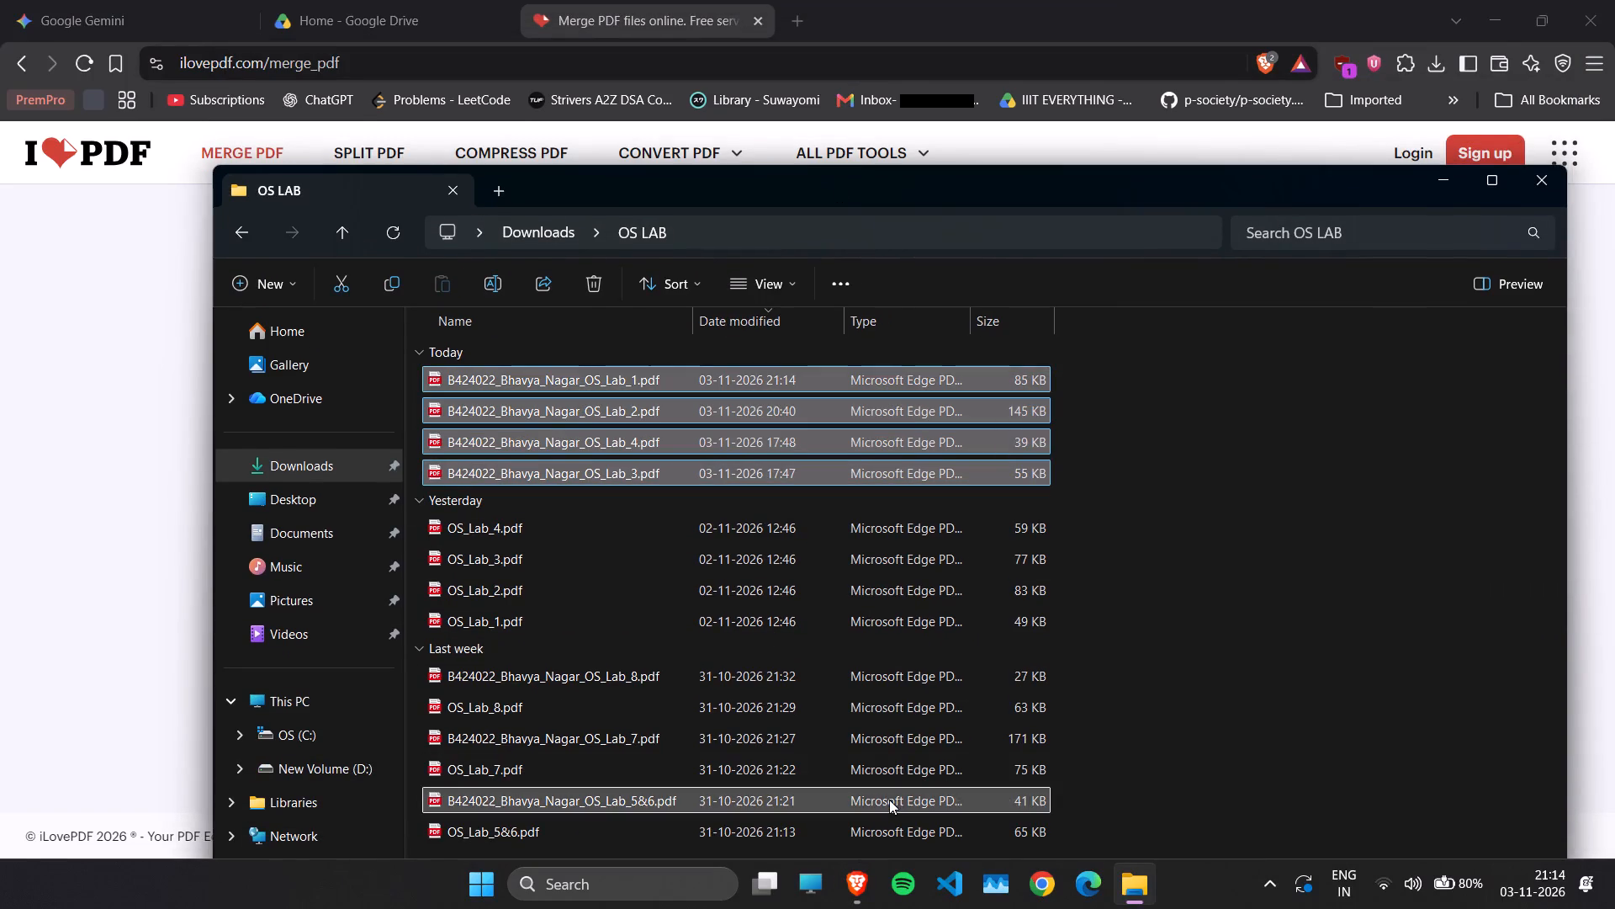
pyautogui.keyDown('ctrl'); pyautogui.click(796, 741); pyautogui.keyUp('ctrl')
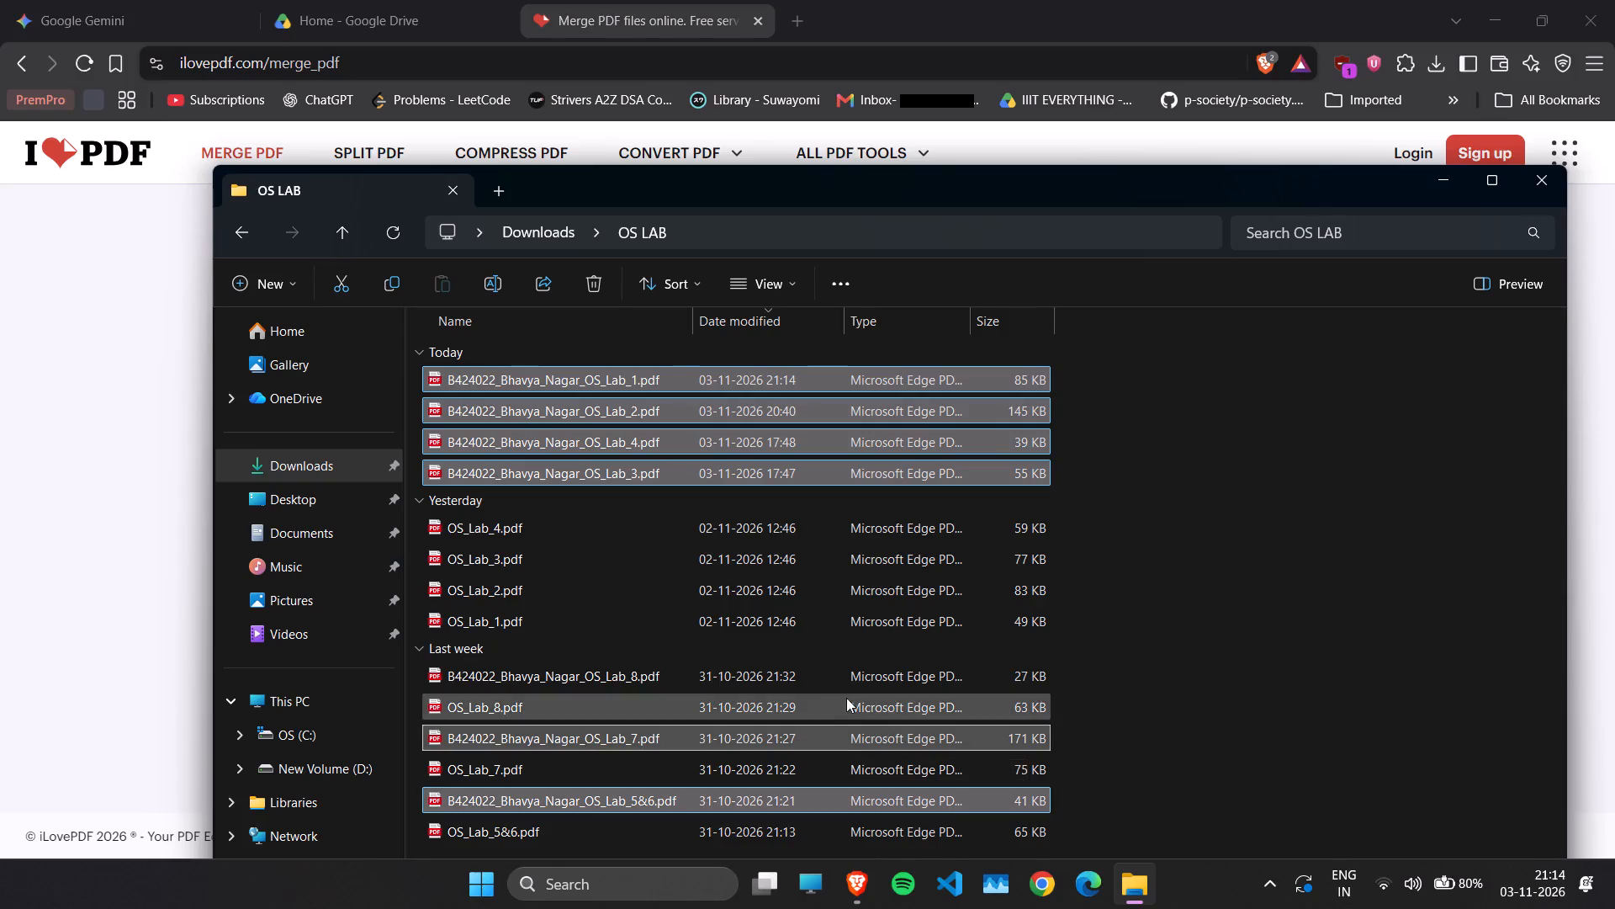
pyautogui.keyDown('ctrl'); pyautogui.click(850, 684); pyautogui.keyUp('ctrl')
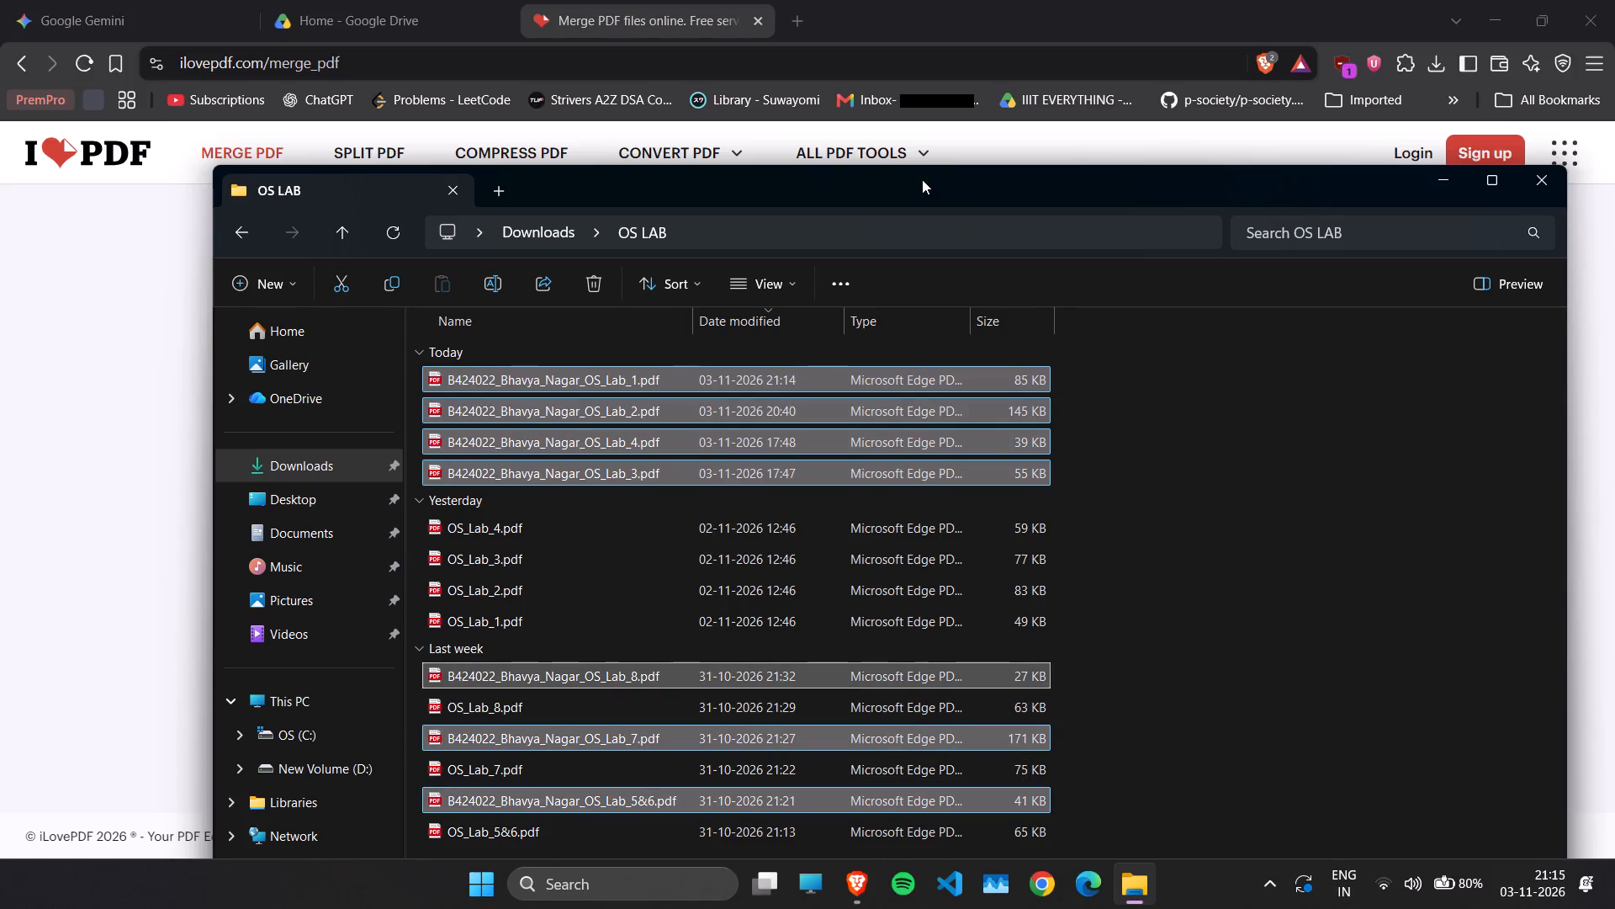
pyautogui.moveTo(922, 179); pyautogui.dragTo(923, 535)
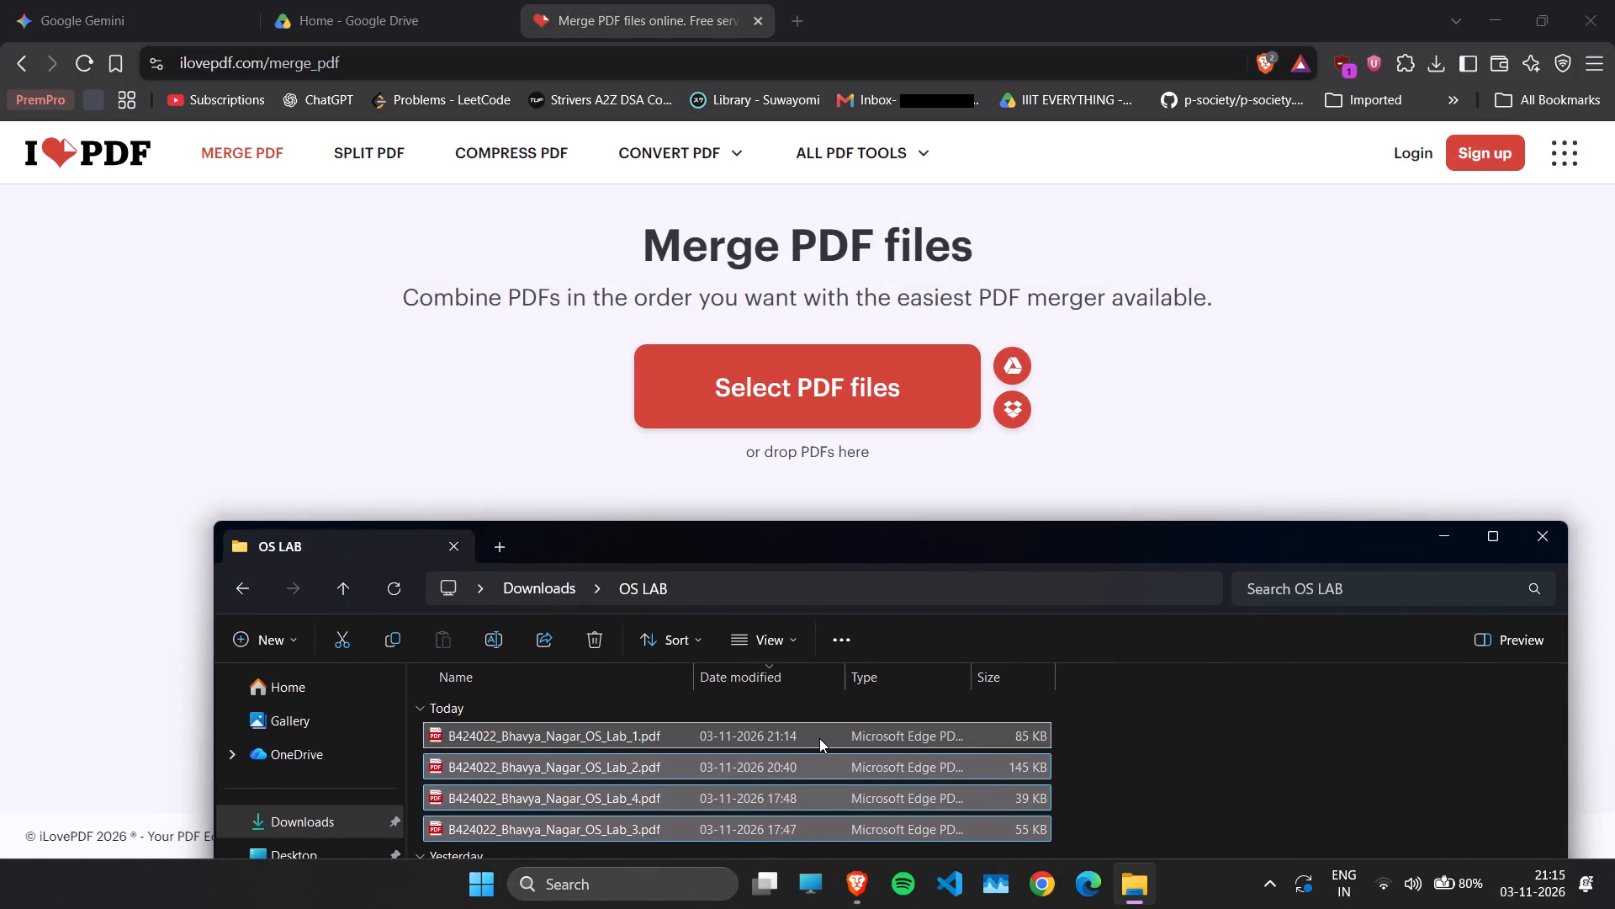
pyautogui.moveTo(819, 738); pyautogui.dragTo(880, 417)
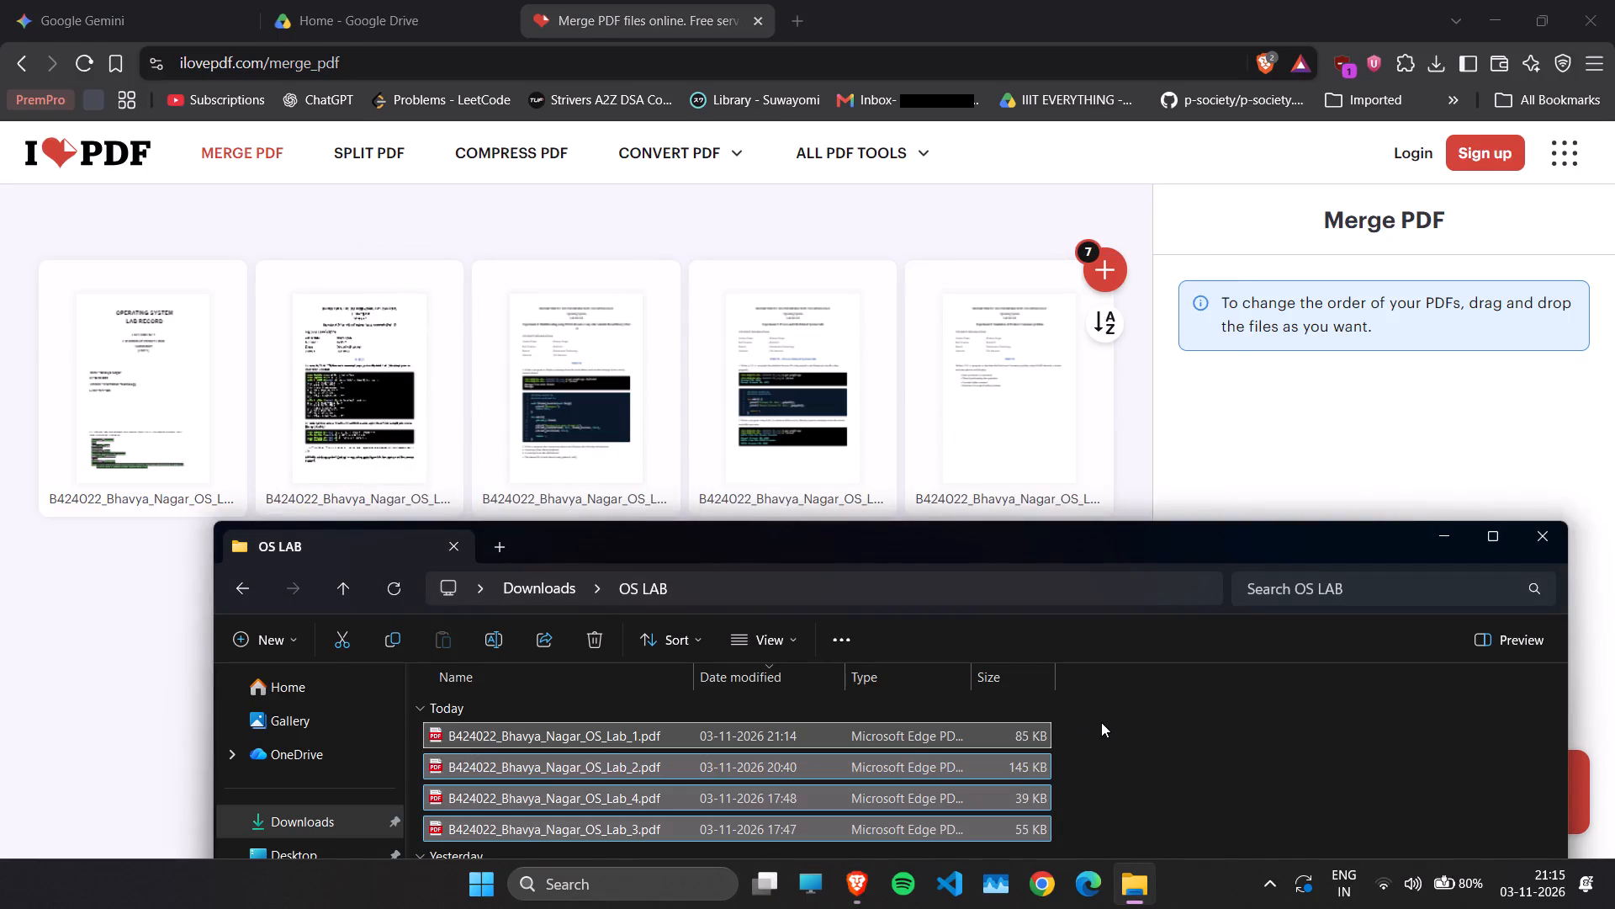
pyautogui.click(1101, 722)
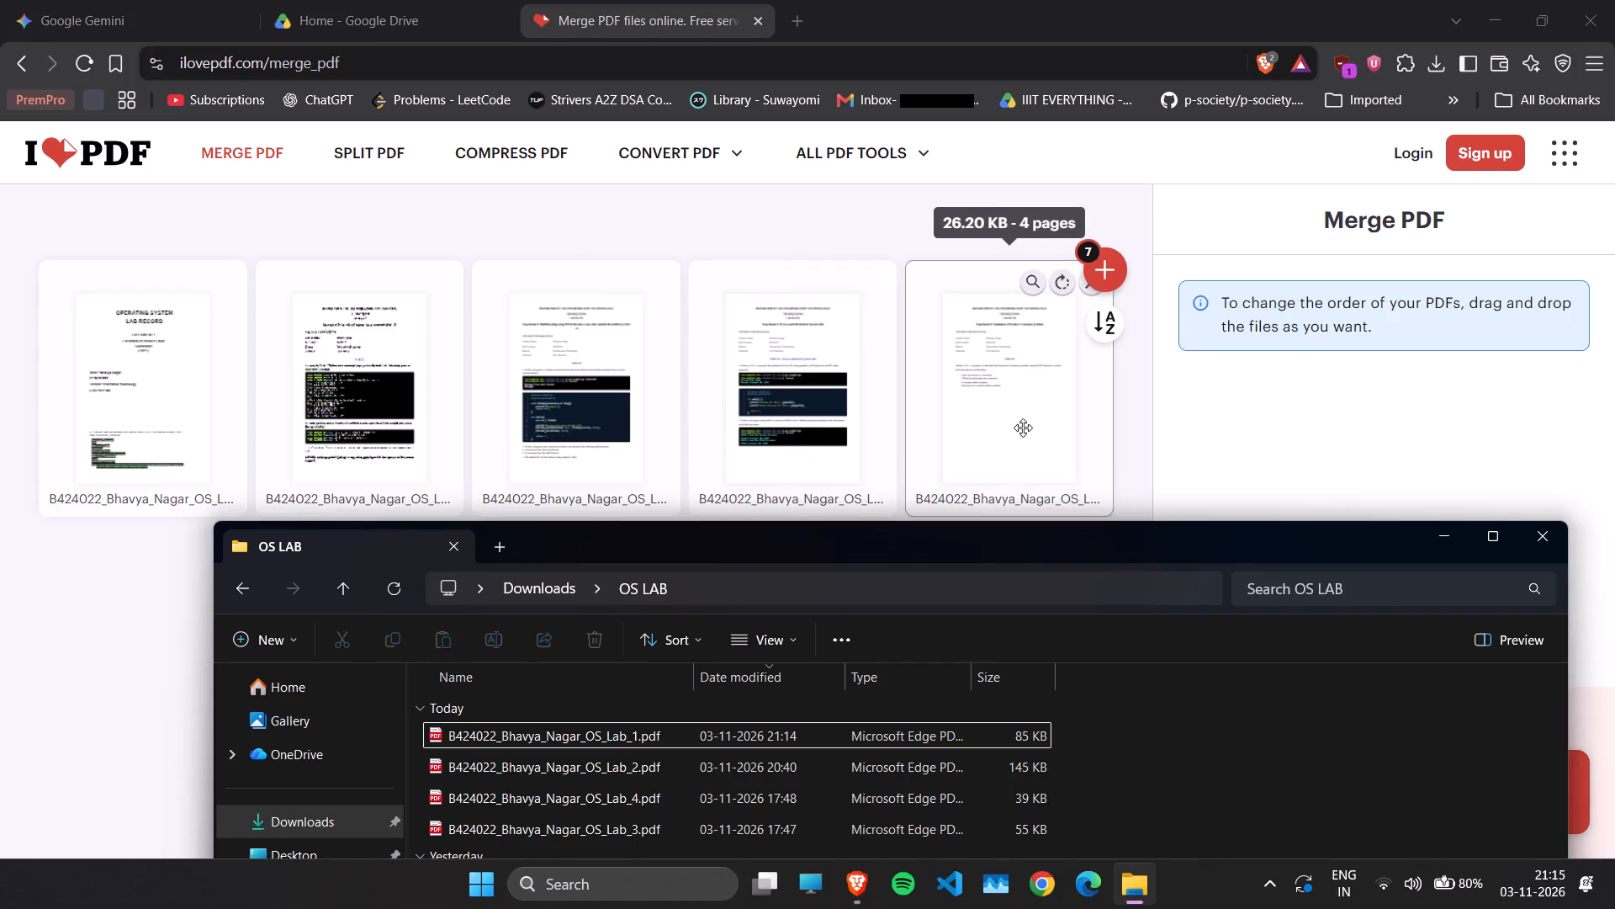
# Reorder the last three files in the merge list as Lab 5&6, Lab 7 and Lab 8.
pyautogui.moveTo(1030, 545); pyautogui.dragTo(1143, 259)
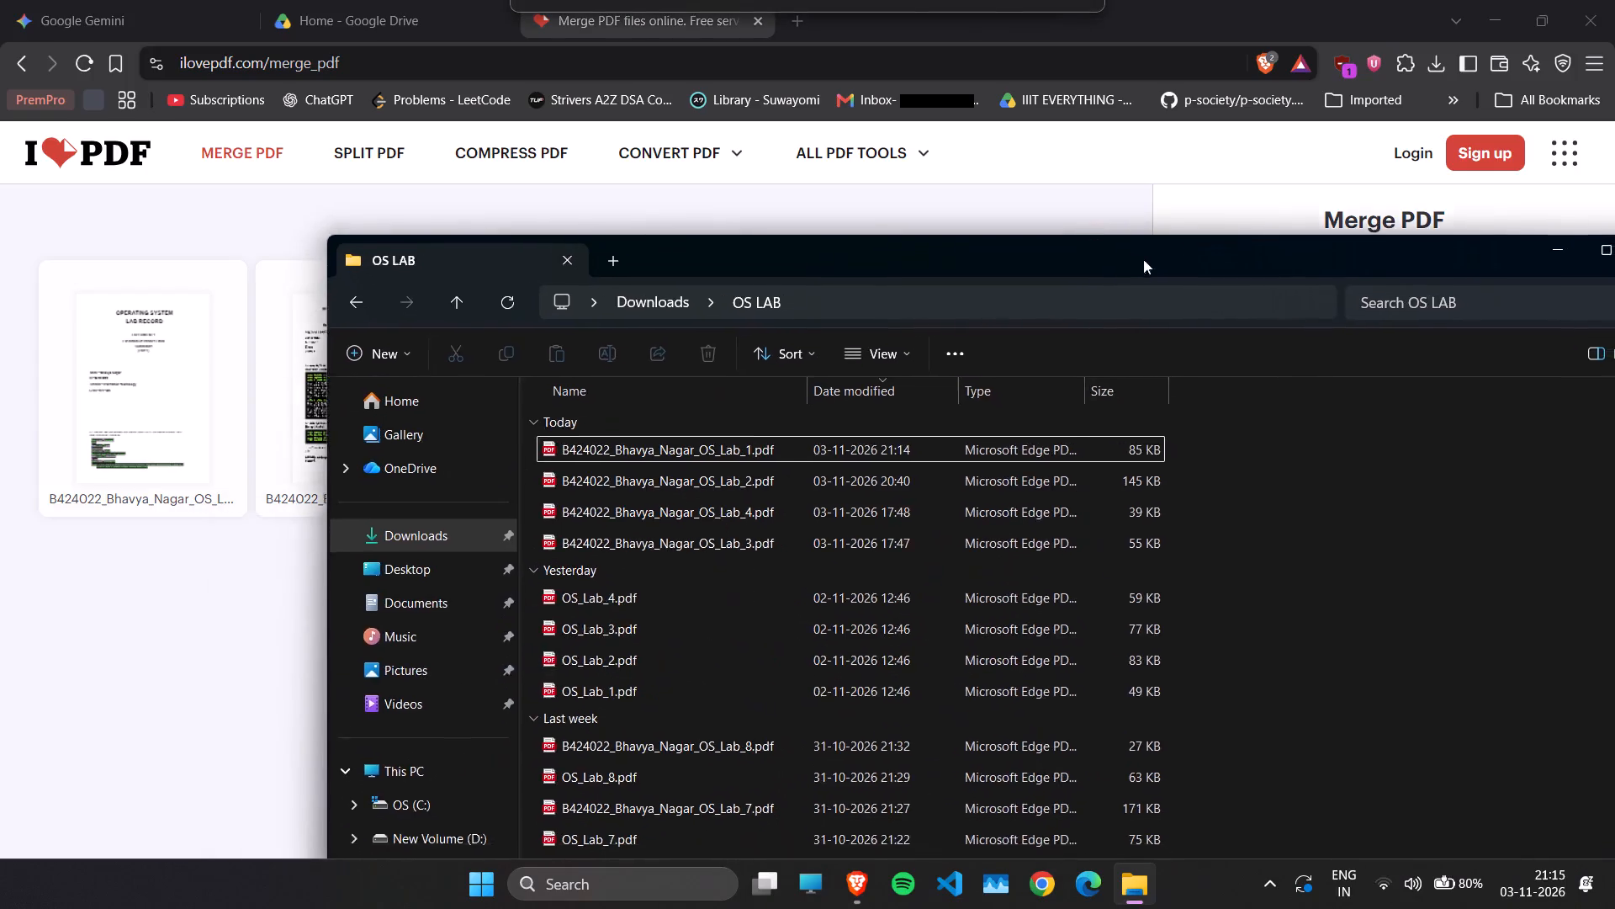
pyautogui.moveTo(1143, 259); pyautogui.dragTo(1030, 126)
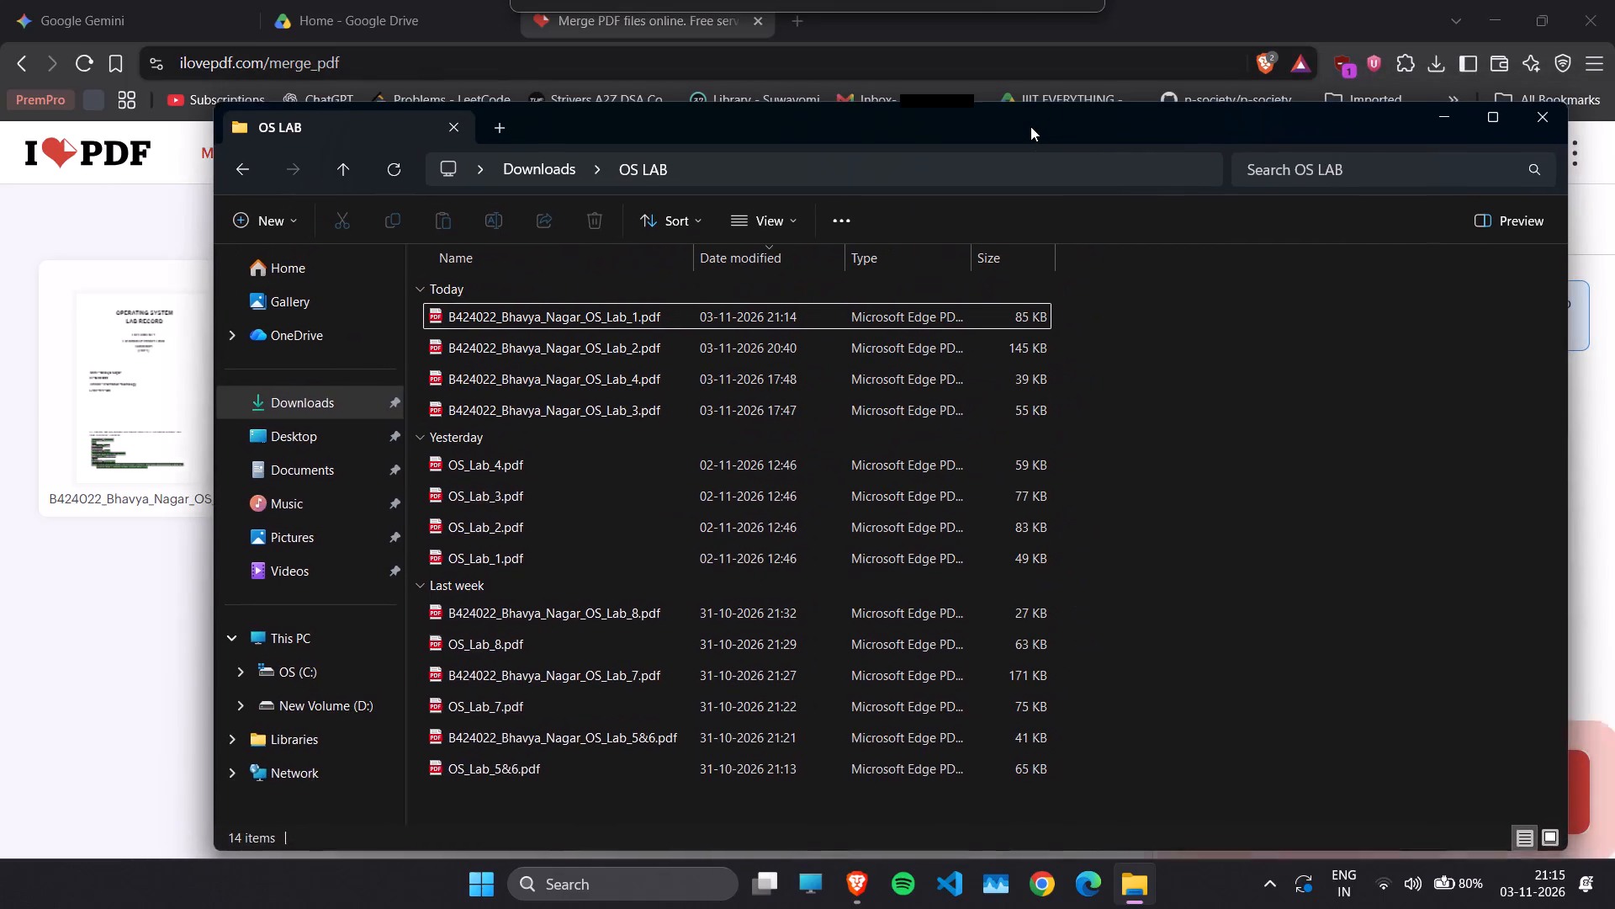
pyautogui.moveTo(1030, 126); pyautogui.dragTo(979, 763)
pyautogui.moveTo(733, 618); pyautogui.dragTo(1004, 445)
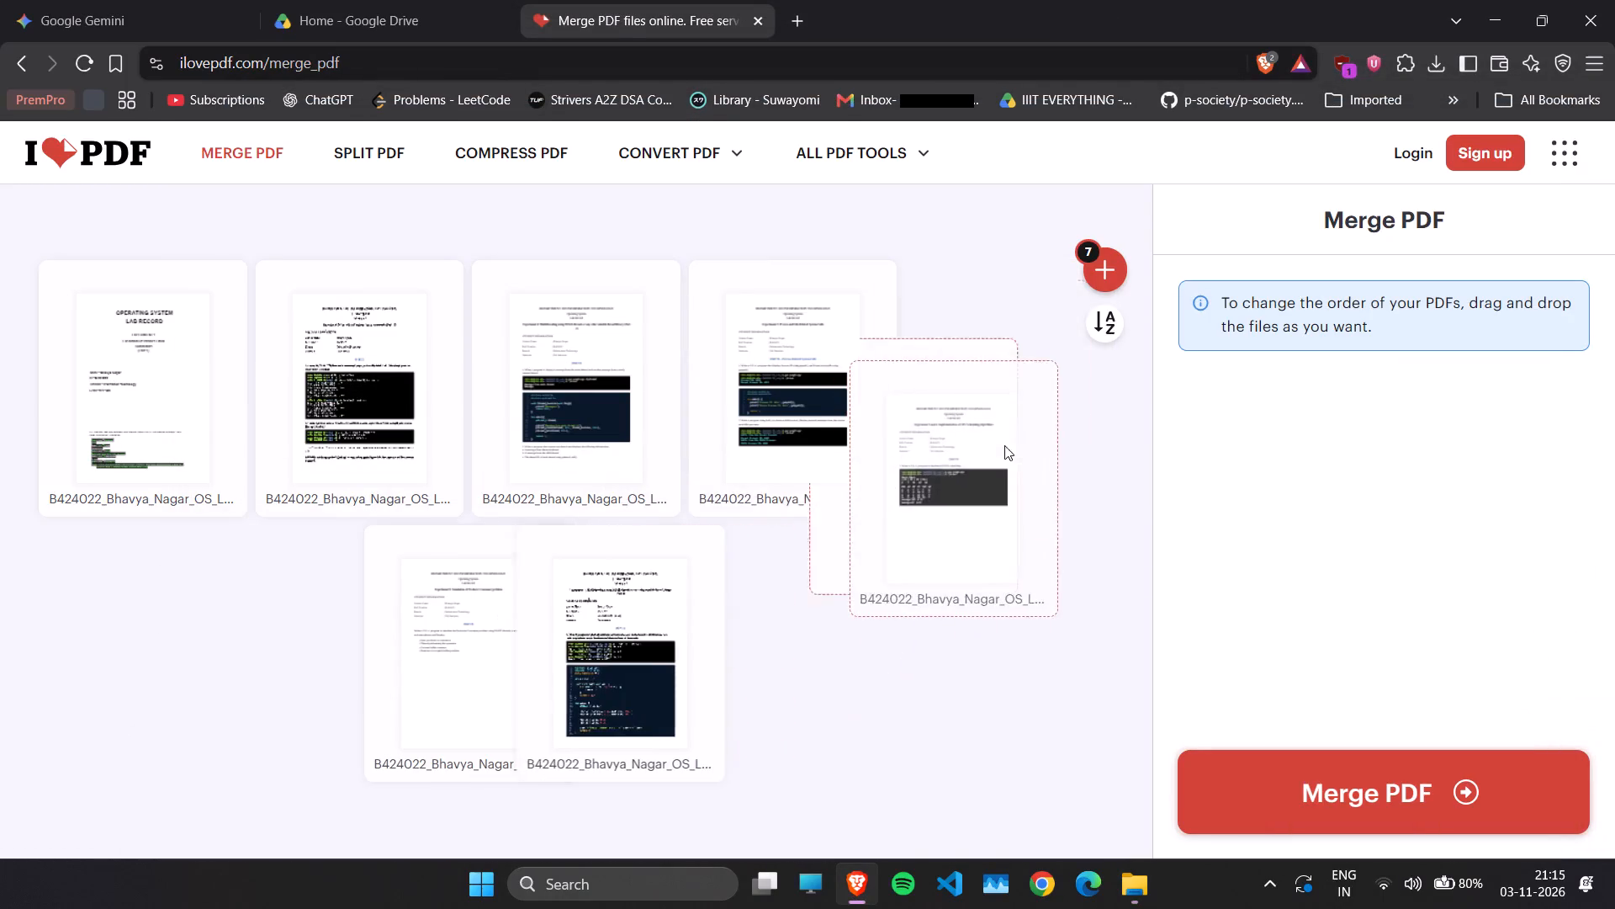
pyautogui.moveTo(1004, 445); pyautogui.dragTo(1003, 391)
pyautogui.moveTo(704, 631); pyautogui.dragTo(472, 621)
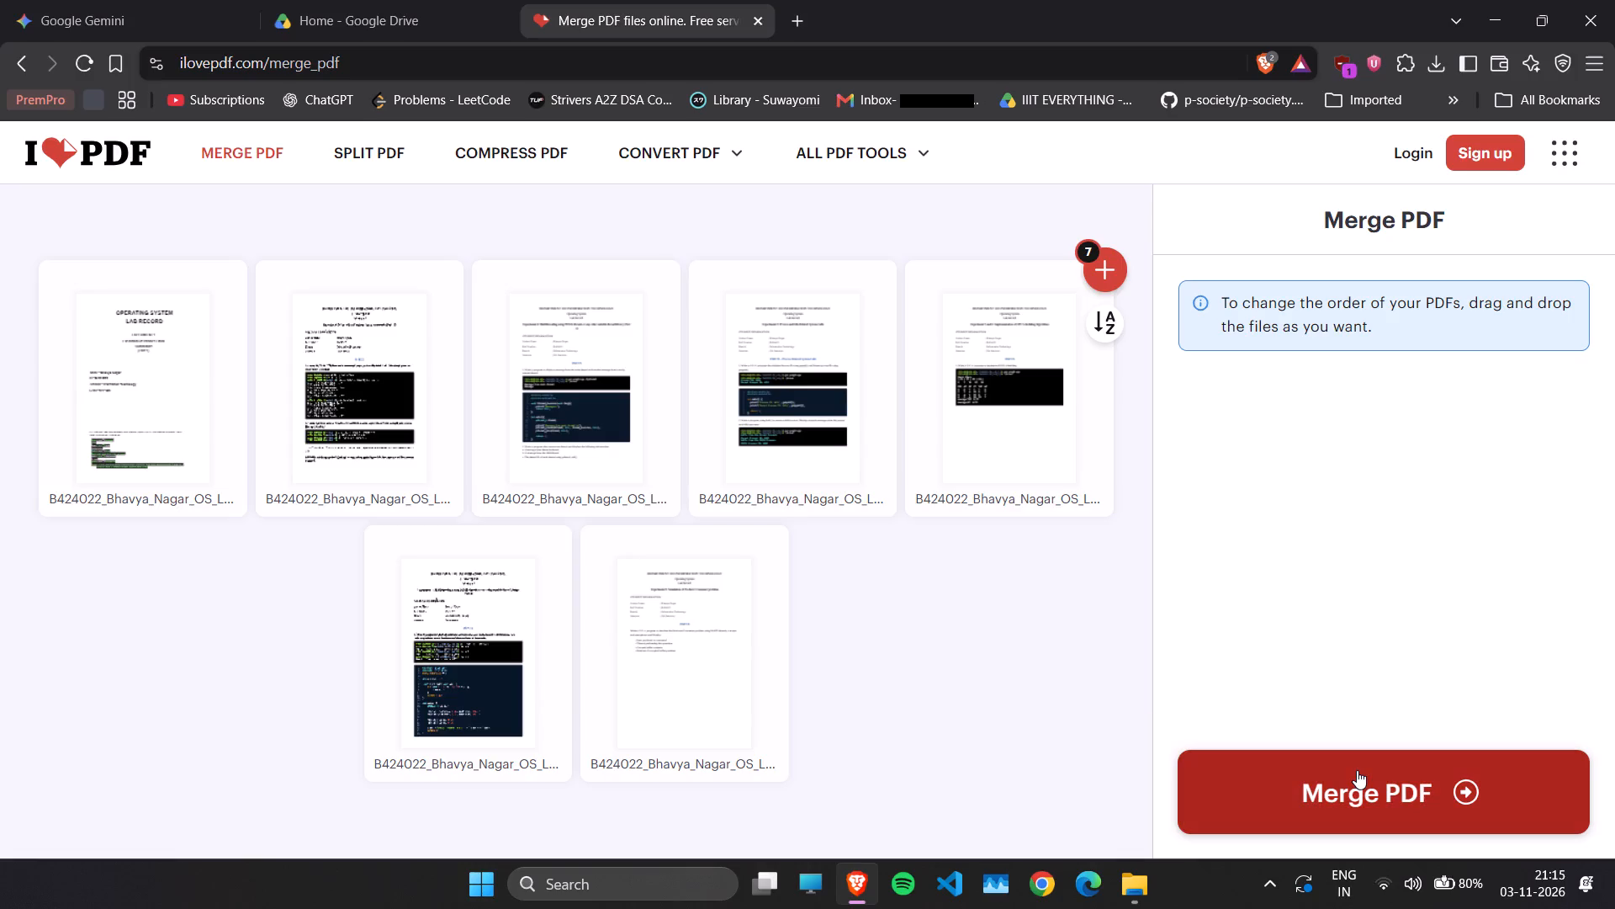
# Merge the seven lab PDFs into one file.
pyautogui.scroll(-1, 458, 542)
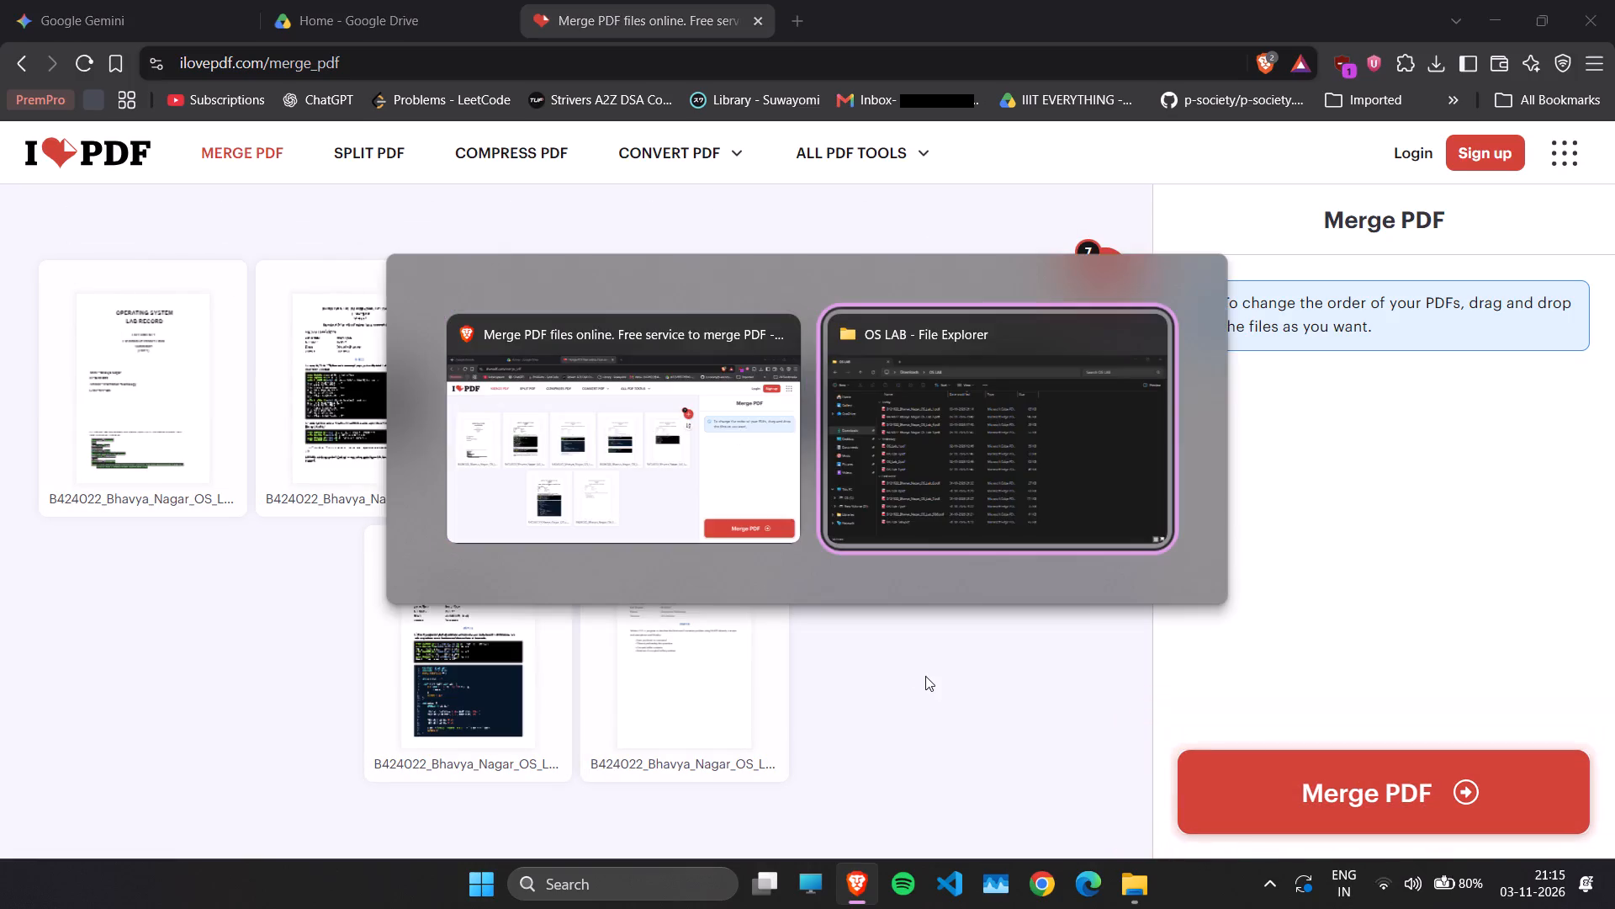
pyautogui.click(1372, 784)
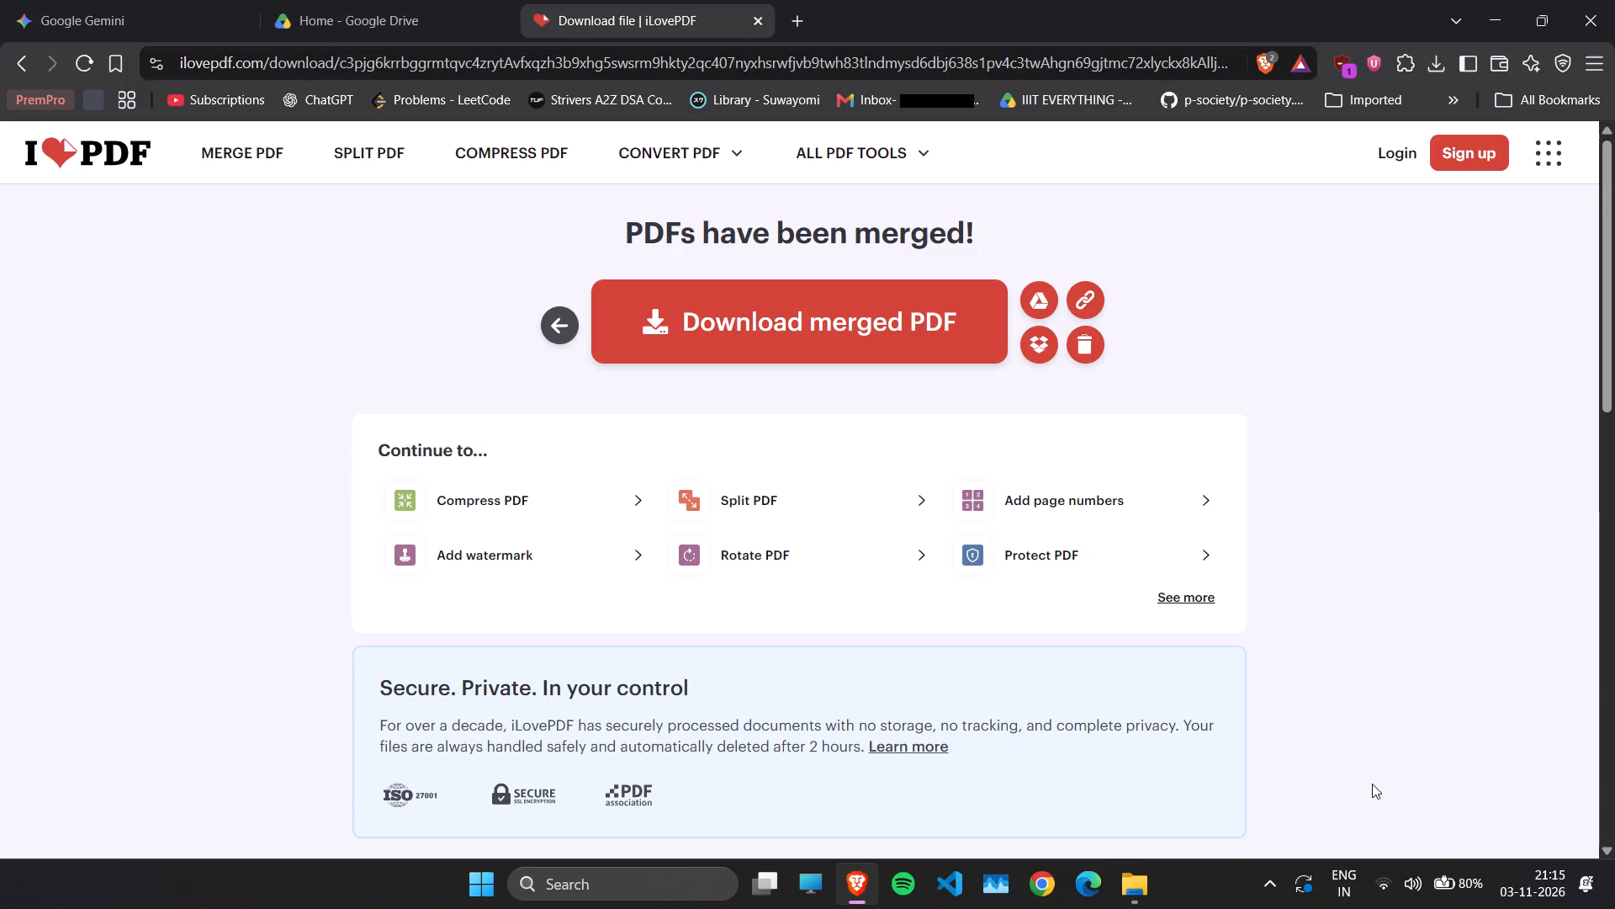
pyautogui.click(892, 337)
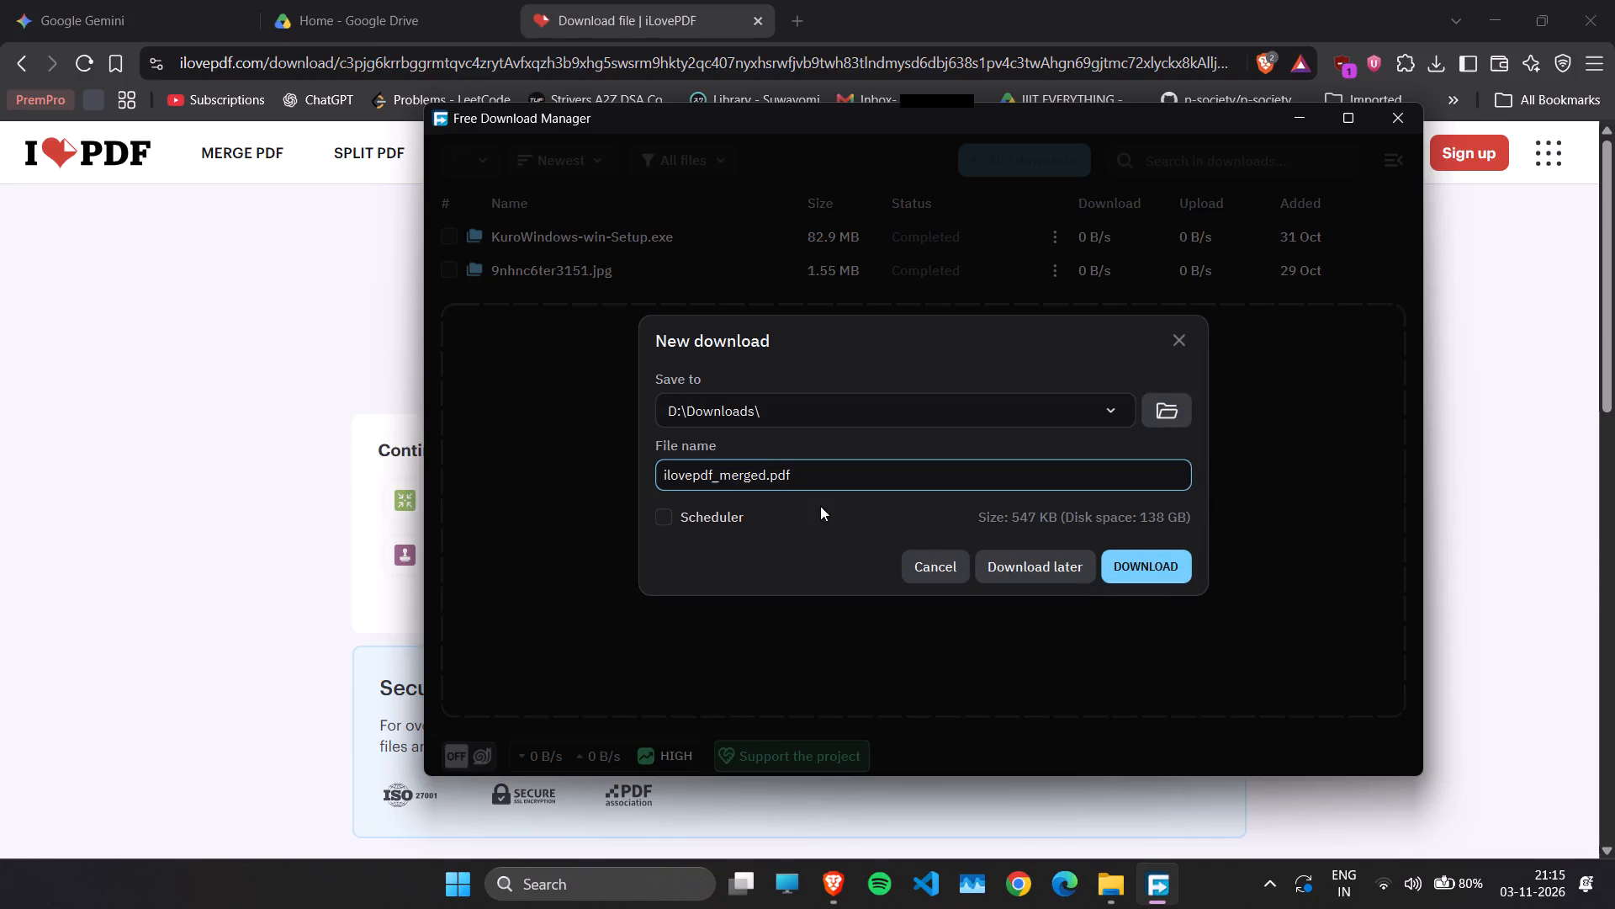
pyautogui.click(712, 470)
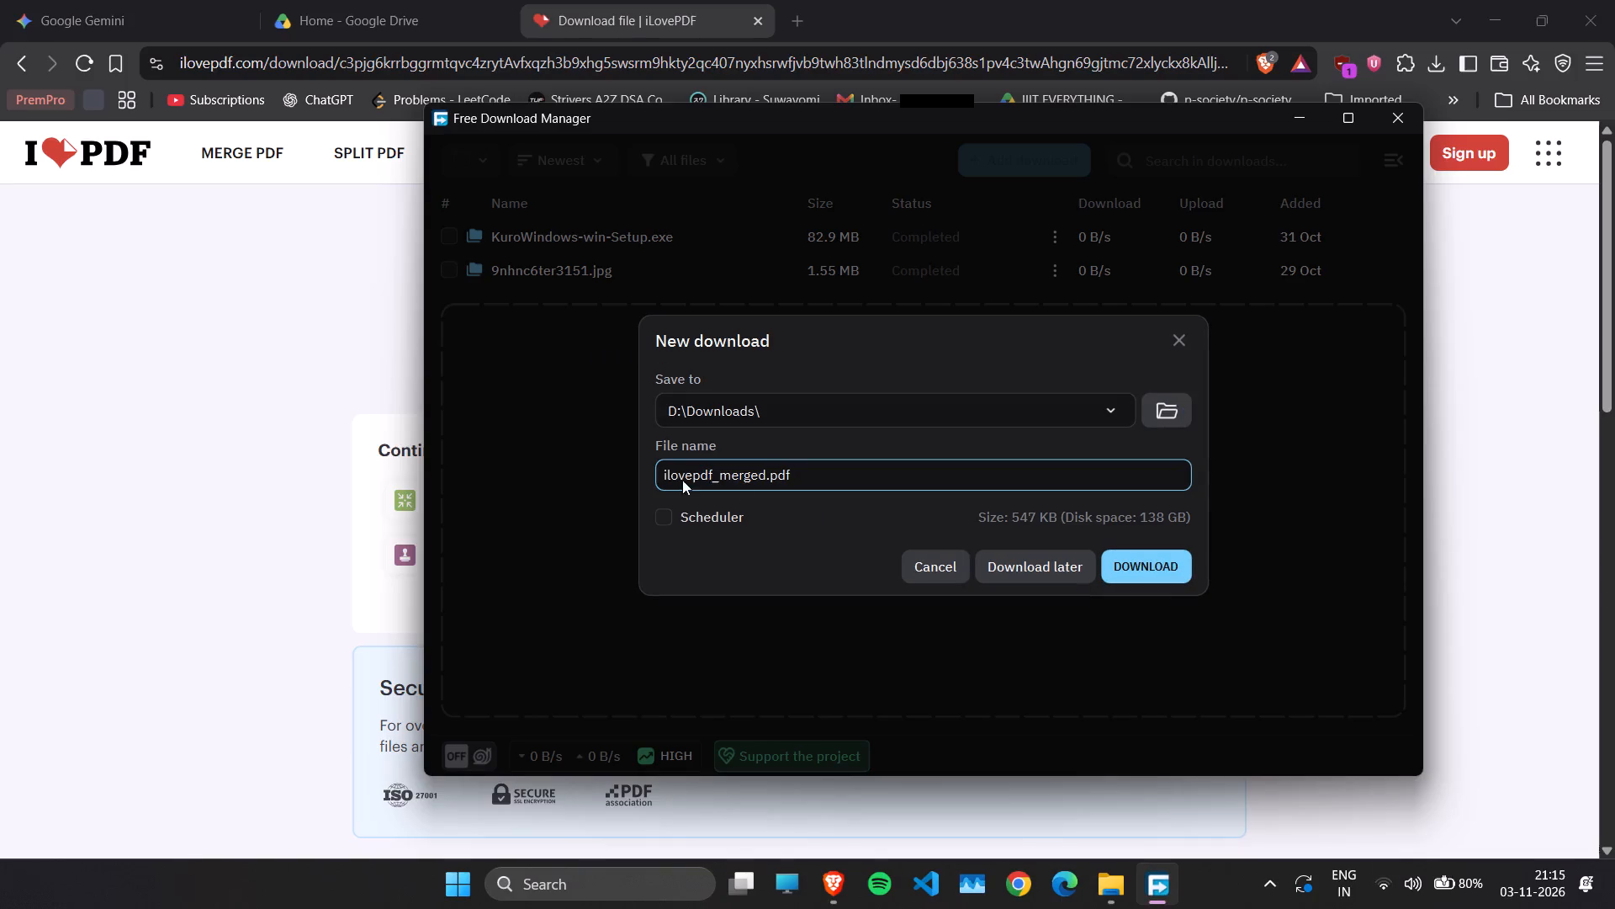
pyautogui.click(665, 477)
pyautogui.write('bhavya')
pyautogui.hotkey('shift', '_')
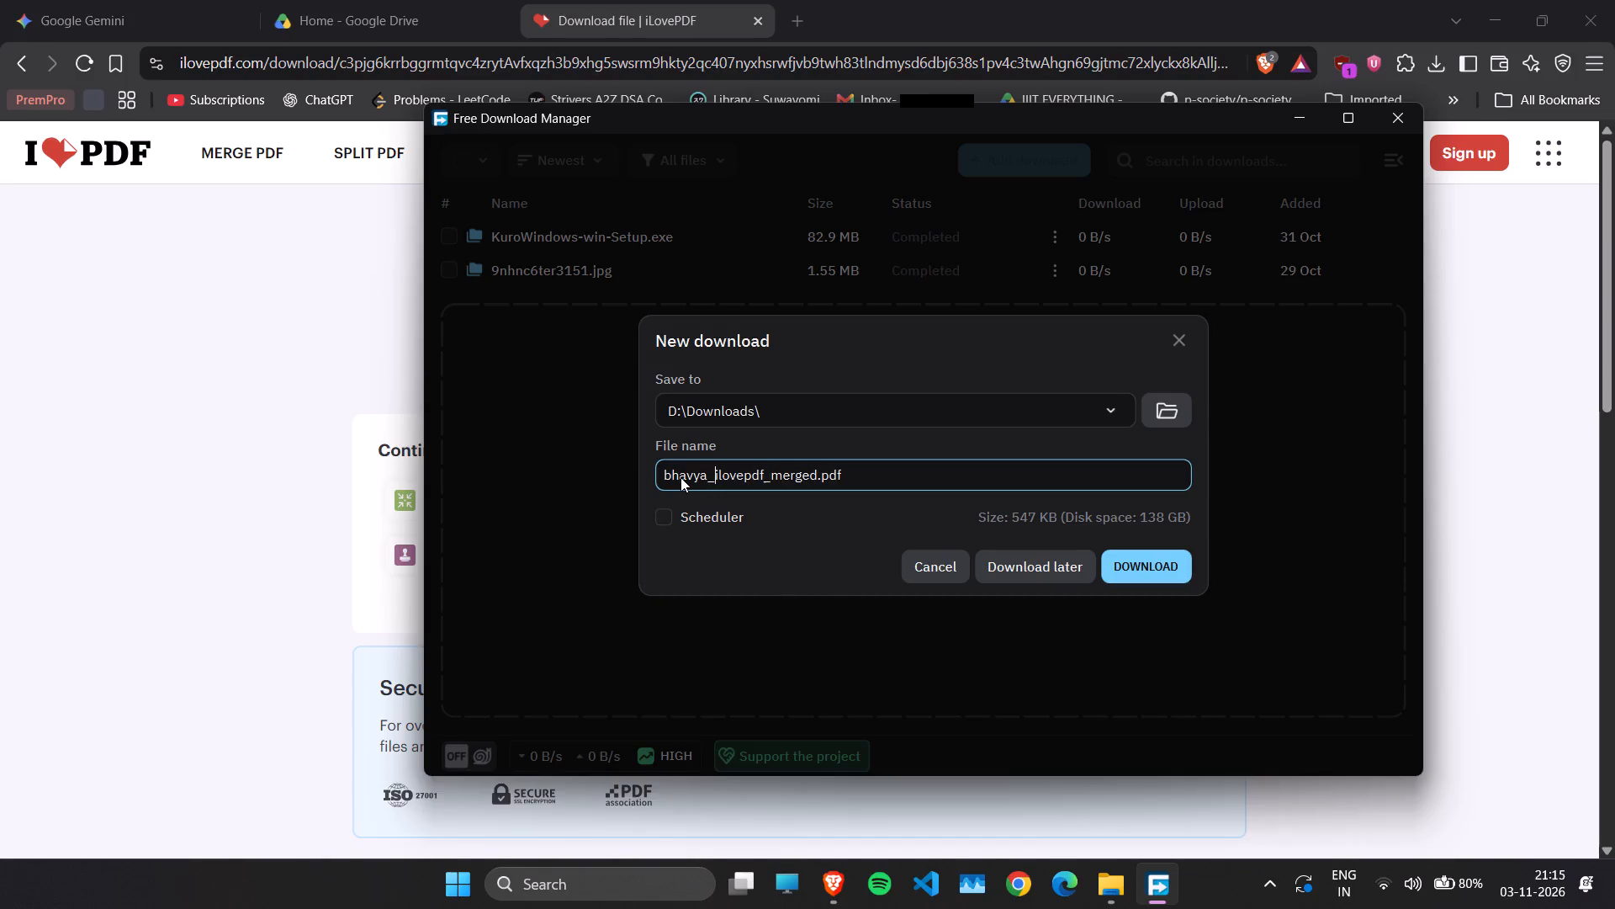
pyautogui.press('Return')
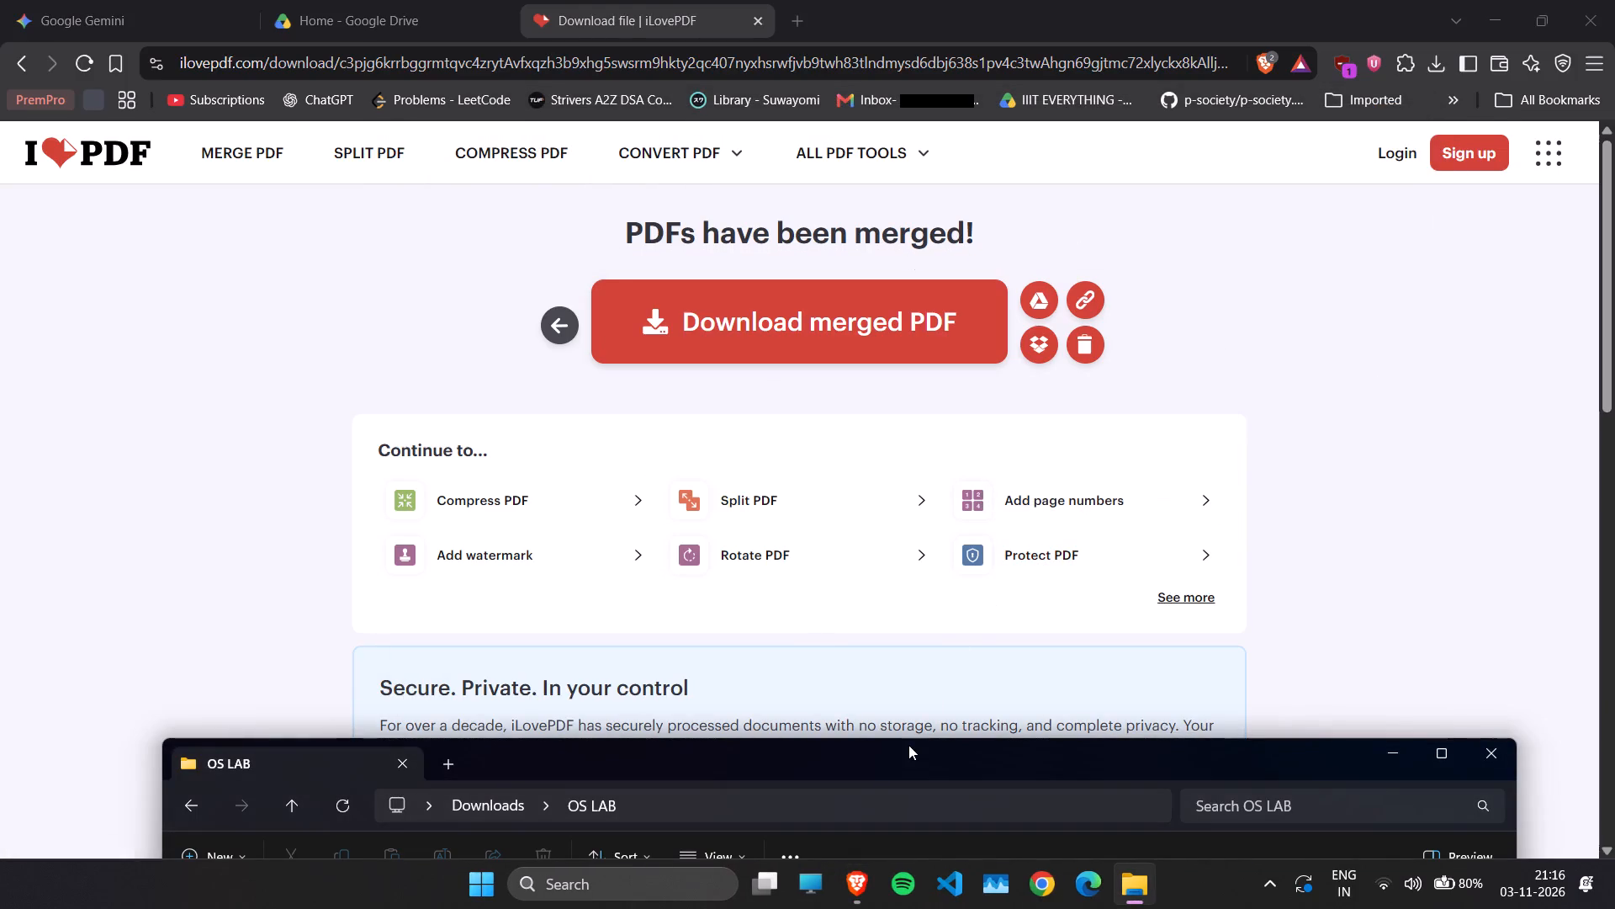
pyautogui.moveTo(901, 757); pyautogui.dragTo(955, 90)
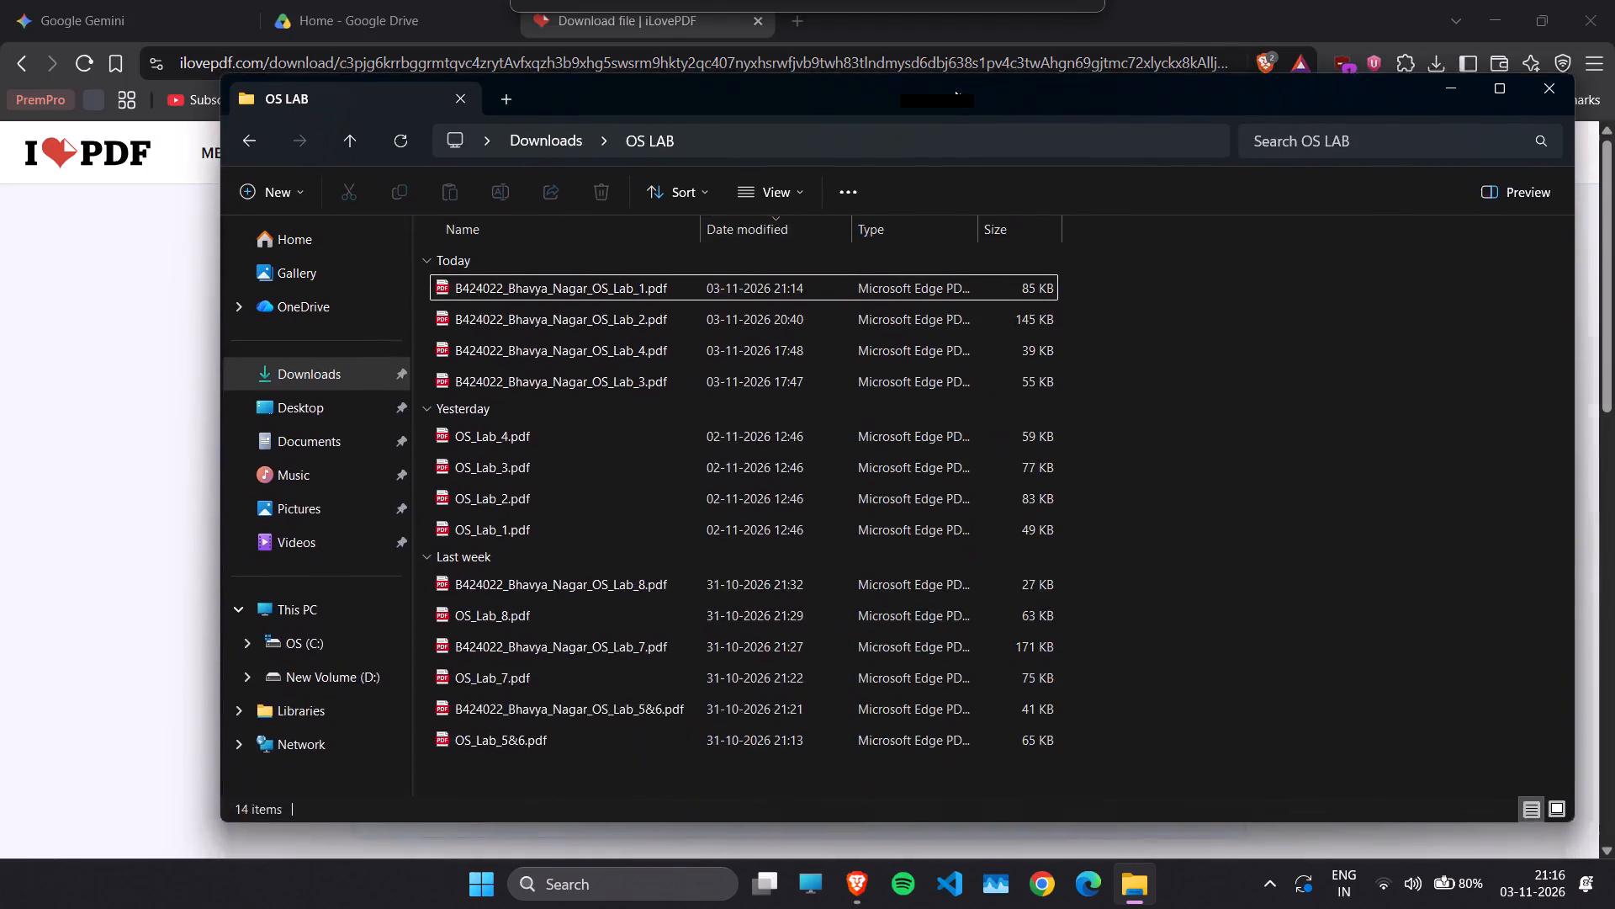
pyautogui.moveTo(955, 90); pyautogui.dragTo(905, 169)
pyautogui.click(1132, 507)
pyautogui.press('BackSpace')
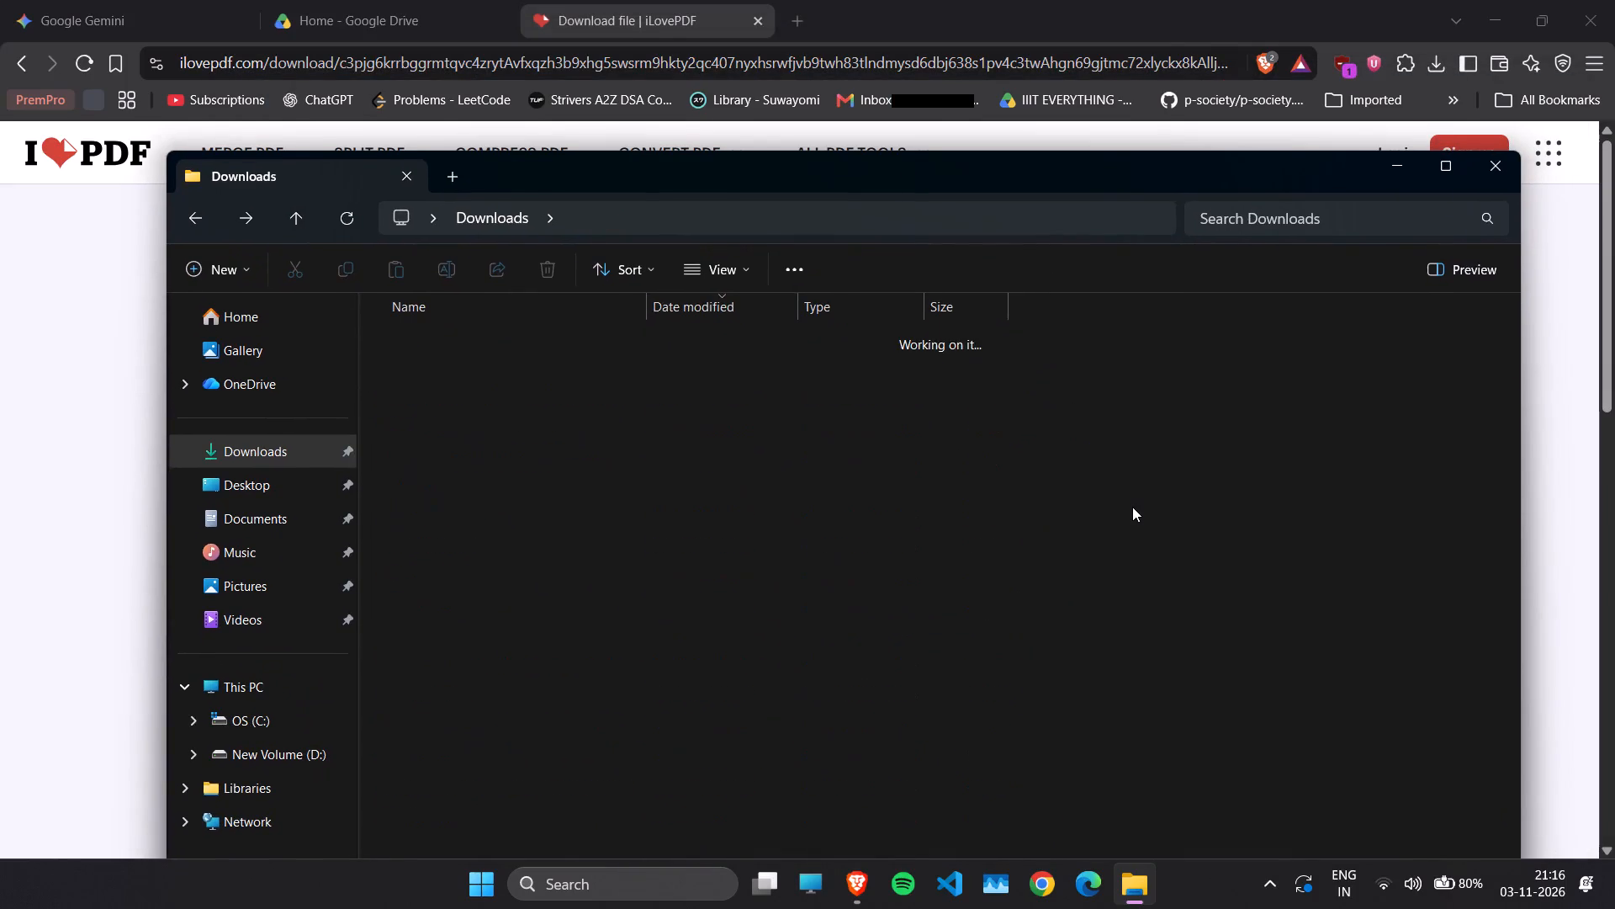
pyautogui.press('Up')
pyautogui.press('Return')
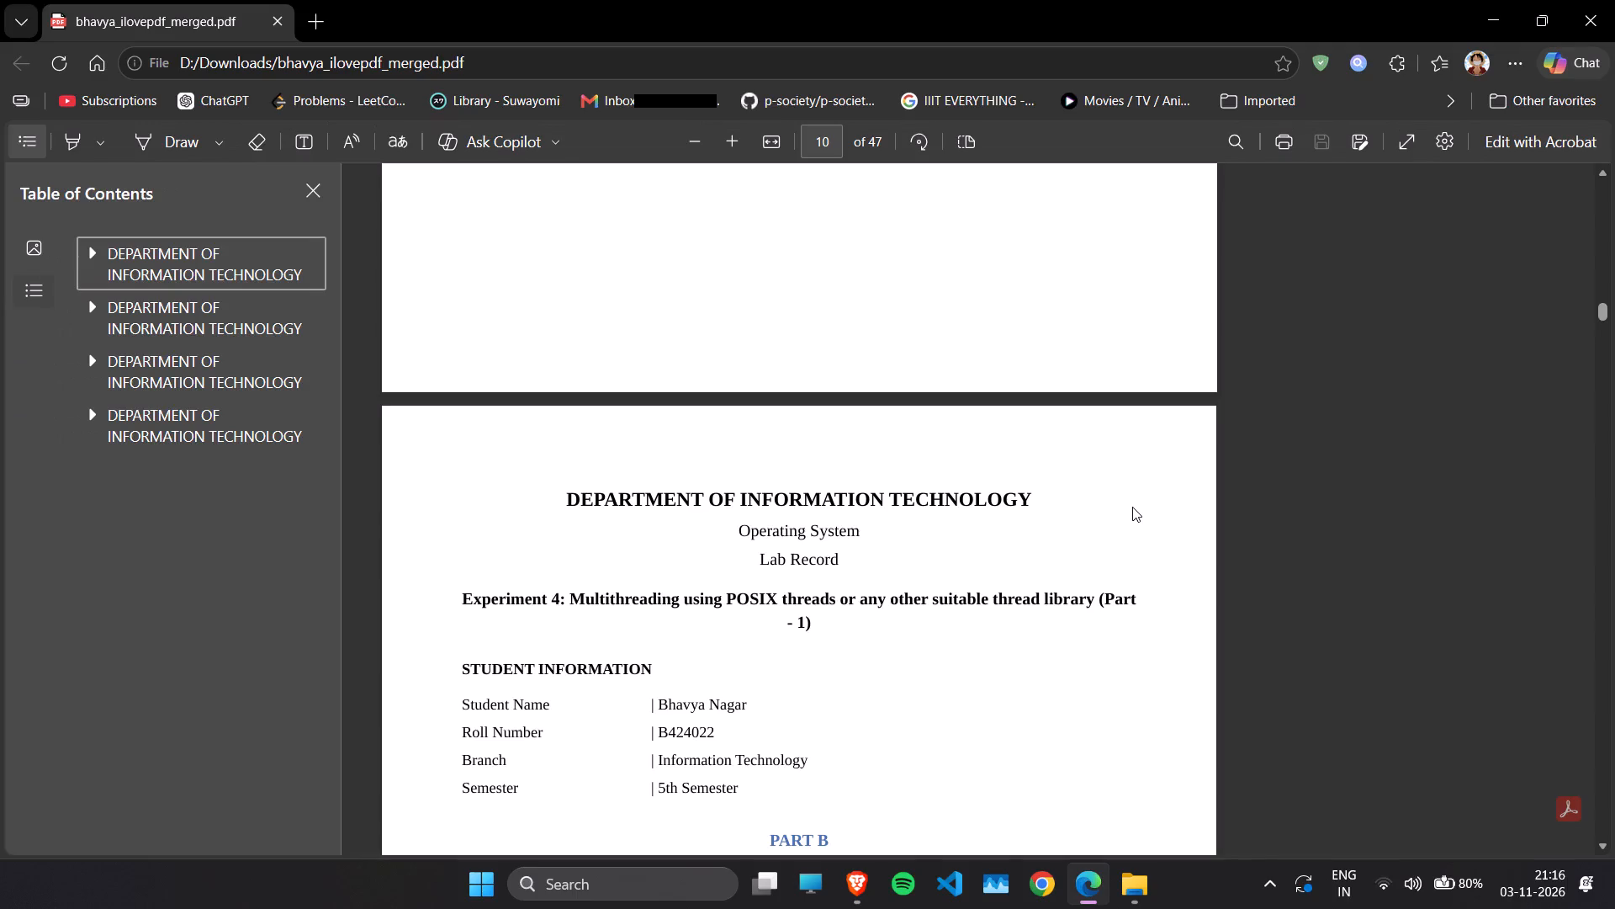
# Return to the beginning of the merged PDF and close the table of contents.
pyautogui.scroll(15, 1132, 507)
pyautogui.scroll(14, 1132, 507)
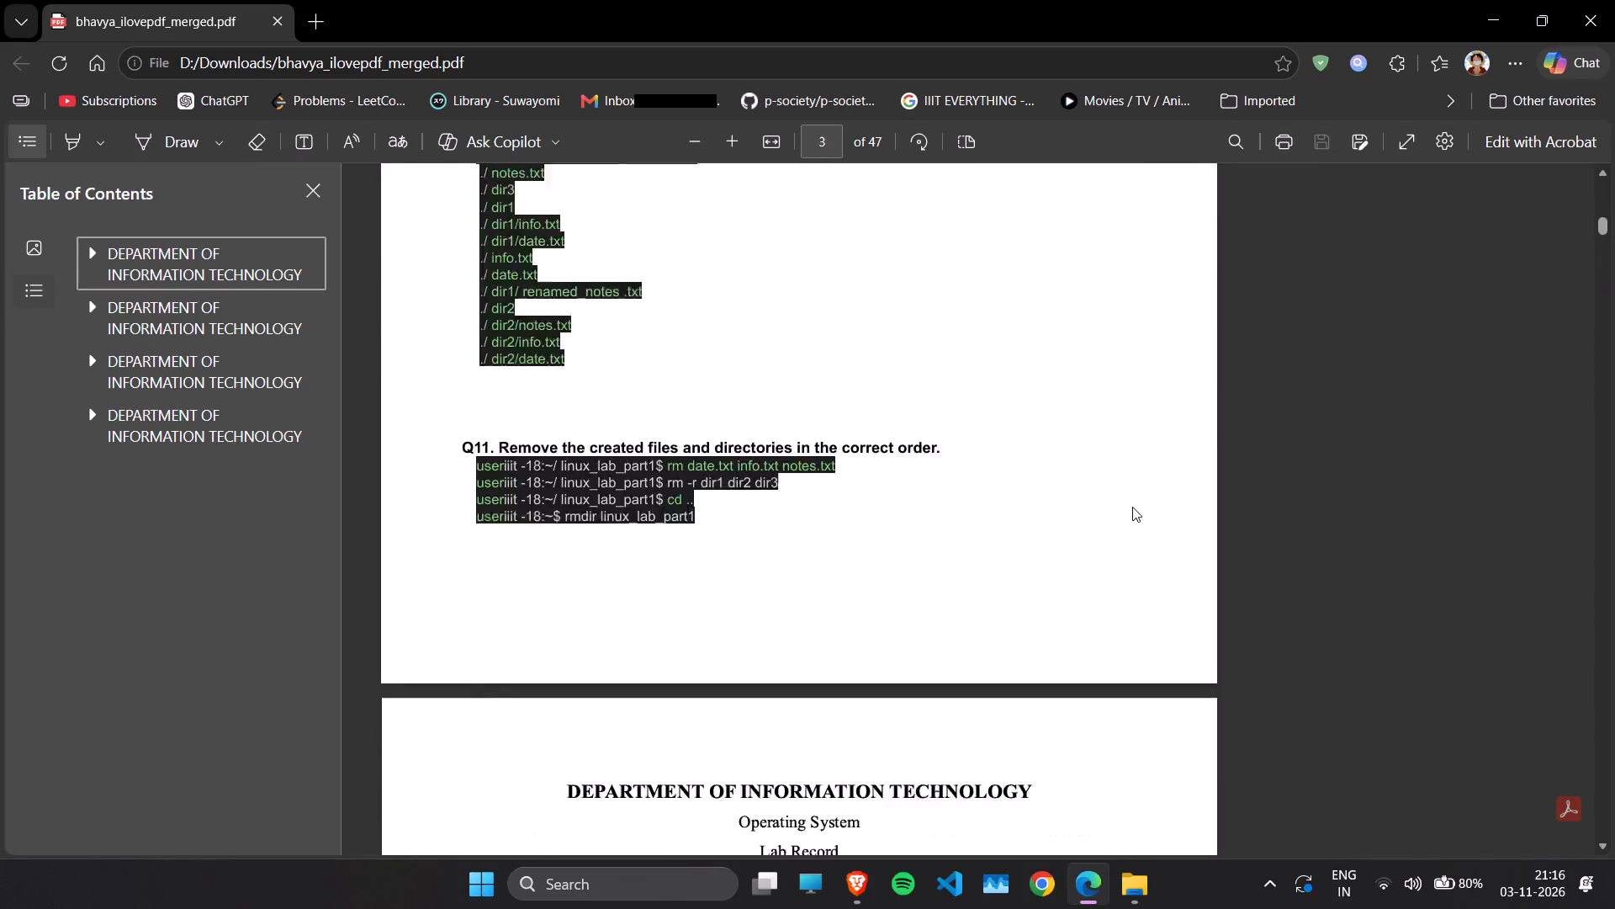
pyautogui.scroll(17, 1132, 507)
pyautogui.scroll(-4, 1132, 507)
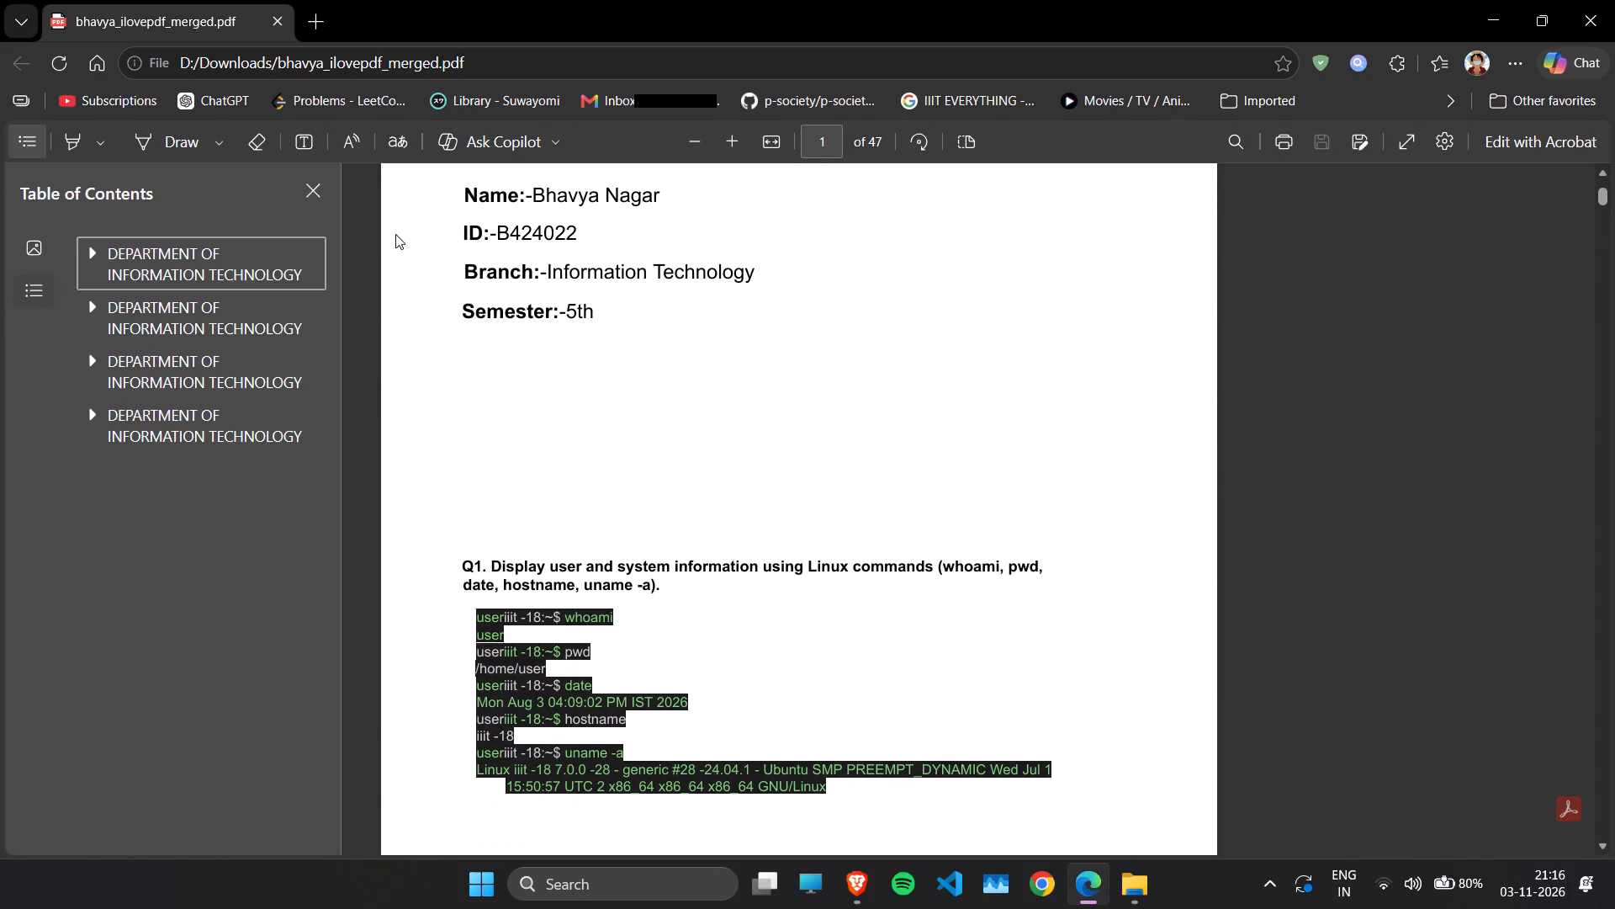
pyautogui.click(96, 251)
pyautogui.click(96, 251)
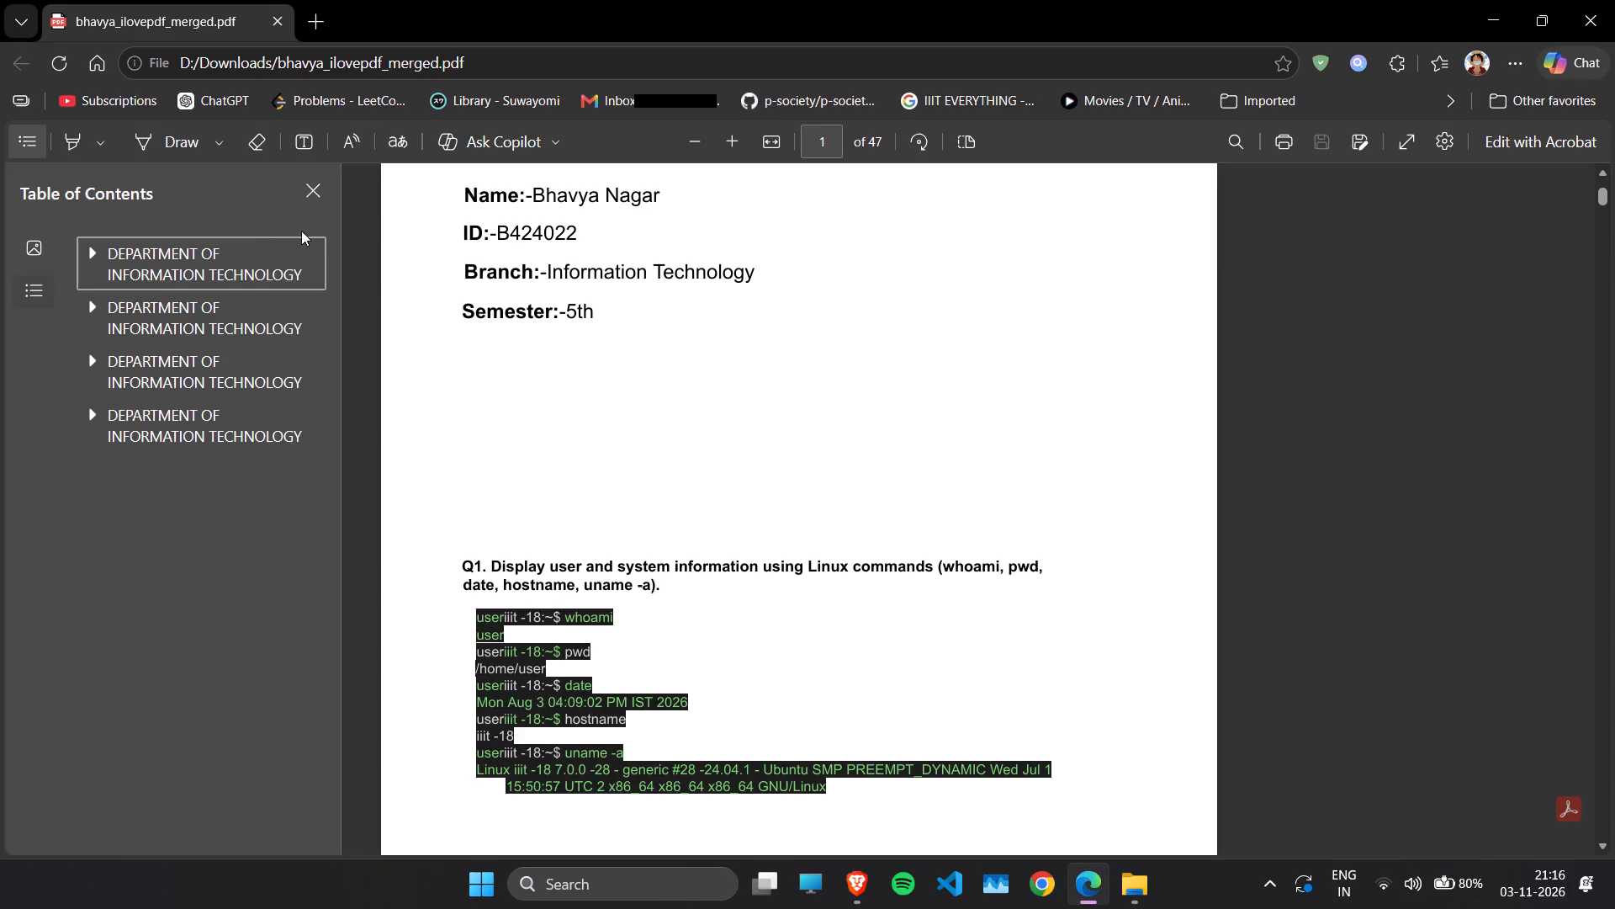
pyautogui.click(317, 189)
# Examine the Experiment 1 pages of the merged PDF, from the title page through Q11 to the start of Experiment 2.
pyautogui.scroll(8, 745, 445)
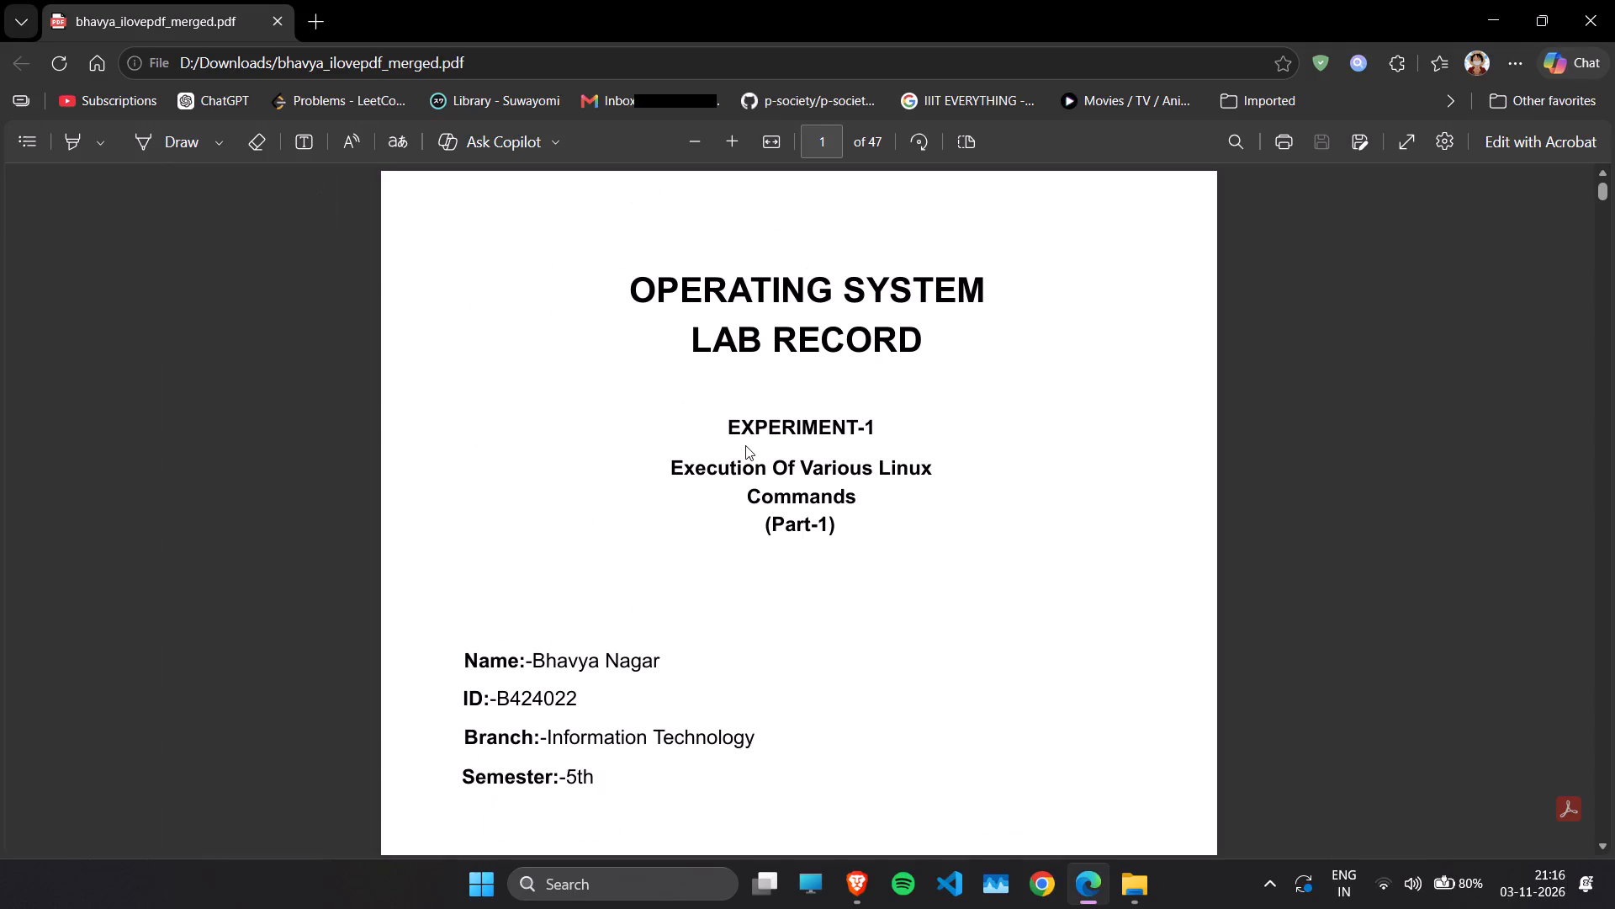
pyautogui.scroll(-5, 745, 445)
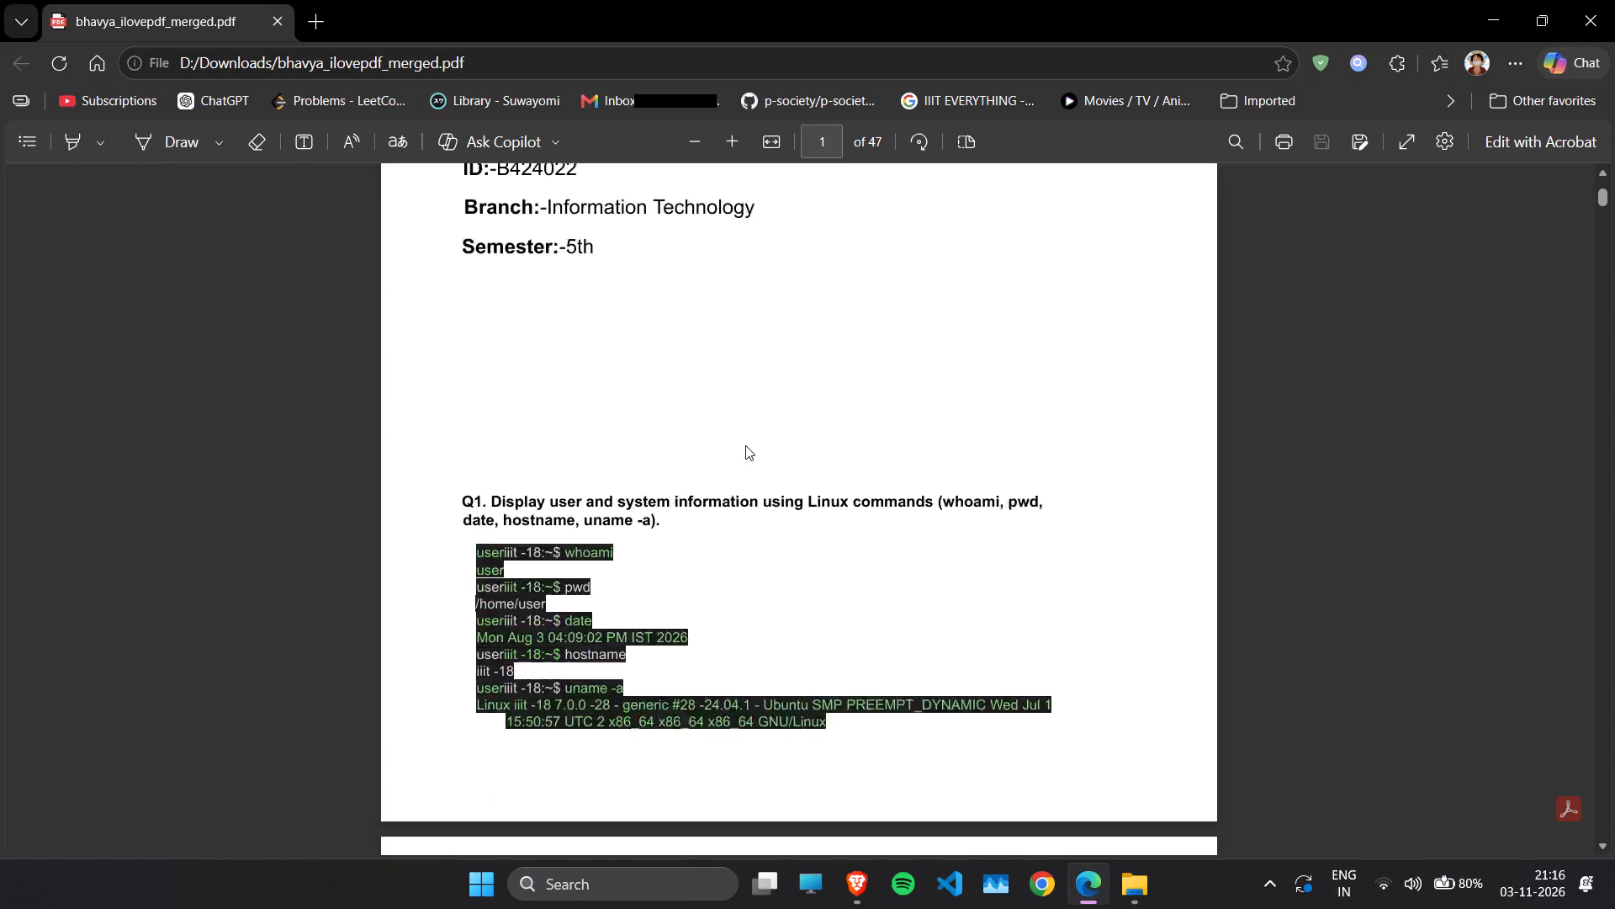
pyautogui.scroll(-5, 745, 445)
pyautogui.scroll(4, 745, 445)
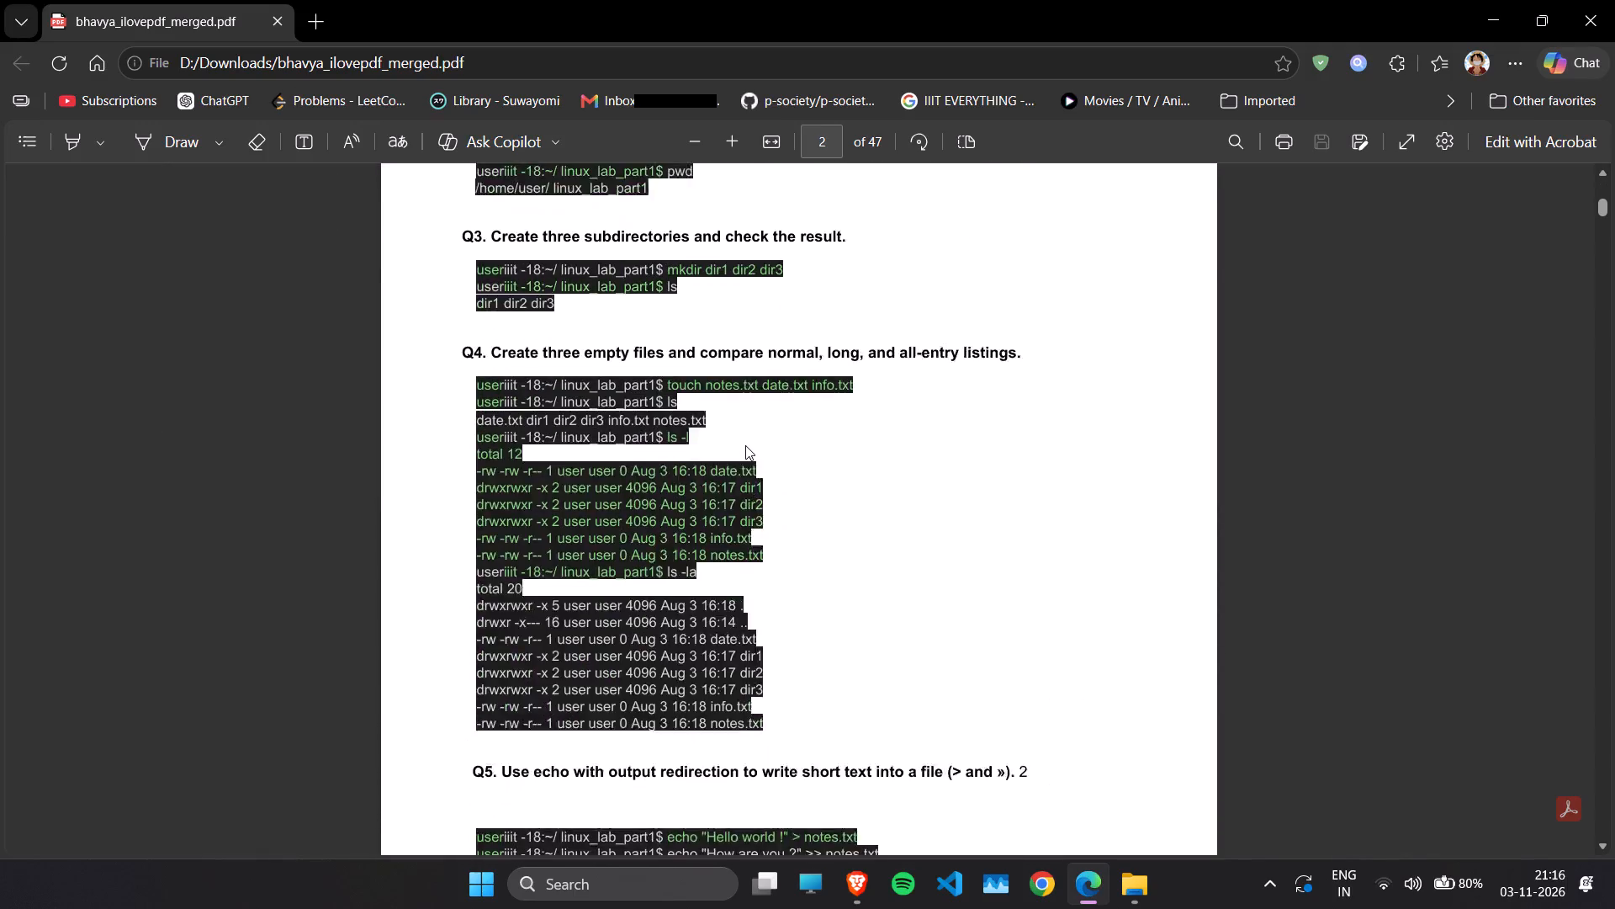
pyautogui.scroll(-1, 745, 445)
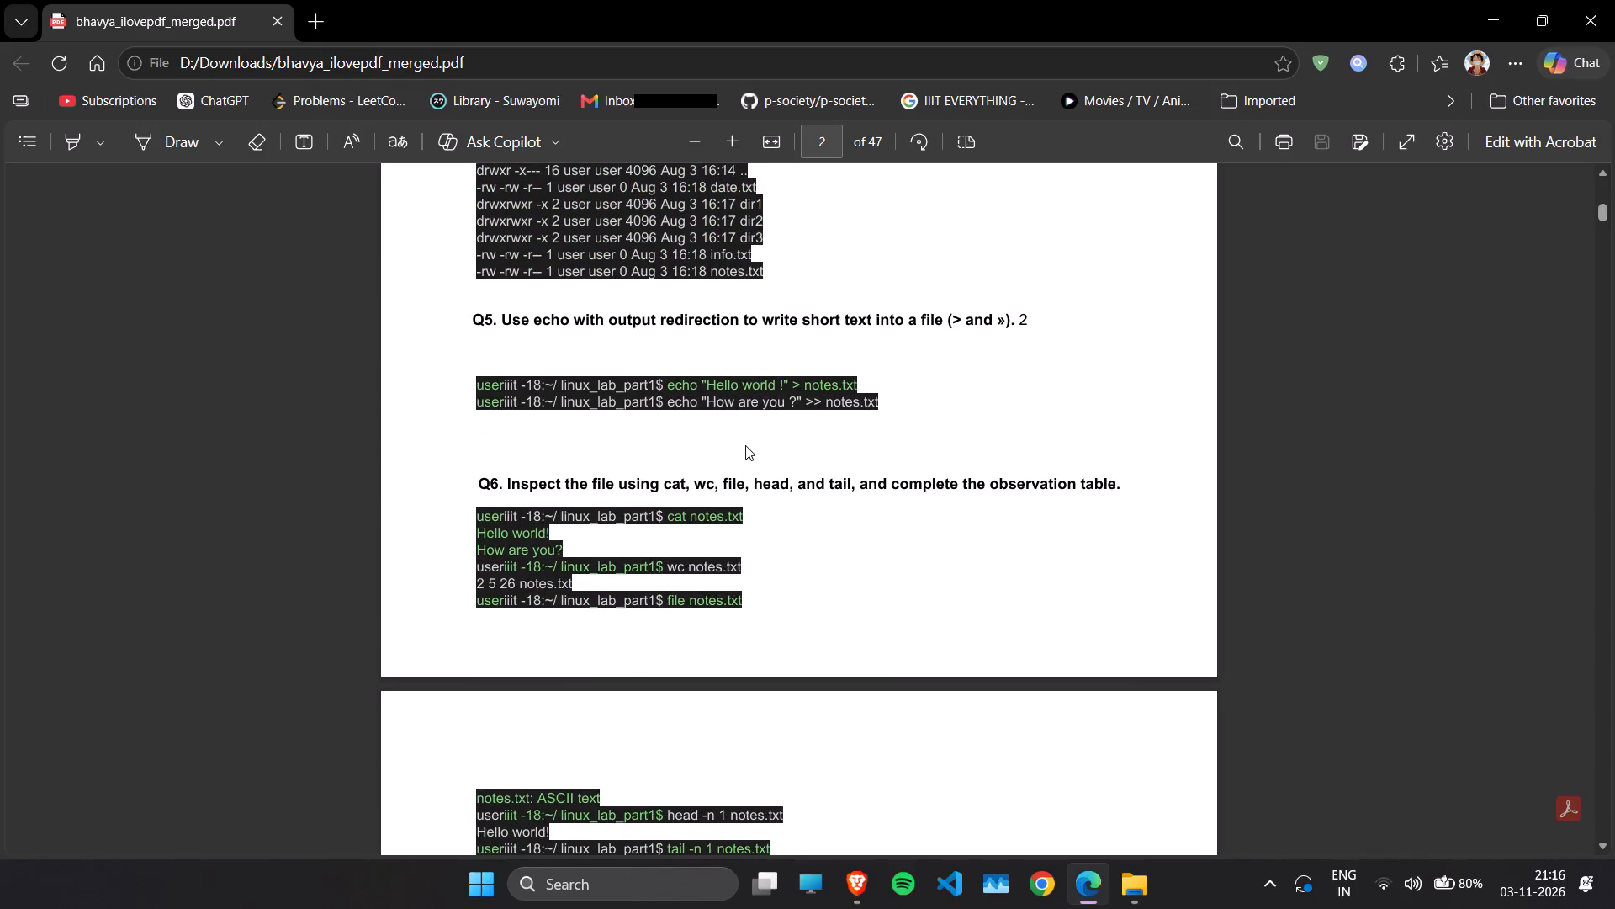
pyautogui.scroll(-5, 745, 445)
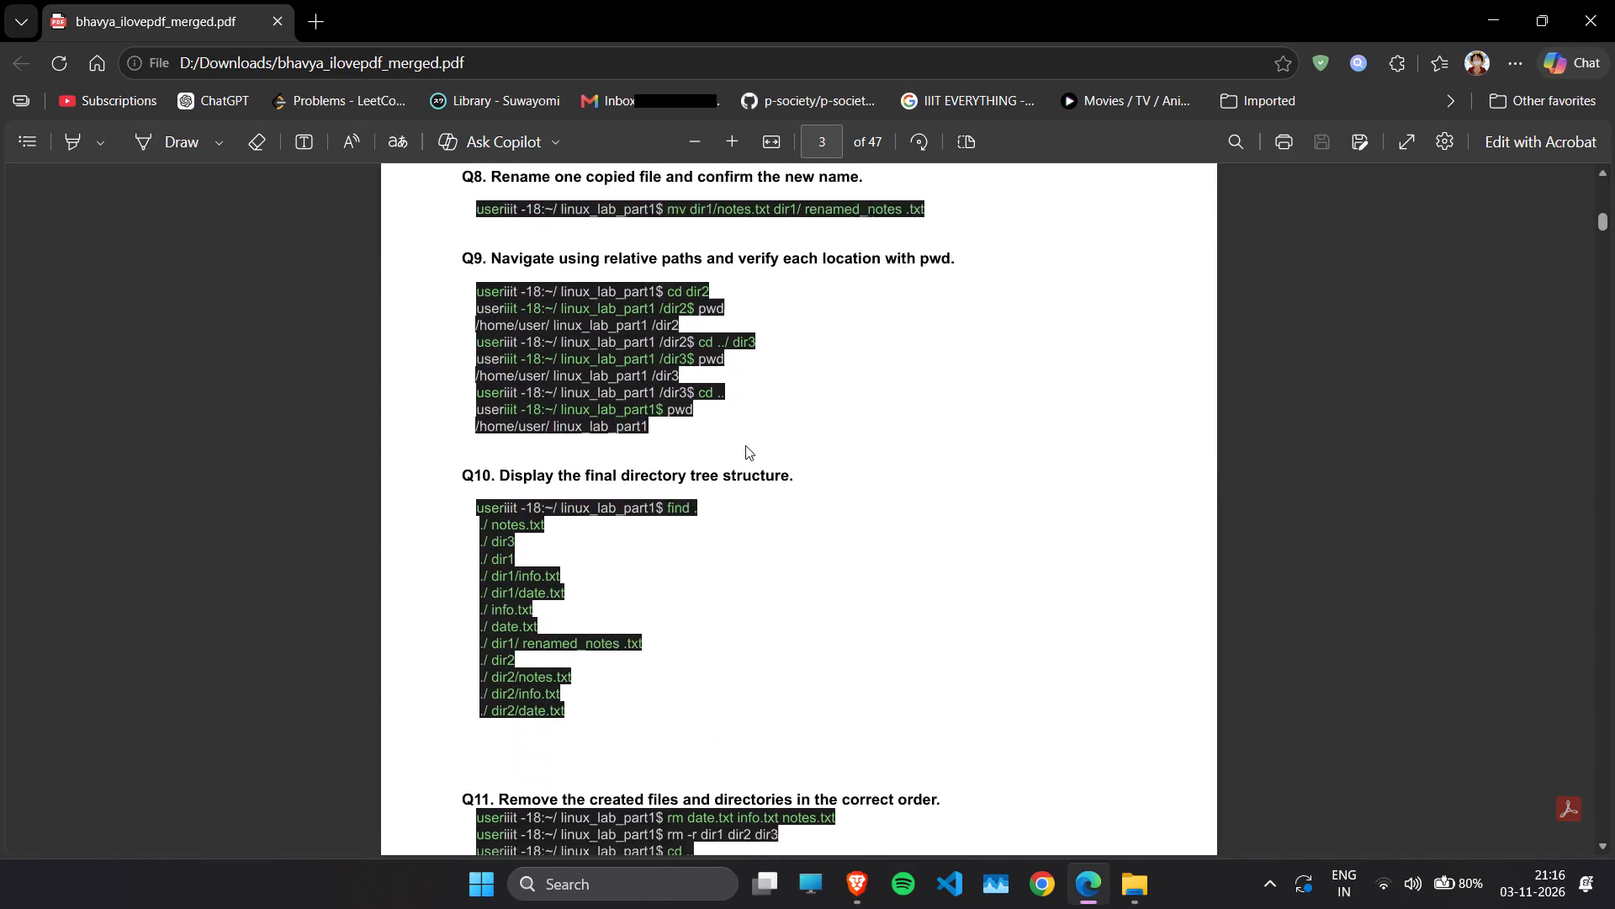
pyautogui.scroll(-2, 745, 445)
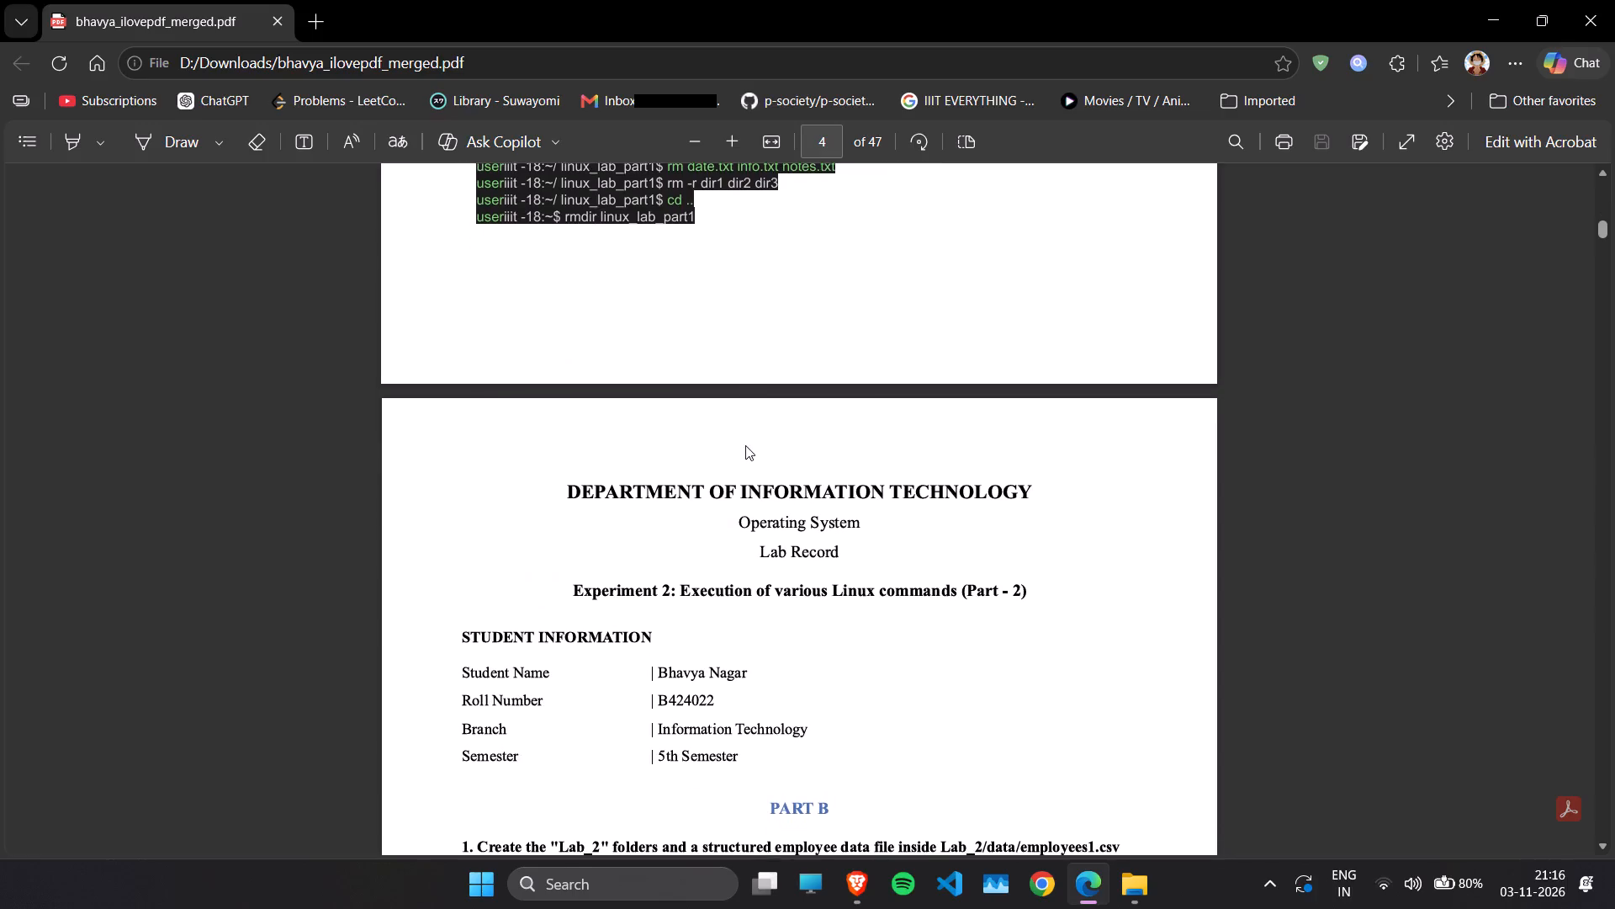
# Examine the Experiment 2 pages of the merged PDF, from the Part B questions through to the start of Experiment 3.
pyautogui.scroll(-2, 745, 445)
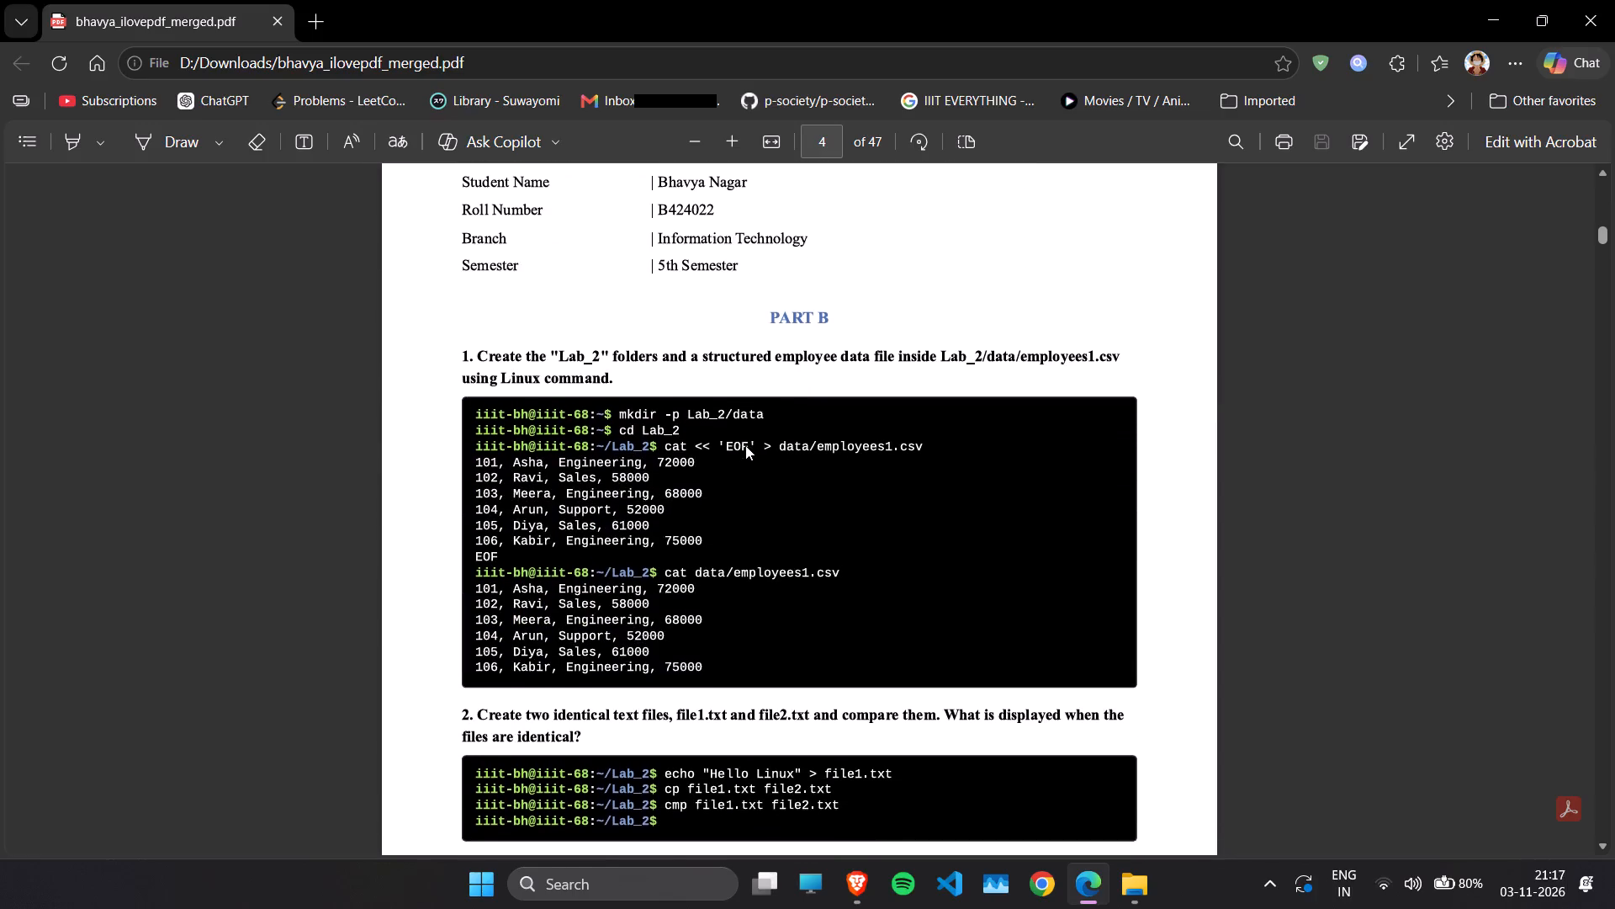
pyautogui.scroll(3, 745, 445)
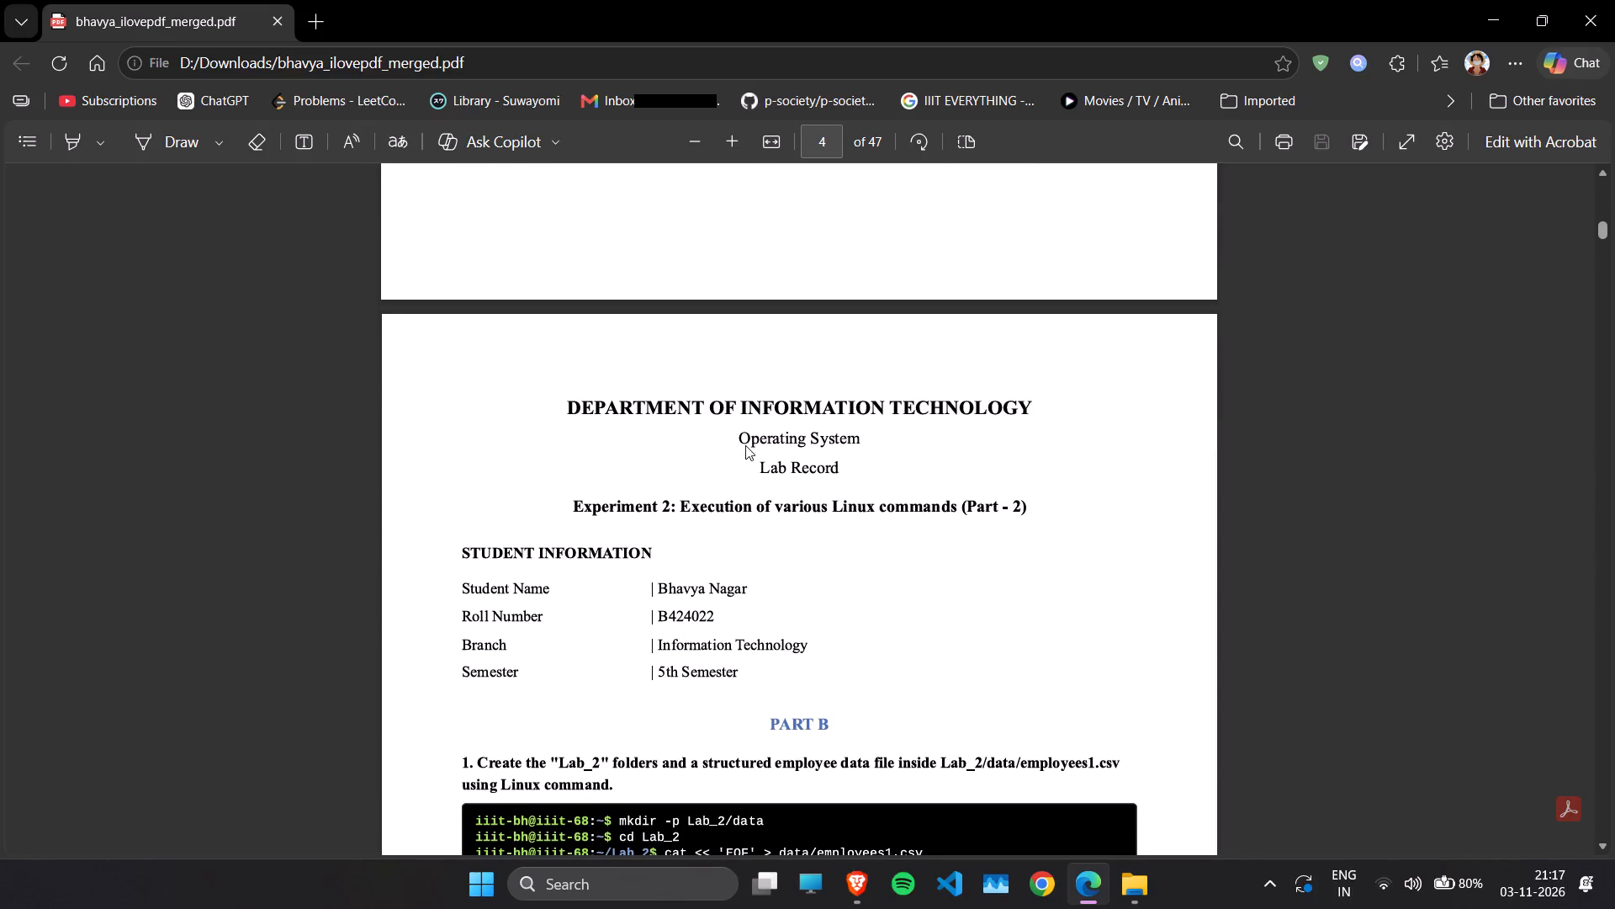
pyautogui.scroll(-5, 745, 445)
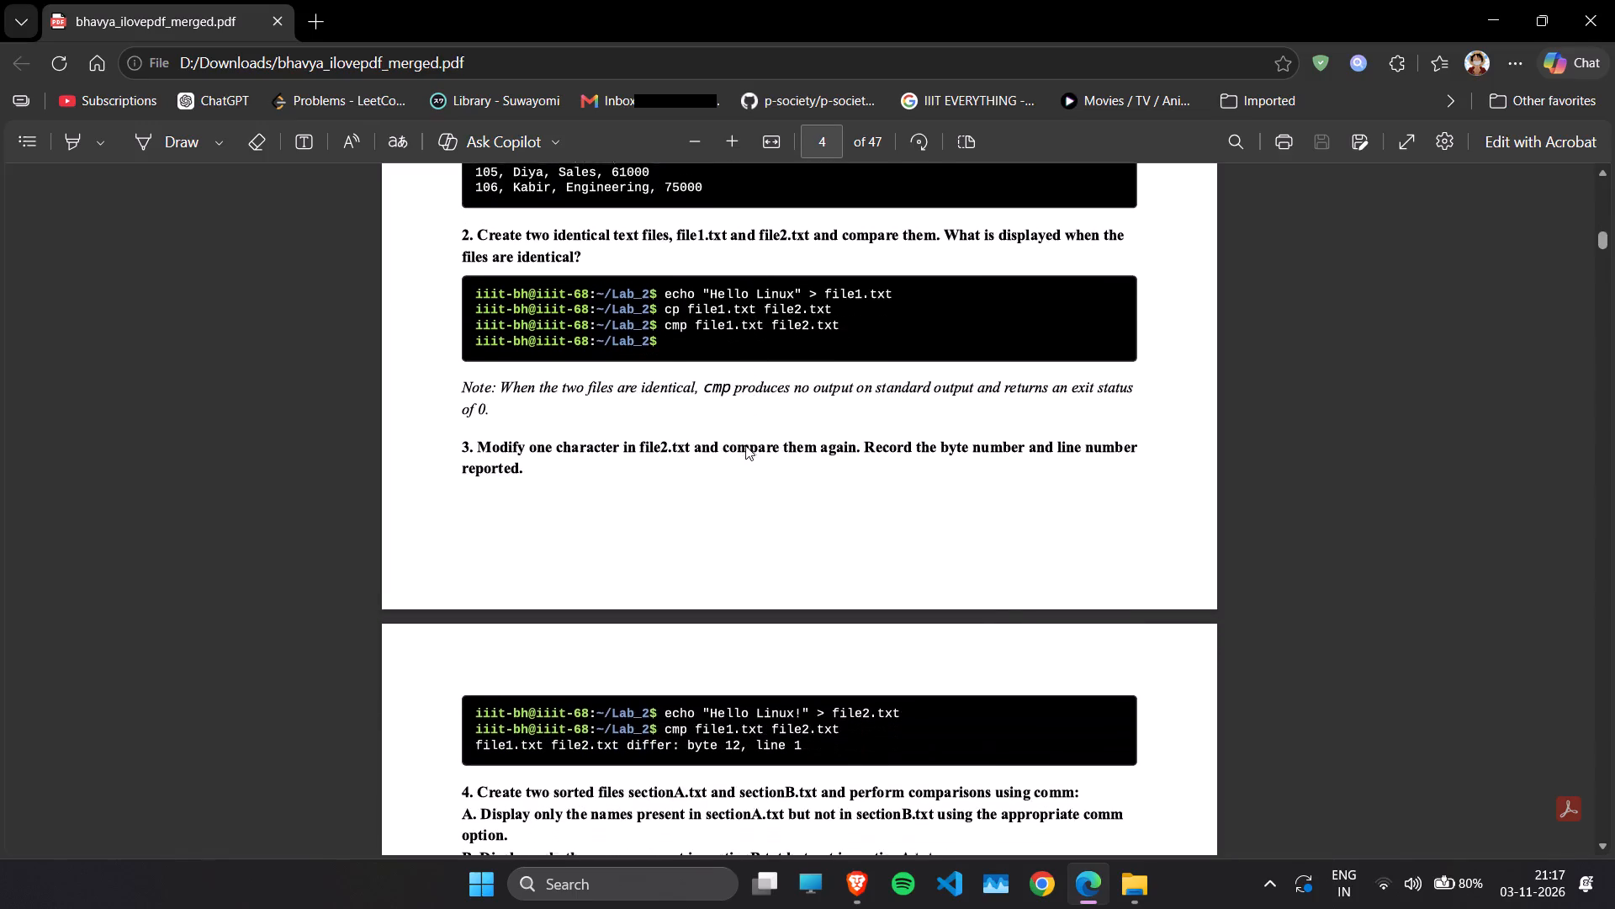
pyautogui.scroll(-10, 745, 445)
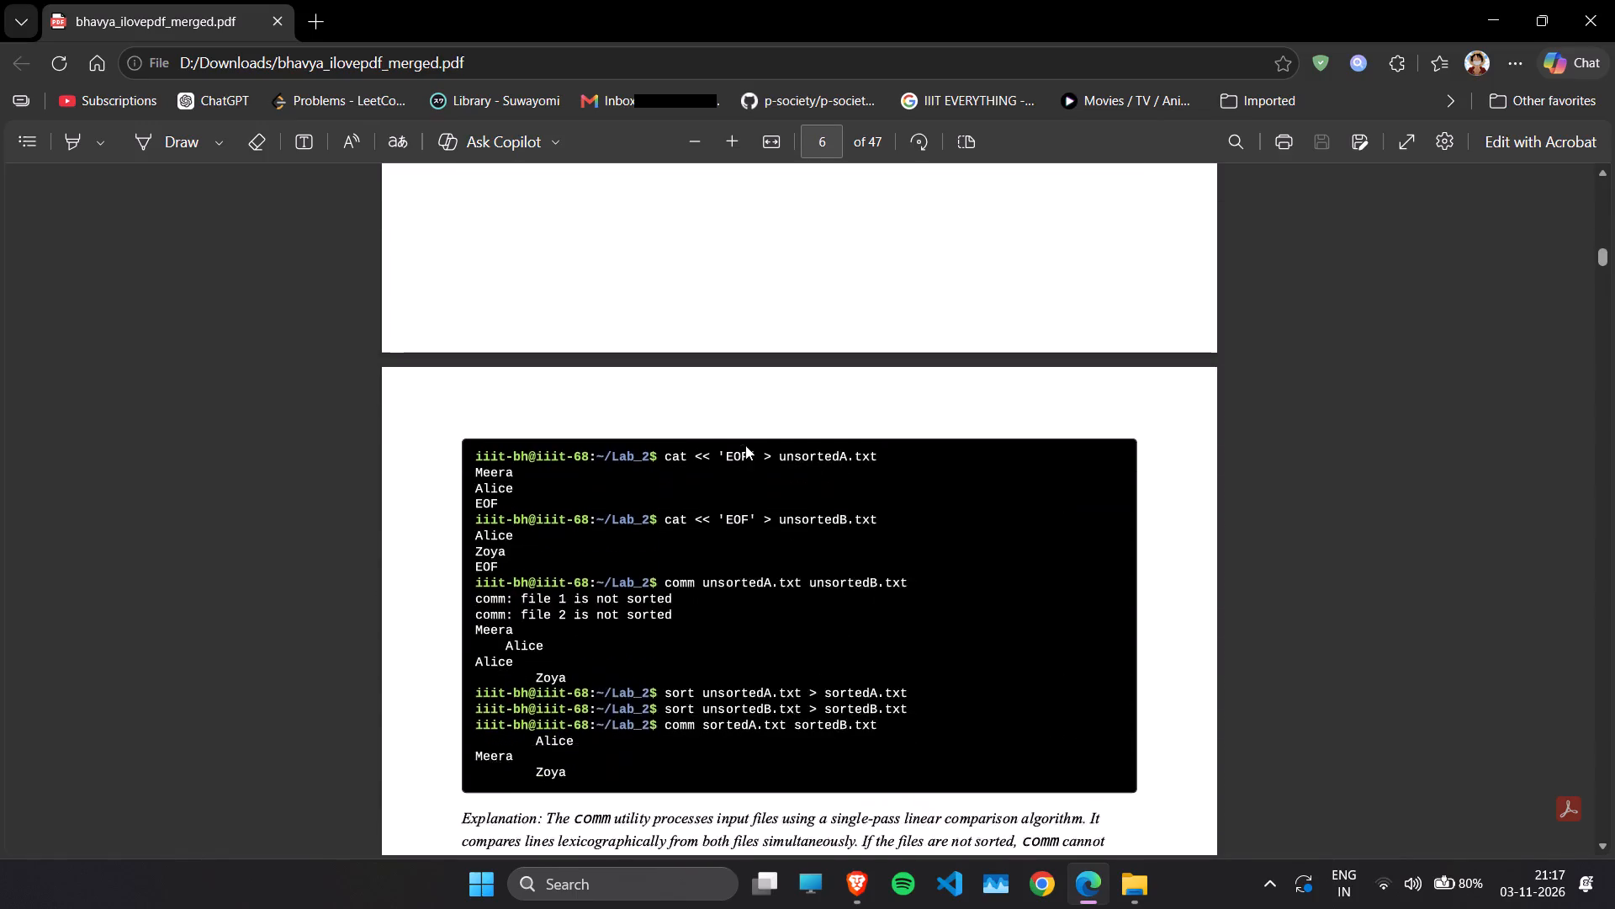
pyautogui.scroll(4, 745, 445)
pyautogui.scroll(-7, 745, 445)
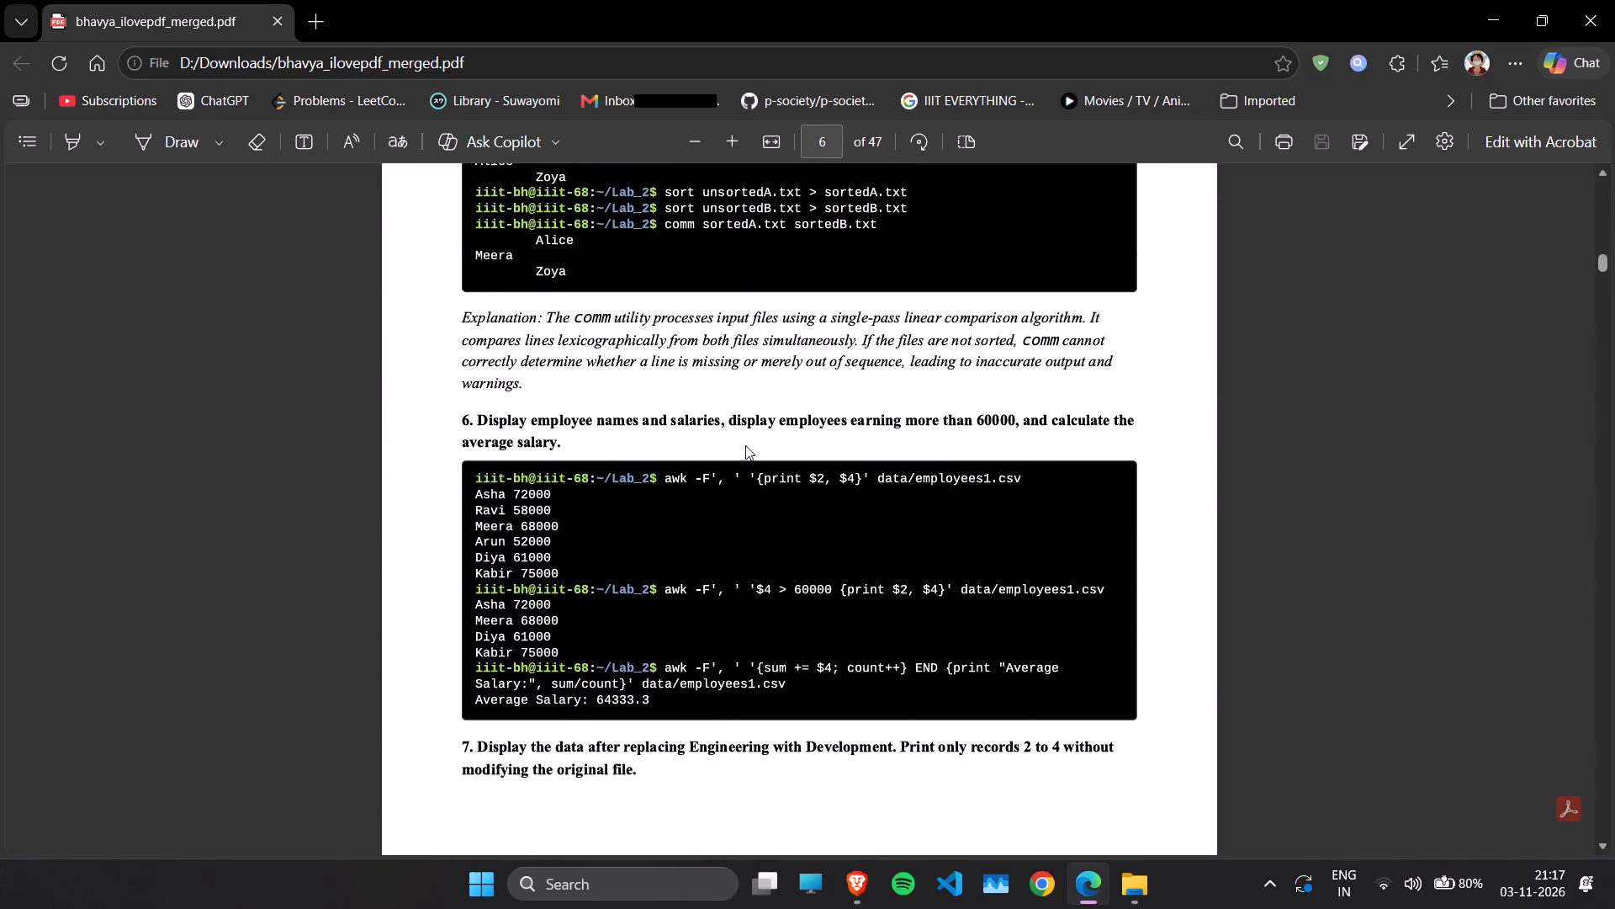
pyautogui.scroll(10, 745, 445)
pyautogui.scroll(-10, 745, 445)
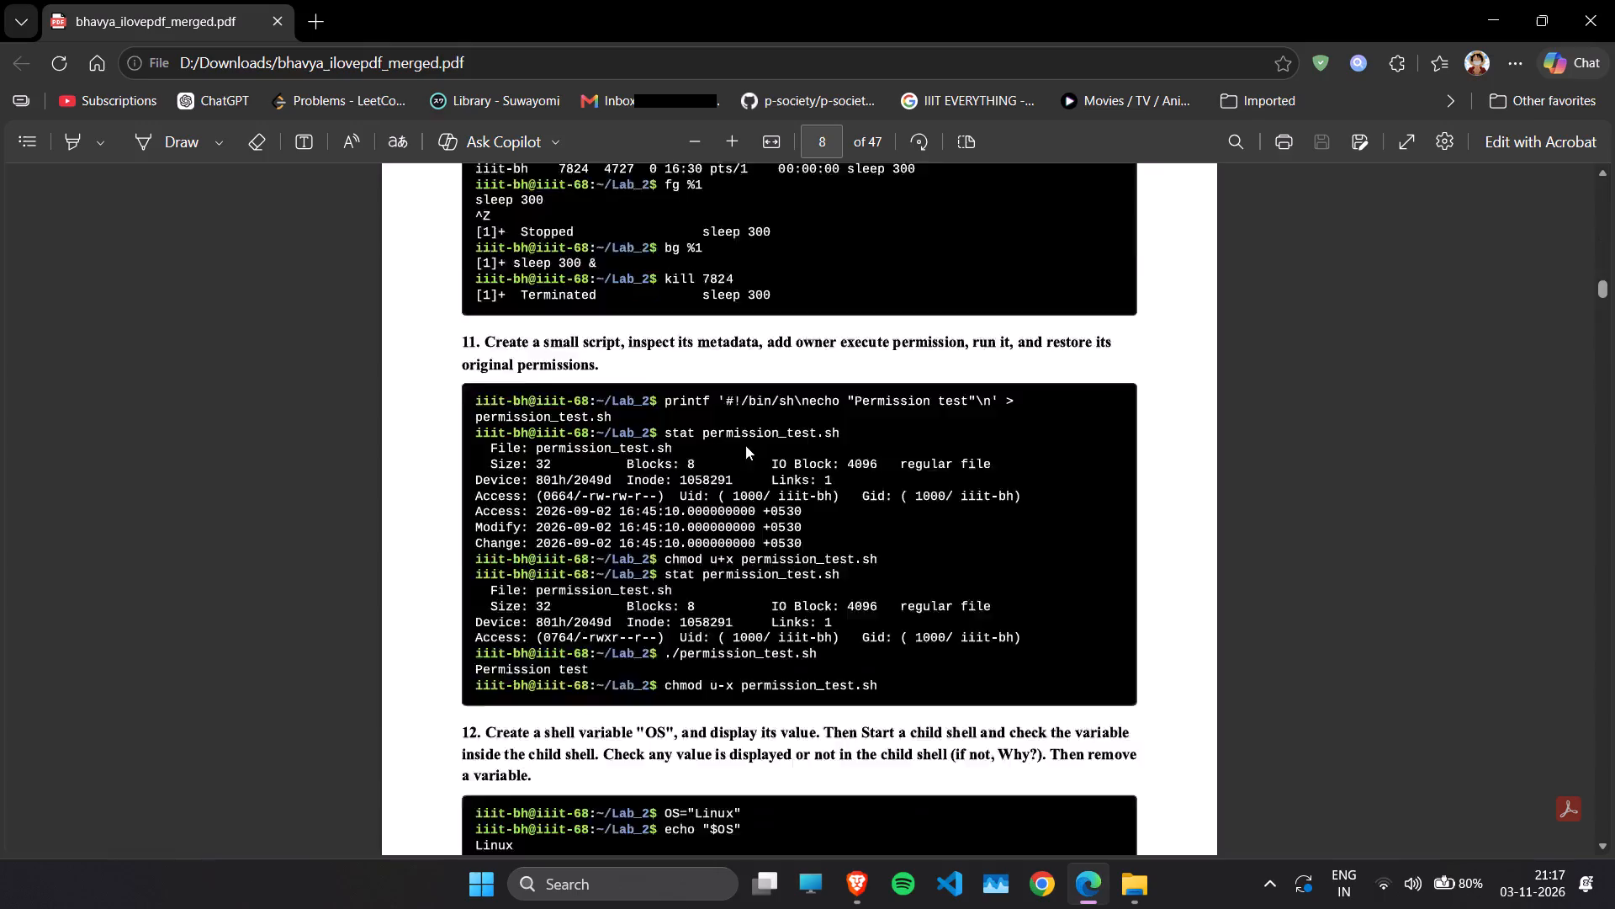
pyautogui.scroll(-11, 745, 445)
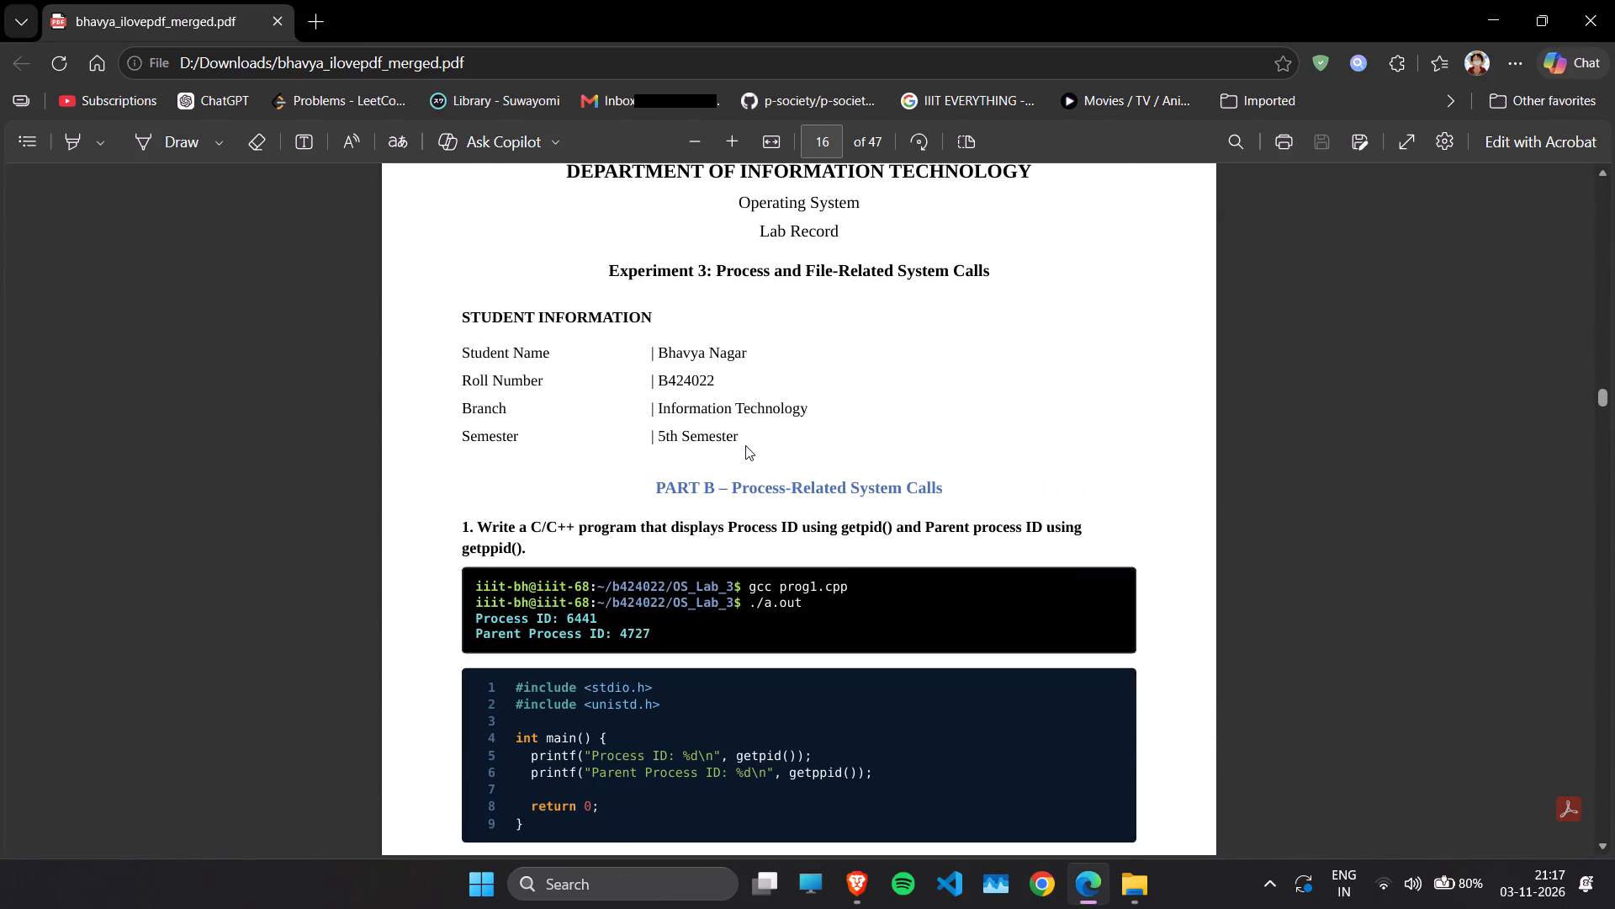
# Examine Part B of Experiment 3 on process-related system calls, from question 1 through question 7.
pyautogui.scroll(-1, 745, 445)
pyautogui.scroll(1, 745, 445)
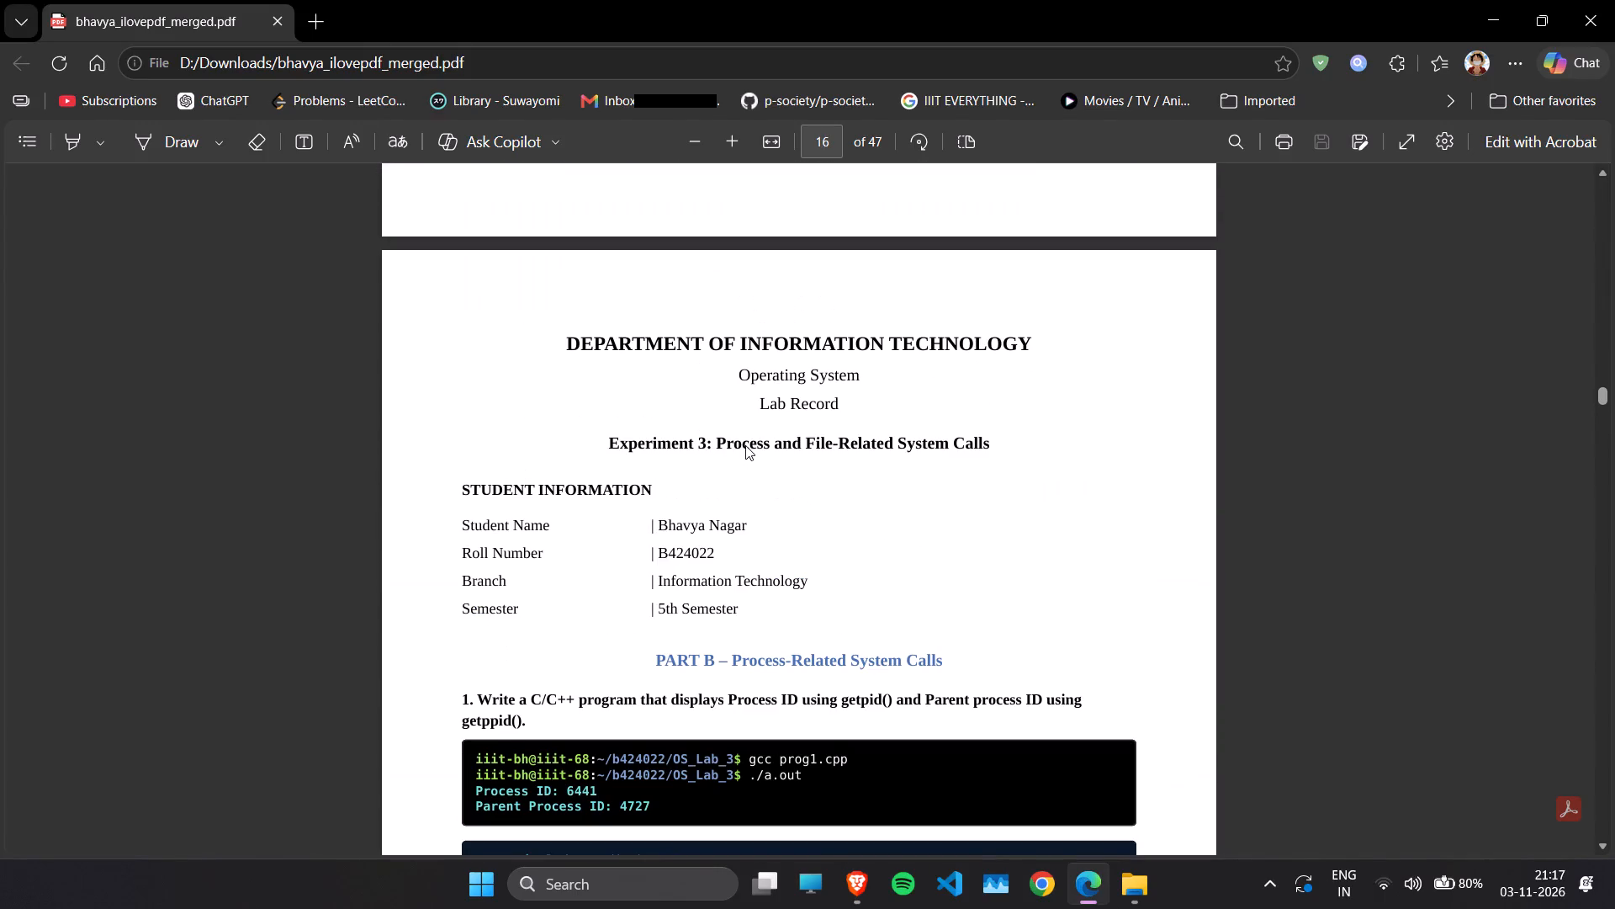
pyautogui.scroll(-4, 745, 445)
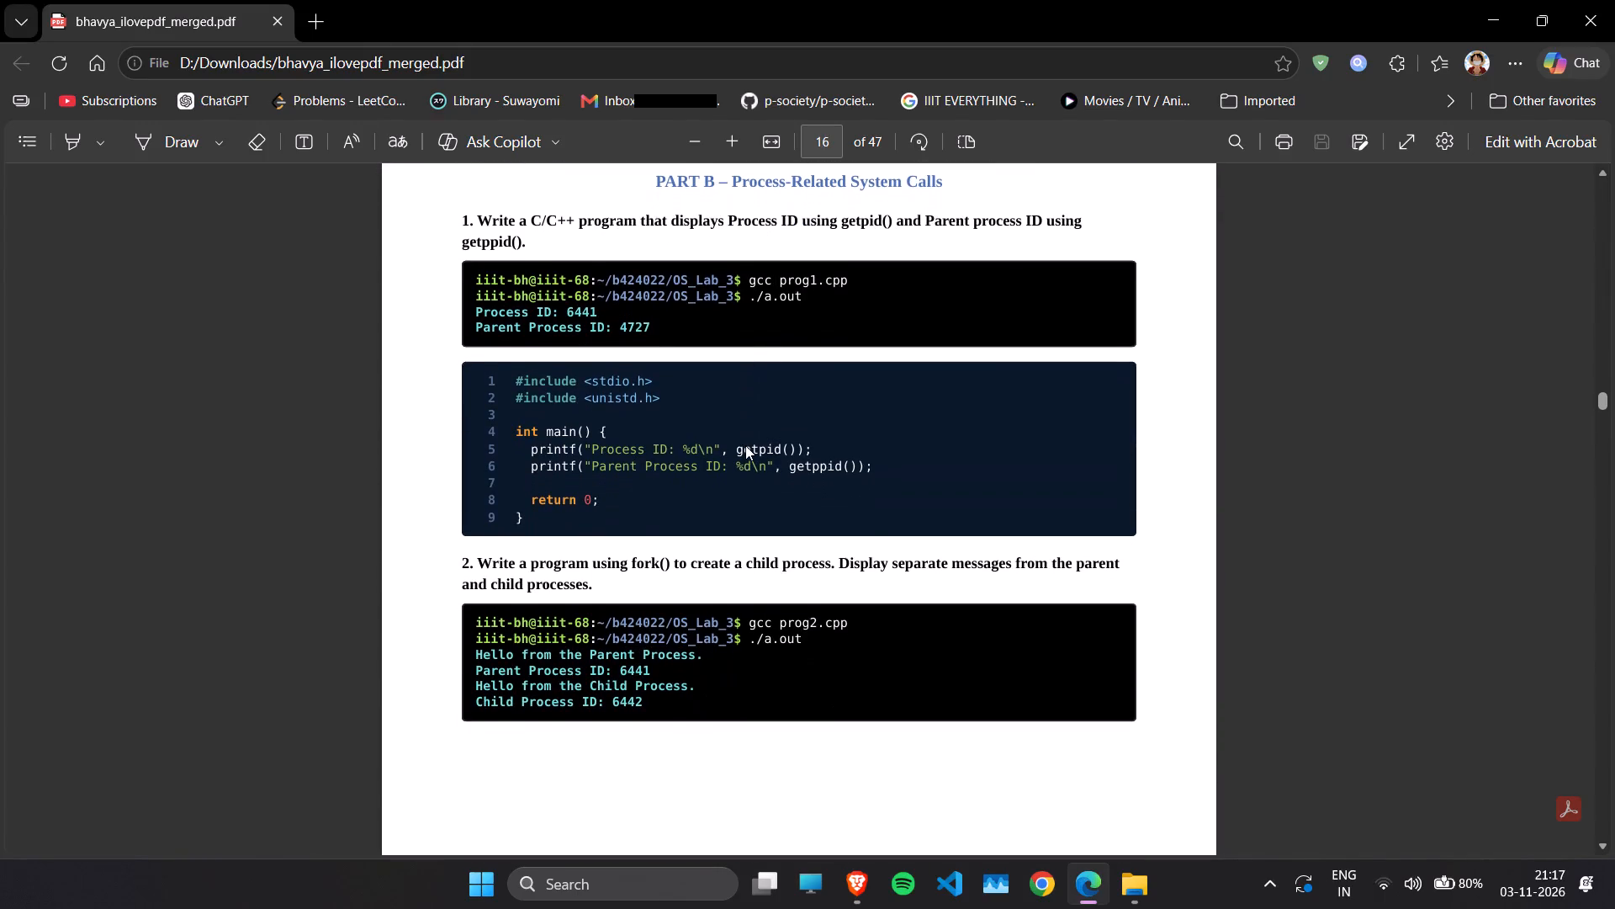
pyautogui.scroll(-4, 745, 445)
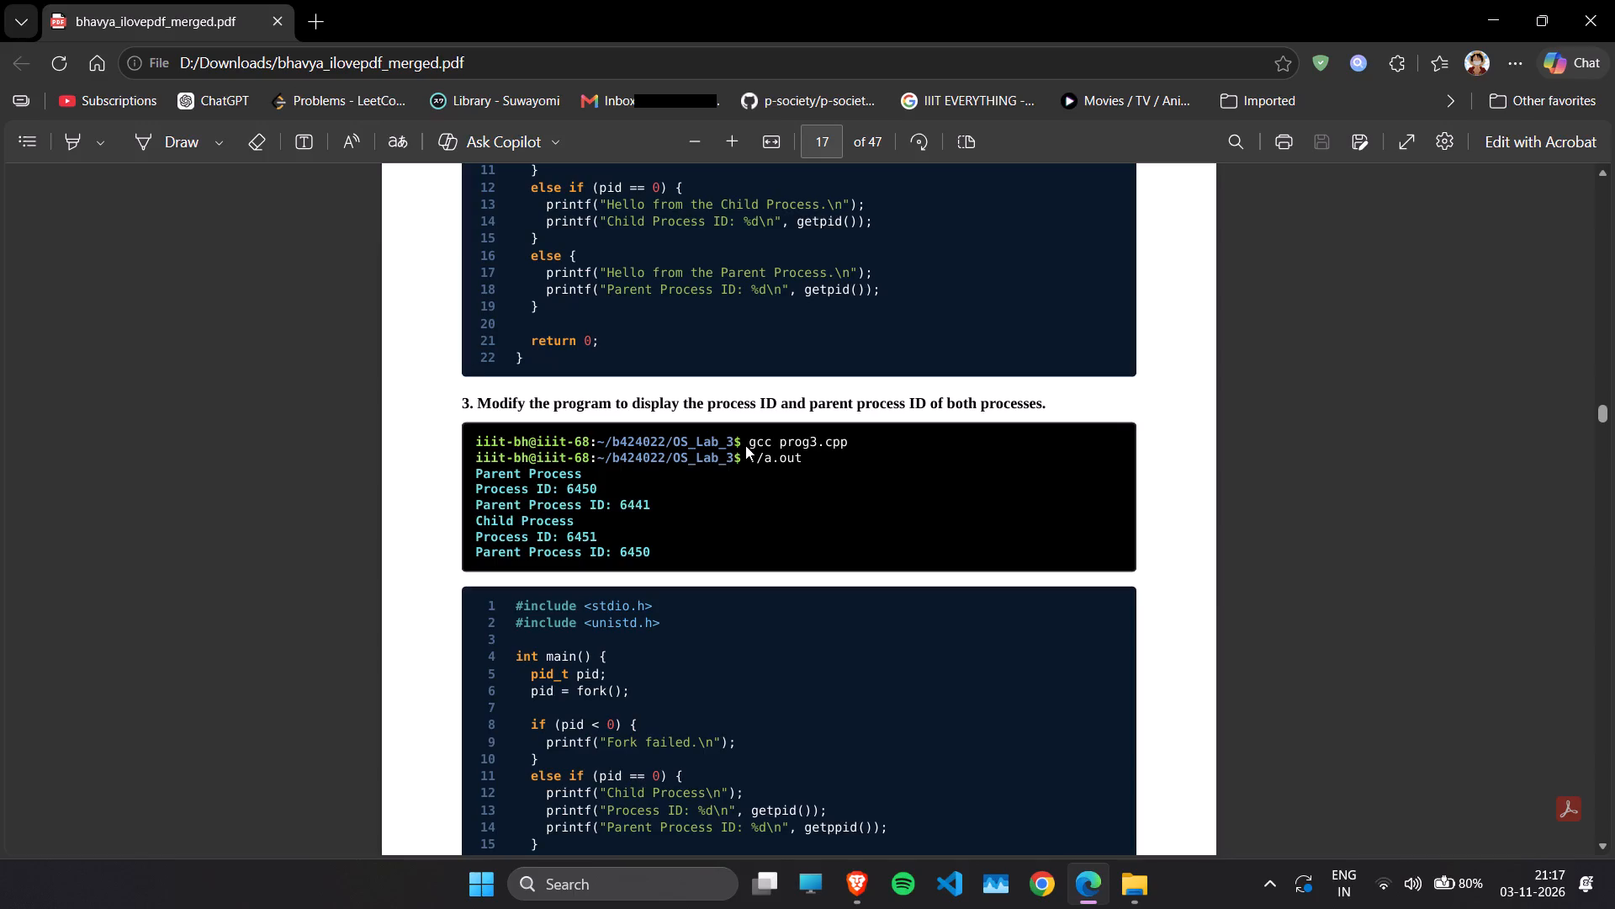
pyautogui.click(745, 445)
pyautogui.scroll(-3, 745, 445)
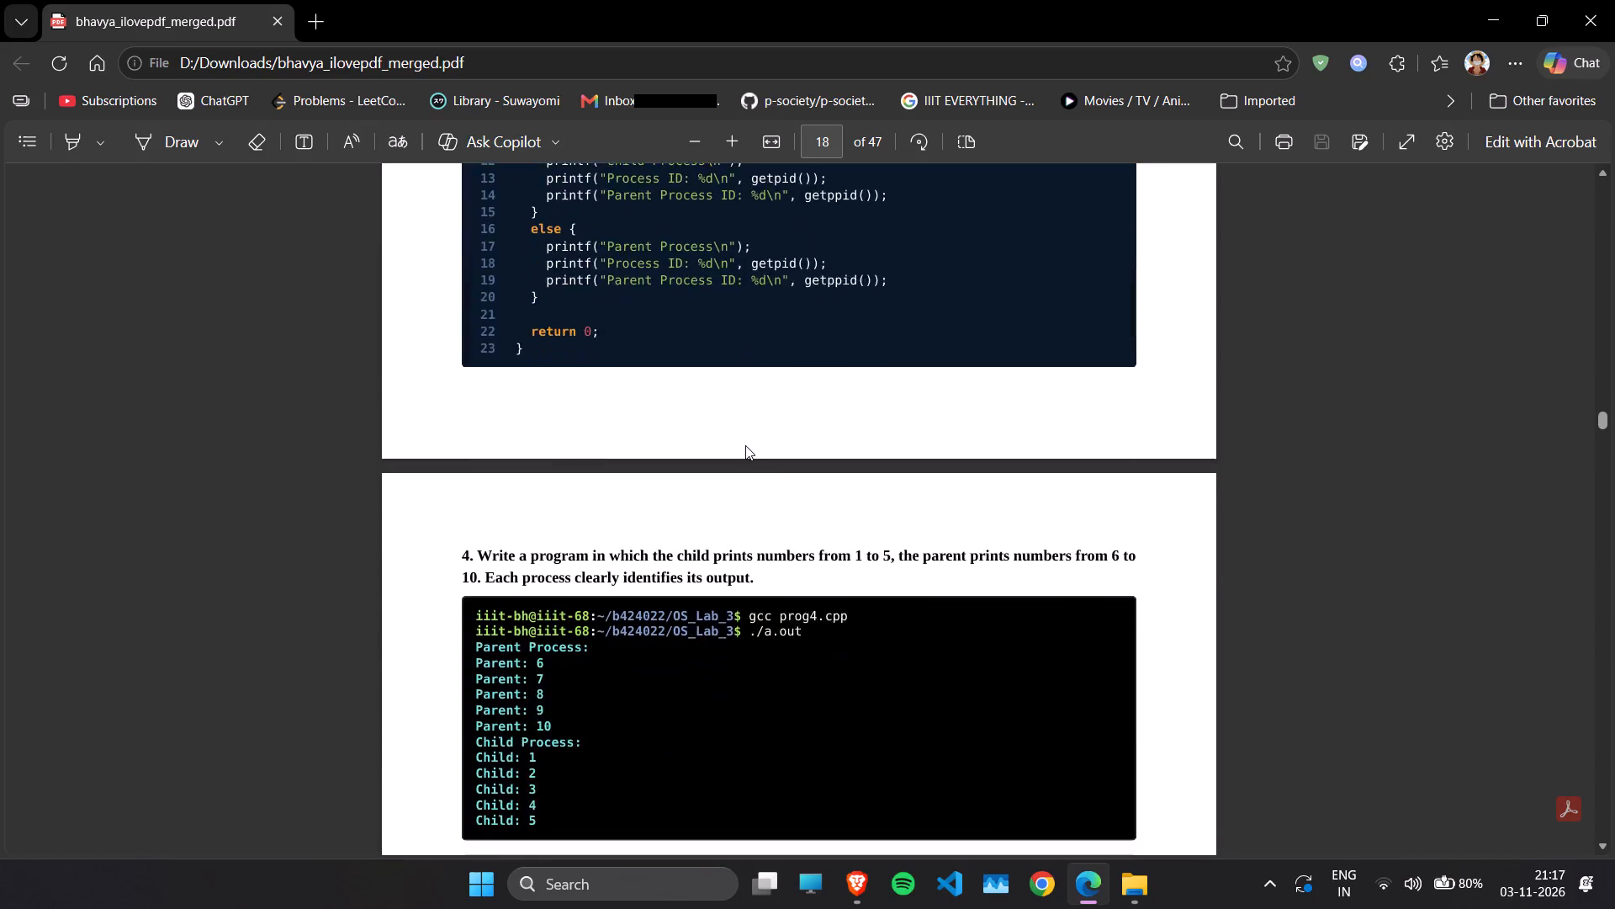
pyautogui.scroll(-5, 745, 445)
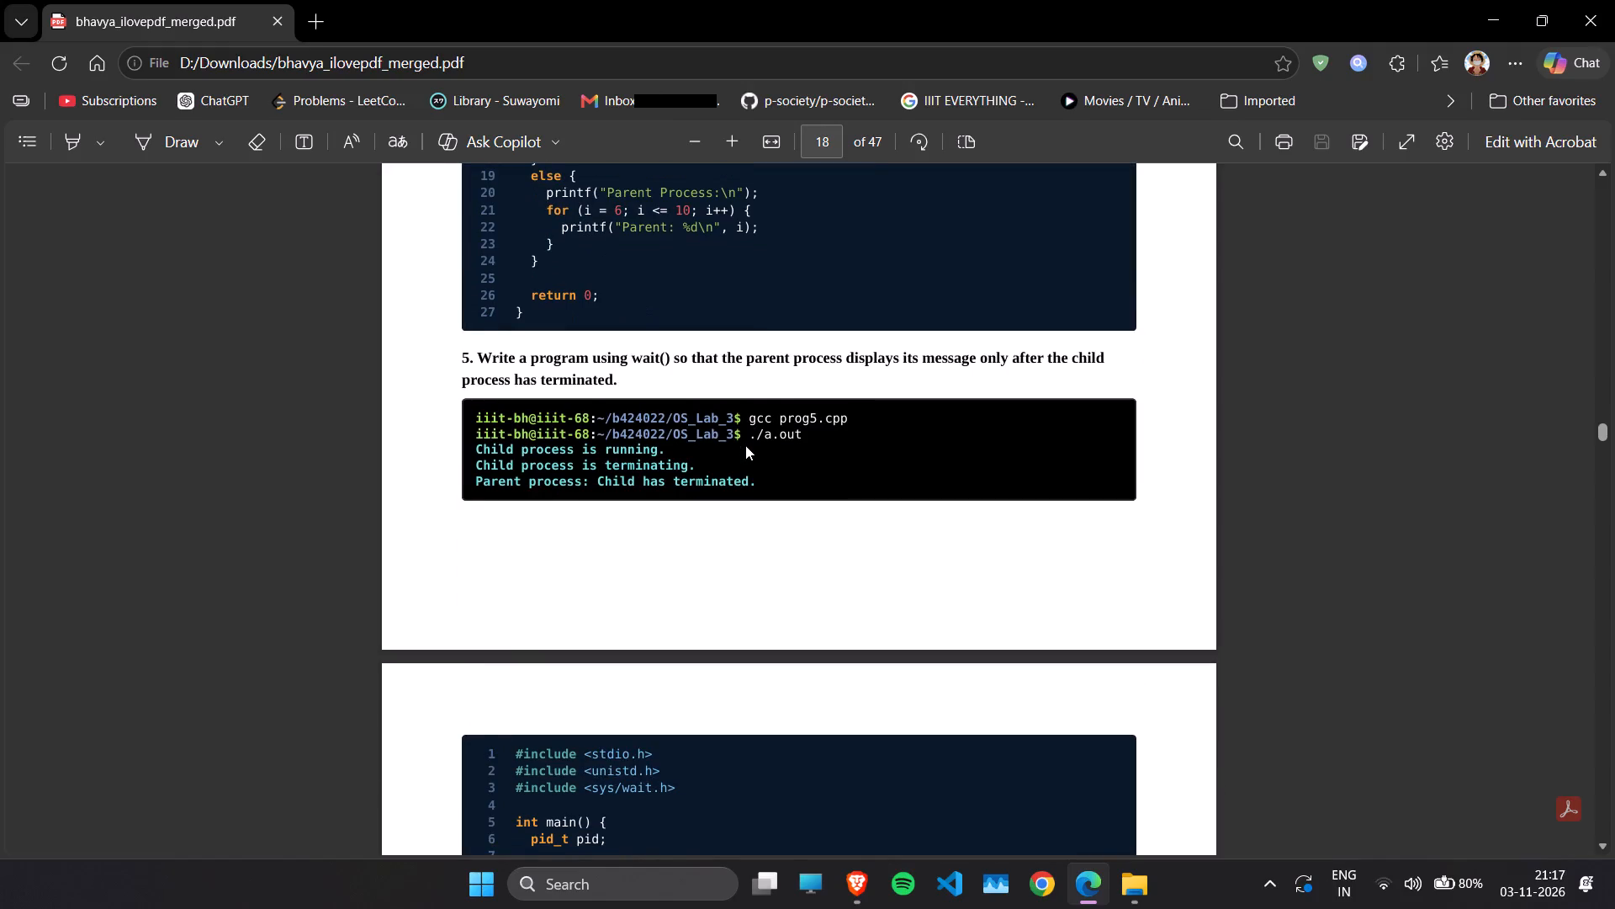
pyautogui.scroll(-6, 745, 445)
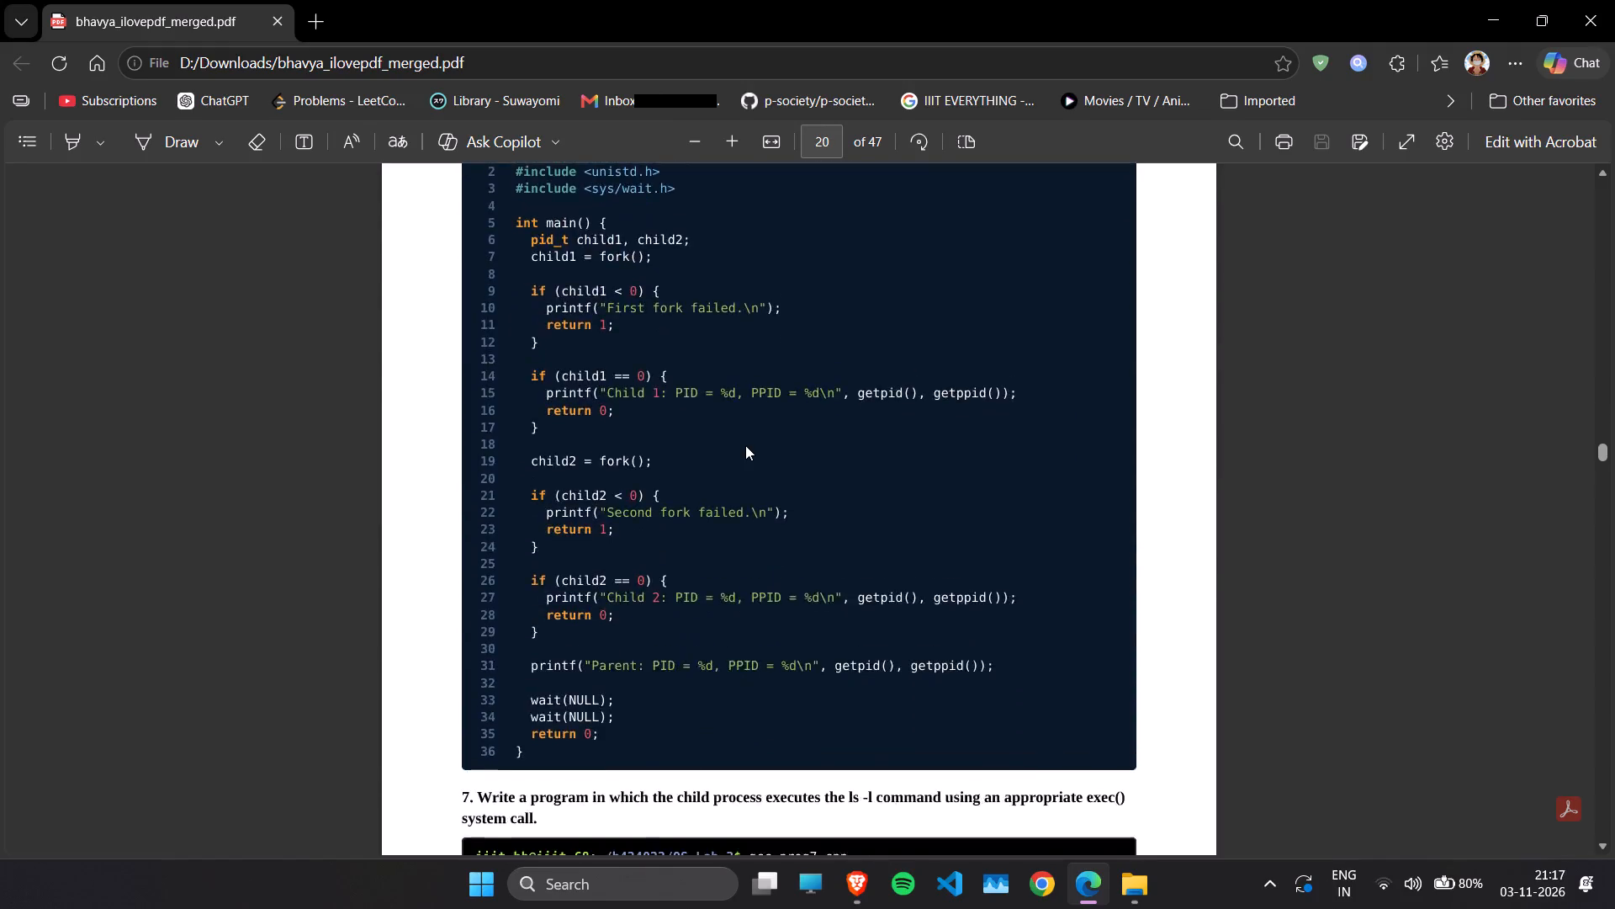
# Examine Part C of Experiment 3 on file-related system calls, through question 14 to the start of Experiments 5 and 6.
pyautogui.scroll(-10, 745, 445)
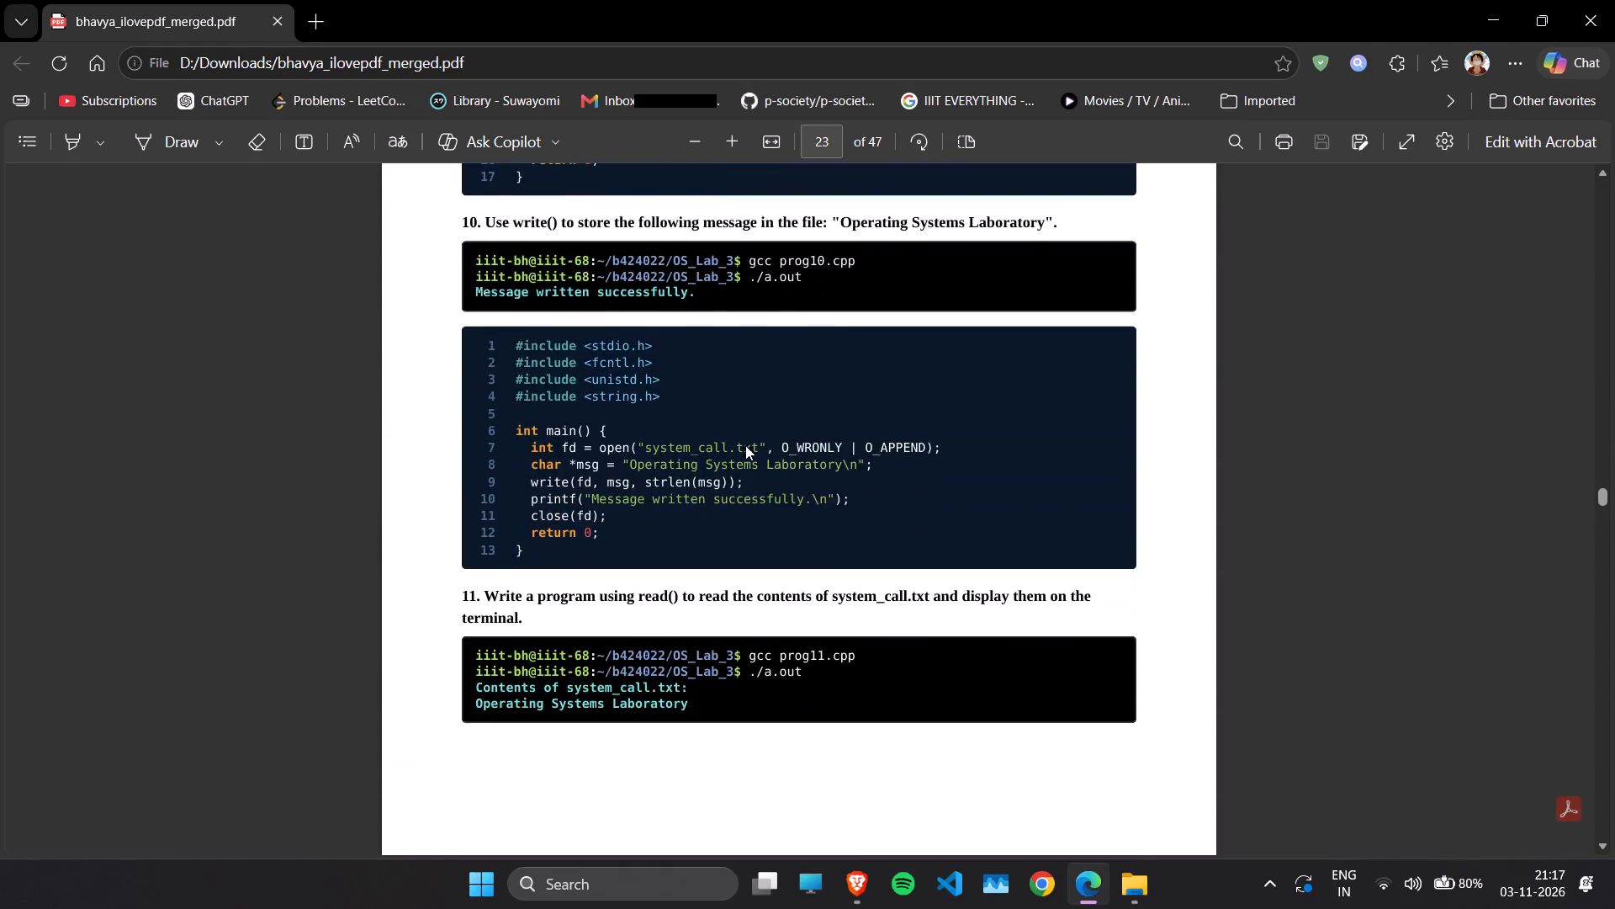
pyautogui.scroll(7, 745, 445)
pyautogui.scroll(-3, 745, 445)
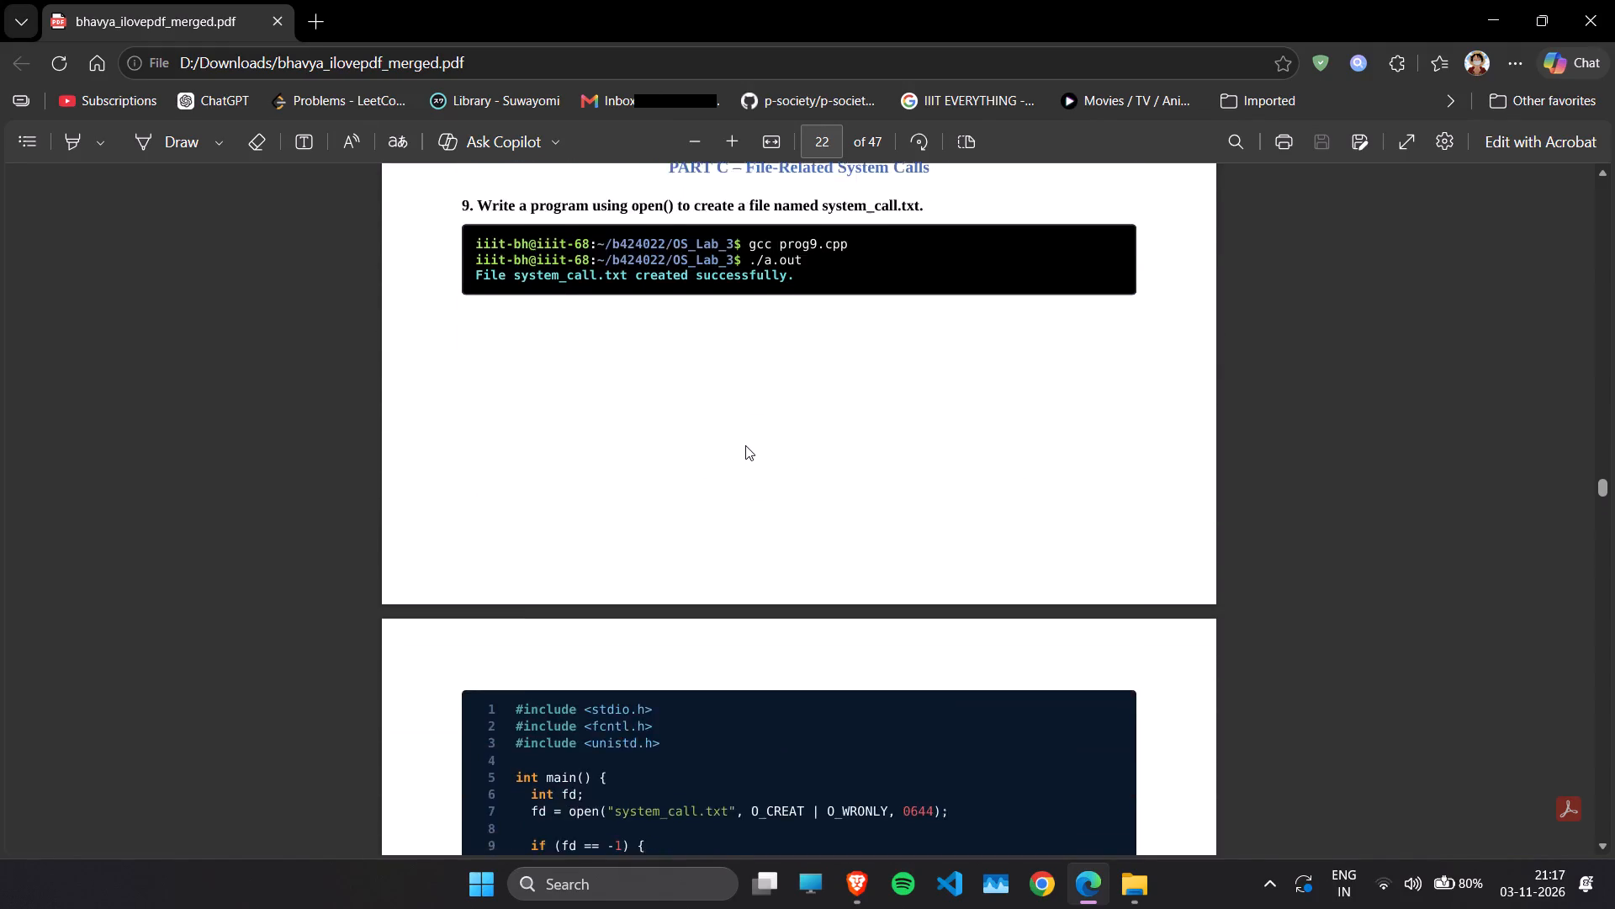
pyautogui.scroll(-5, 745, 445)
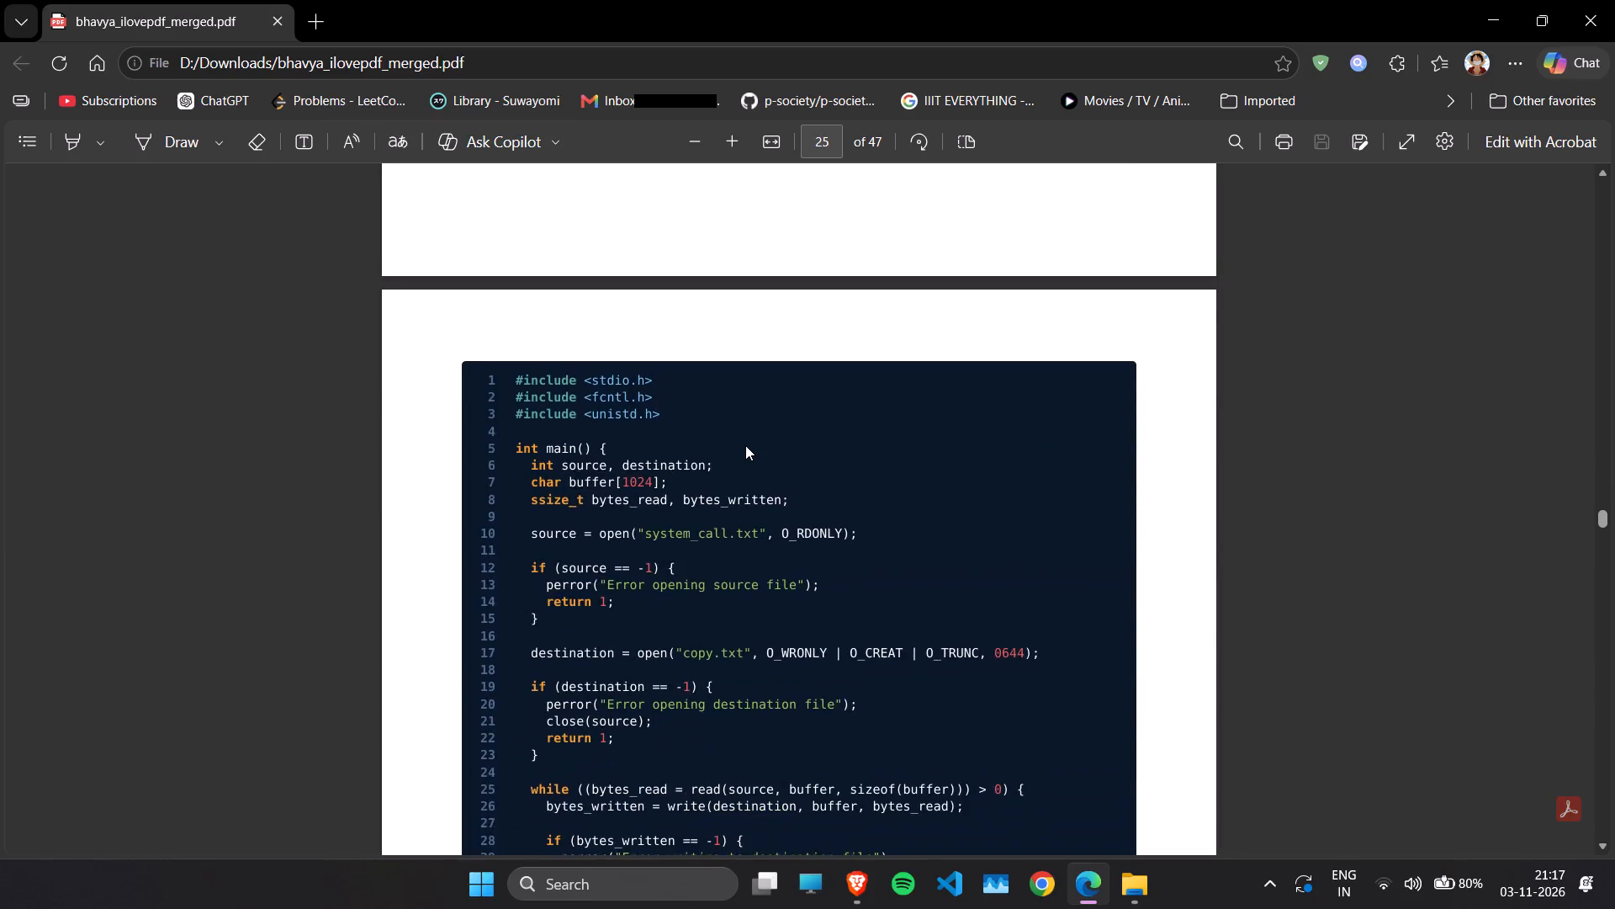
pyautogui.scroll(-10, 745, 445)
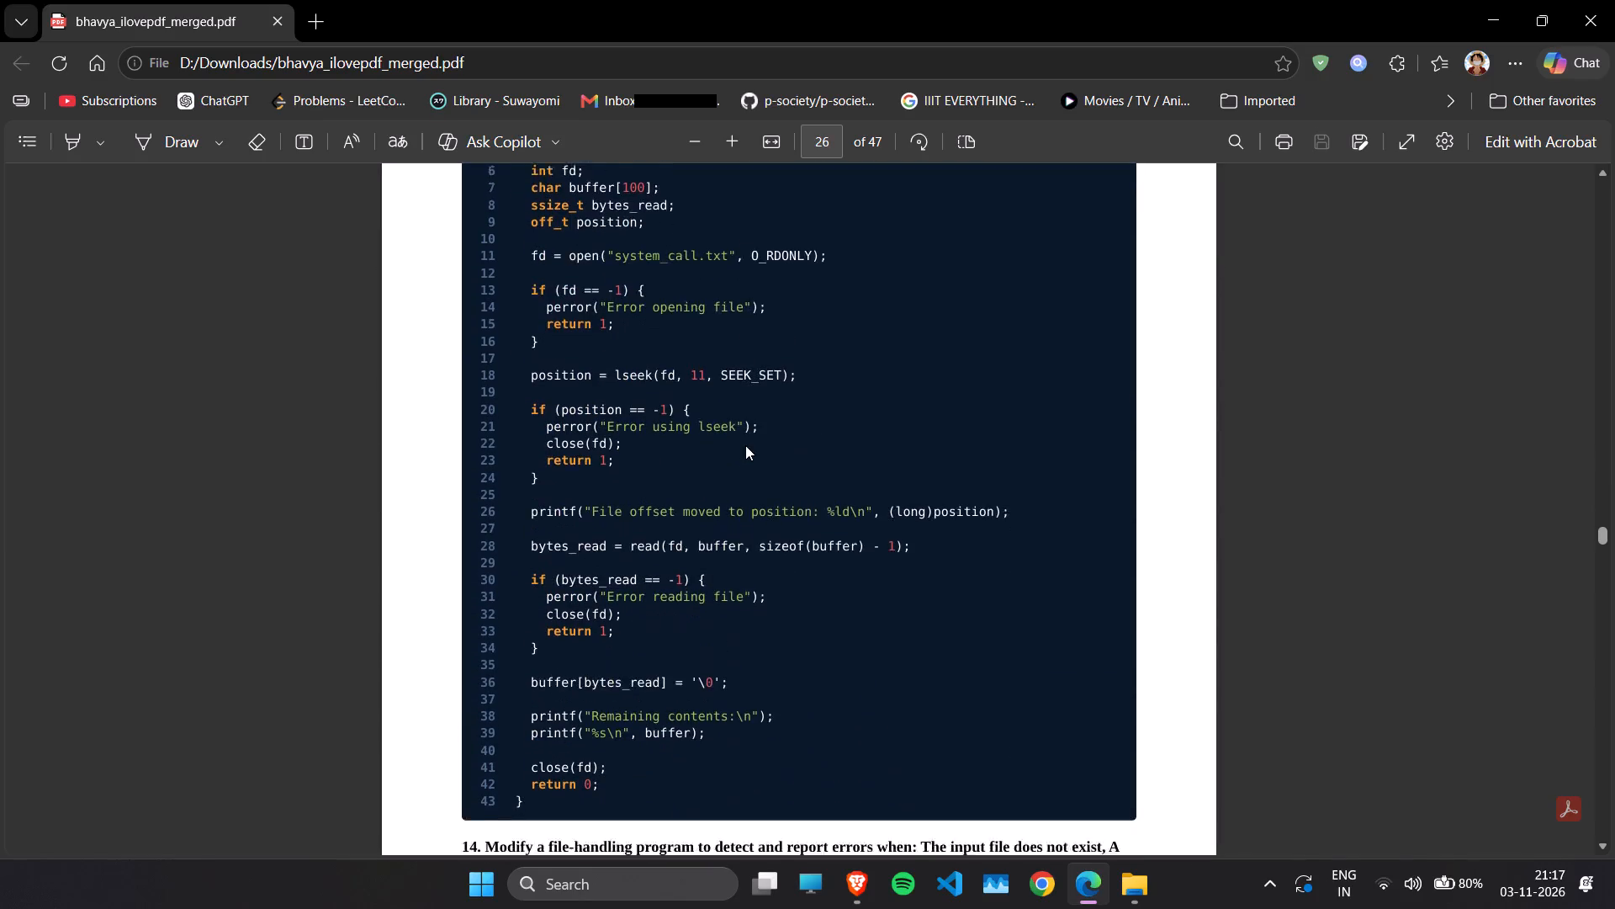
pyautogui.scroll(-4, 745, 445)
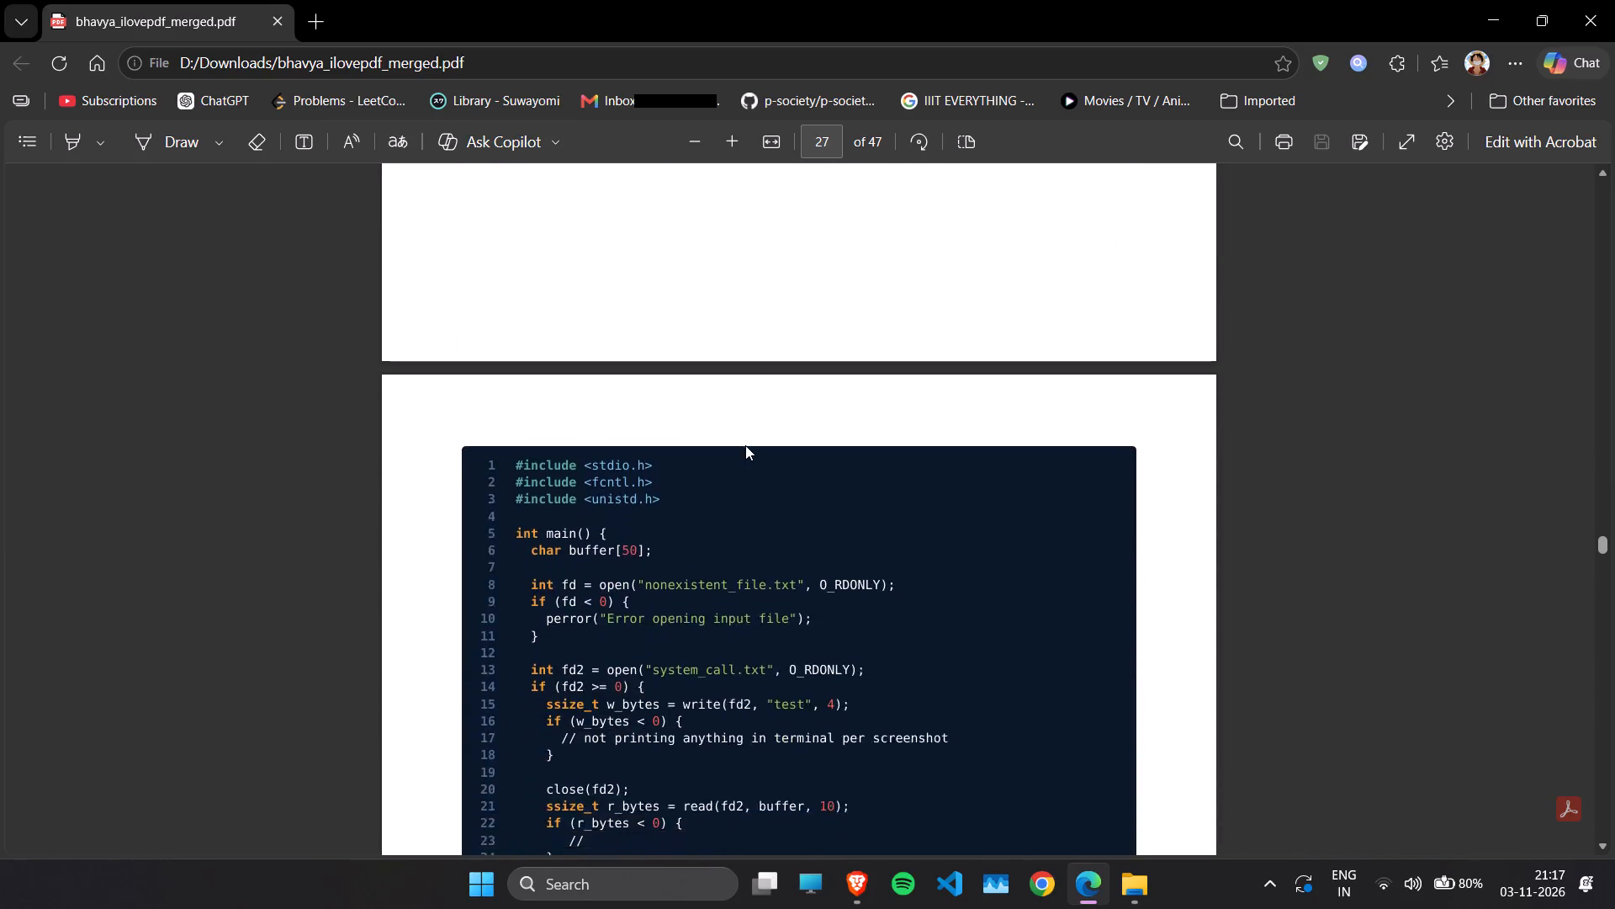
pyautogui.scroll(-5, 745, 445)
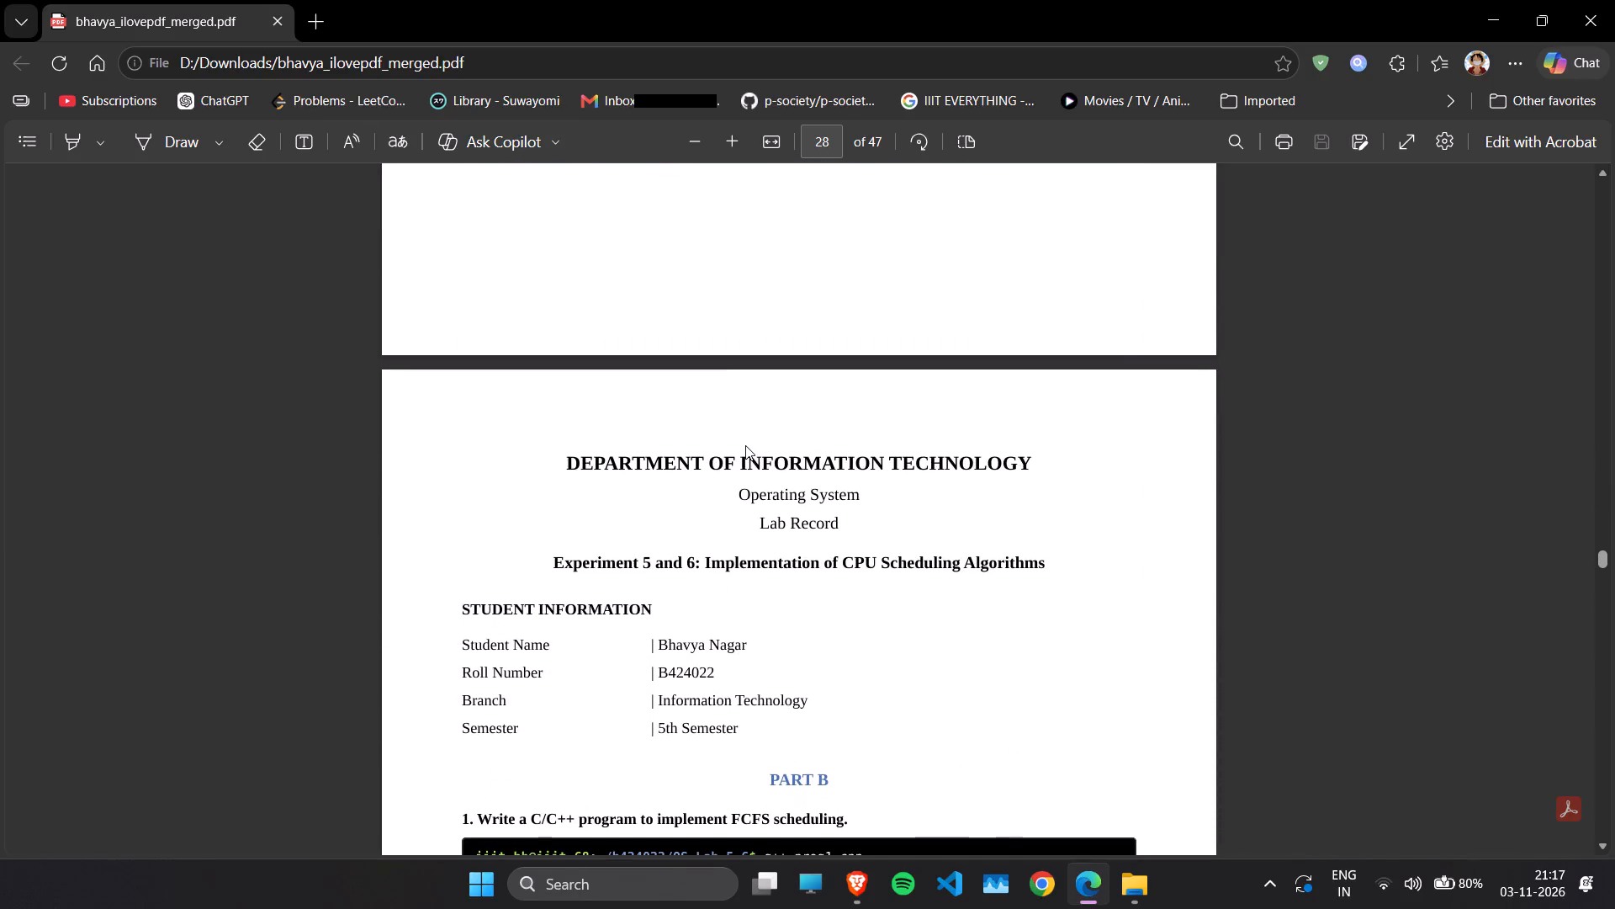
# Examine the CPU scheduling pages of Experiments 5 and 6 and the Lab 7 pages through to the end of the PDF.
pyautogui.scroll(-15, 745, 445)
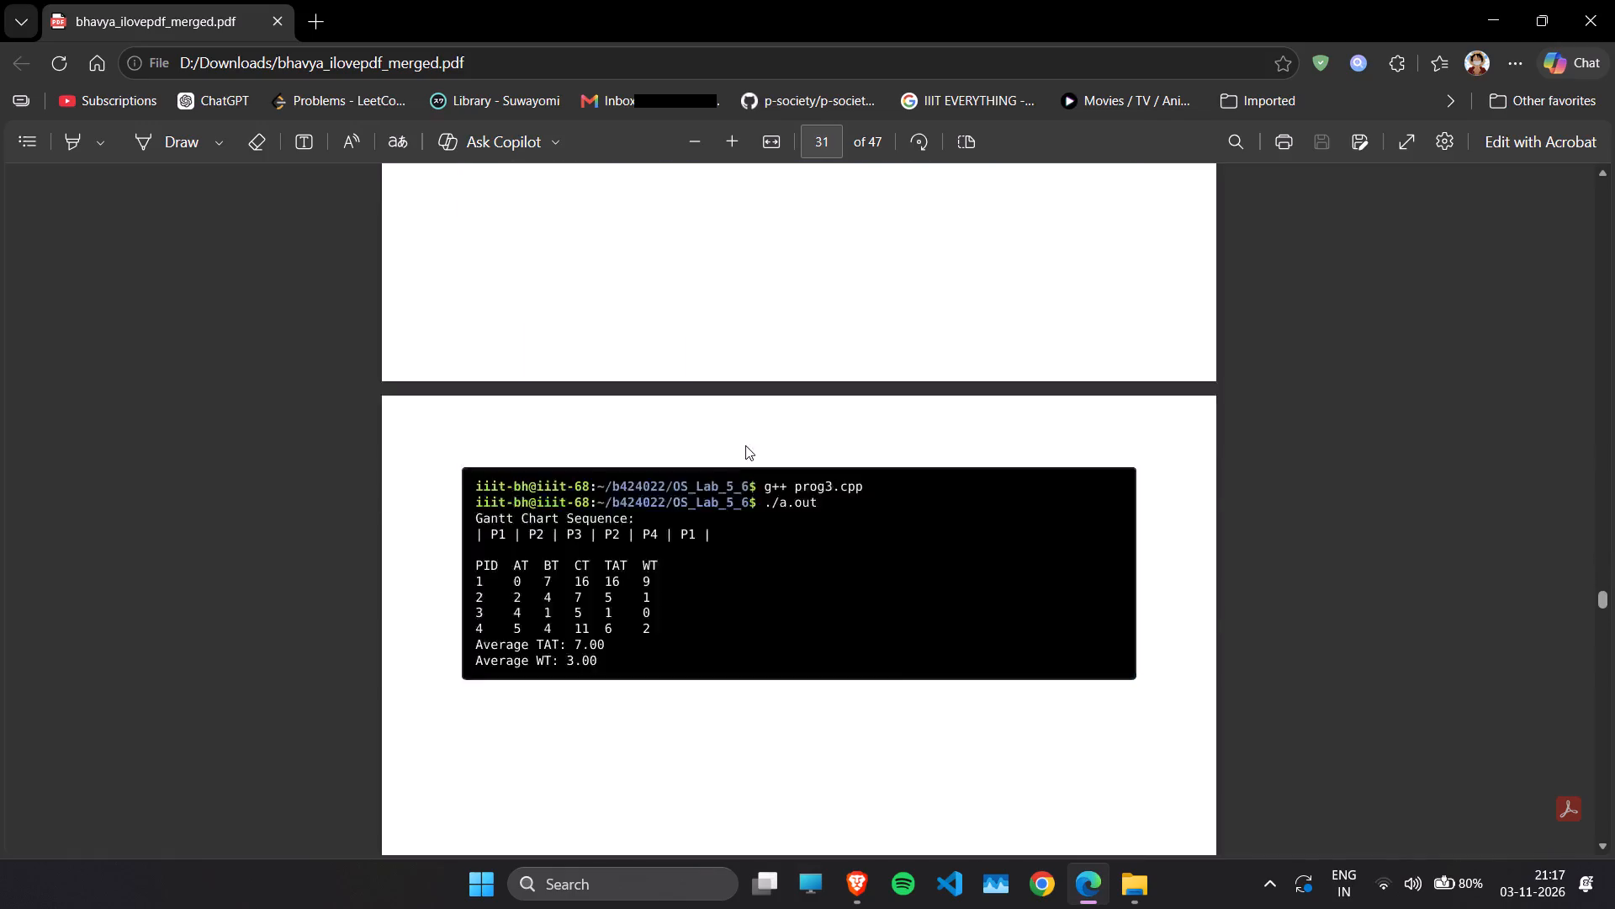
pyautogui.scroll(-15, 745, 445)
pyautogui.scroll(-8, 745, 445)
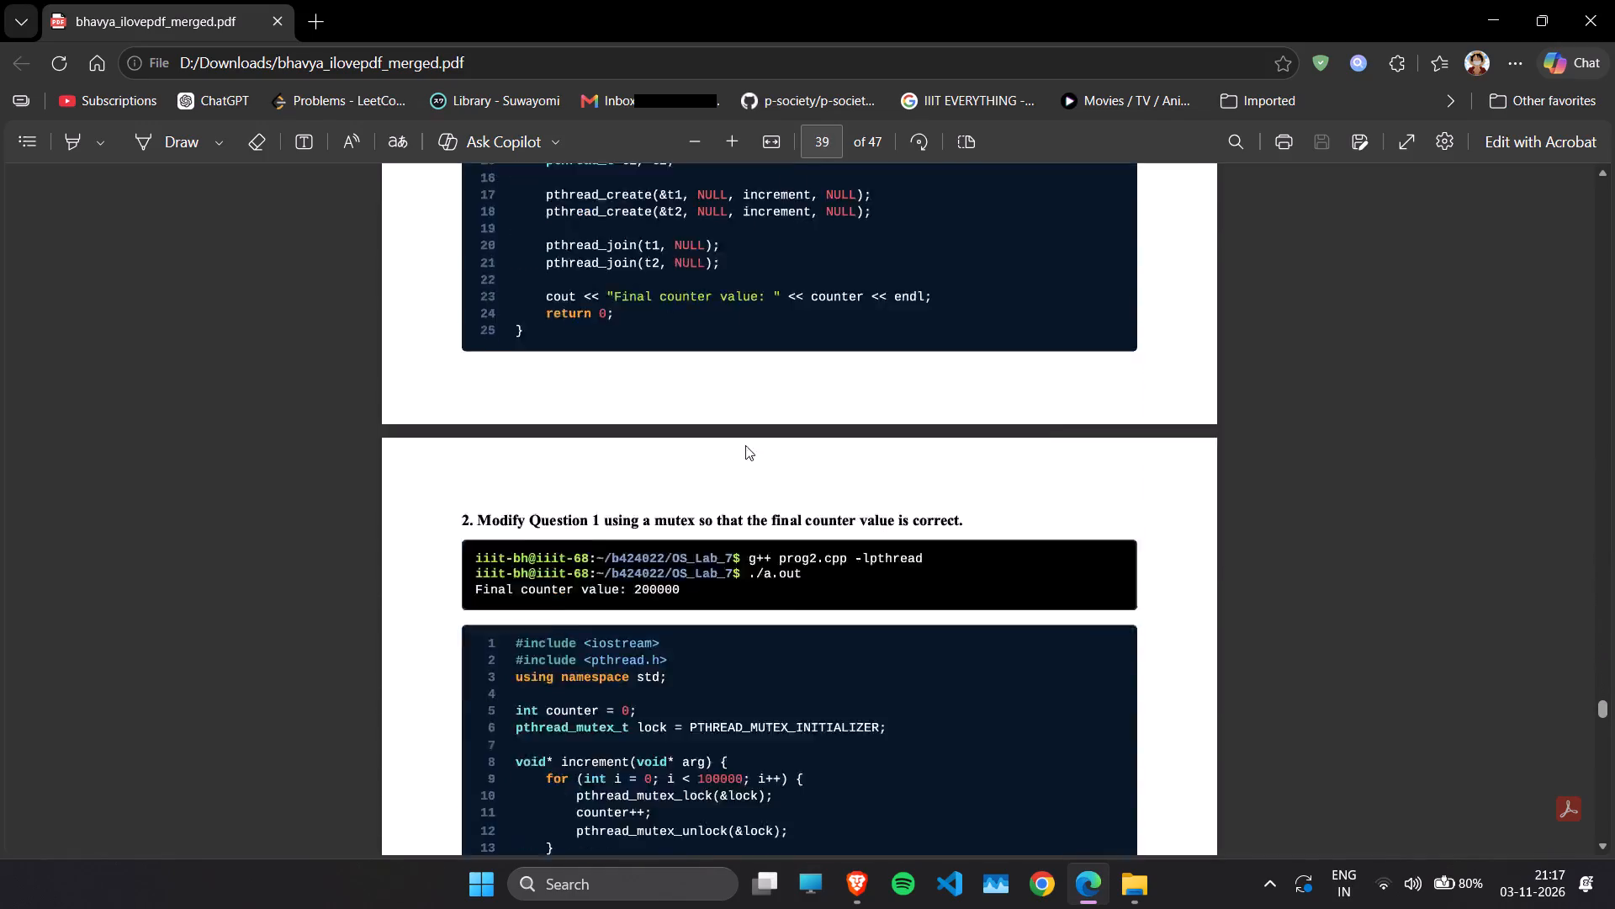
pyautogui.scroll(-16, 745, 445)
pyautogui.scroll(-8, 745, 445)
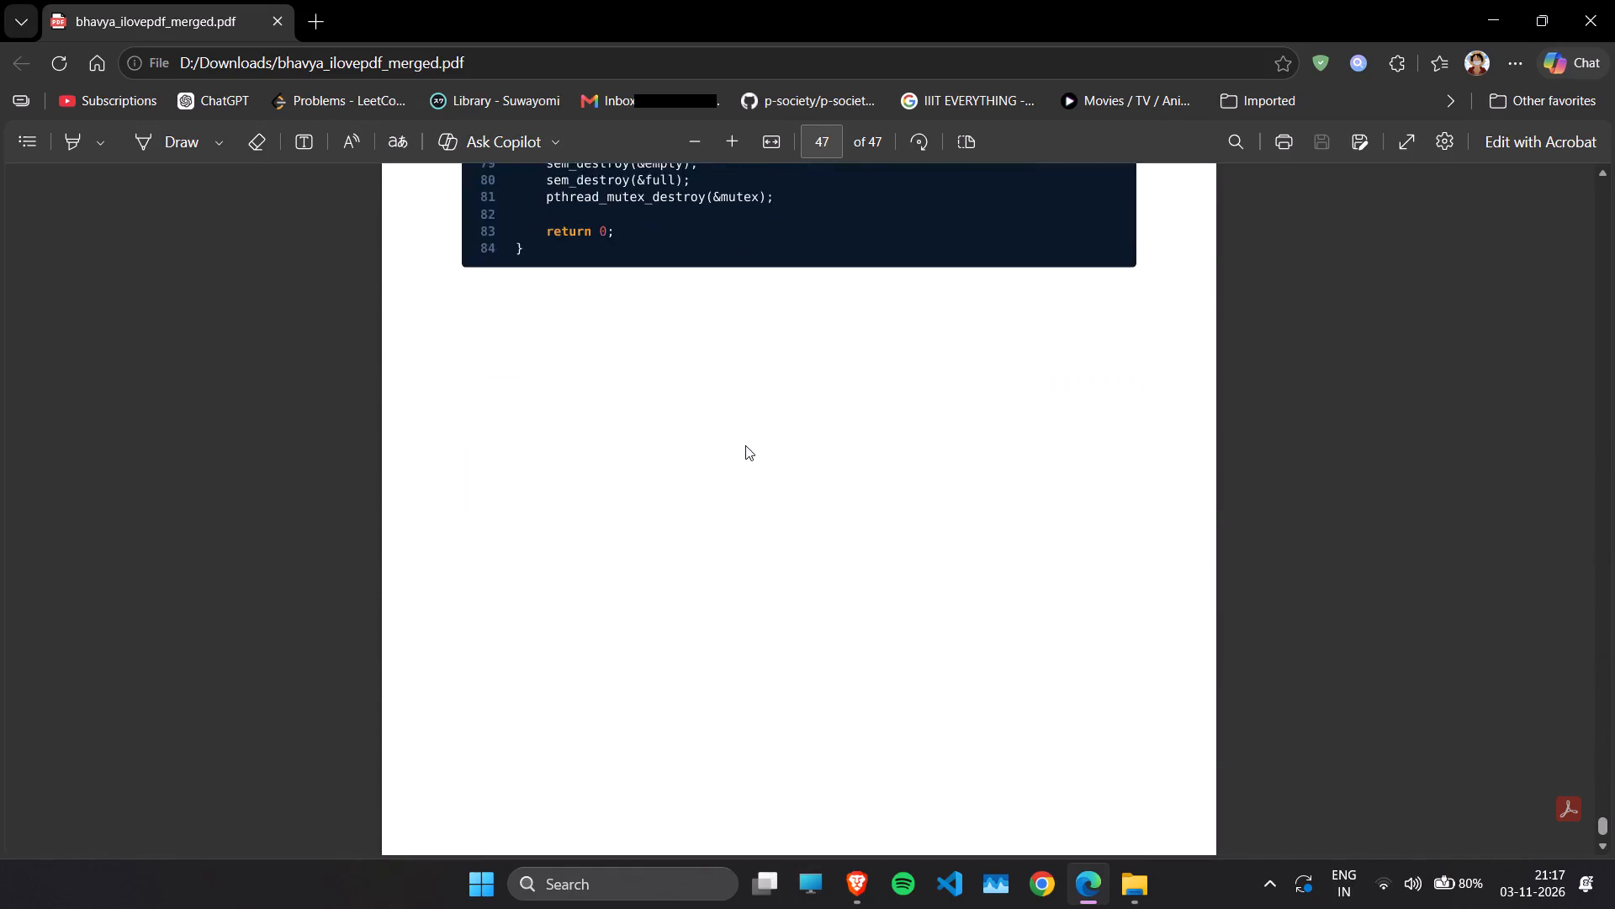
pyautogui.scroll(-5, 745, 445)
# Review the producer-consumer output and code on the last three pages of the merged PDF.
pyautogui.scroll(6, 745, 445)
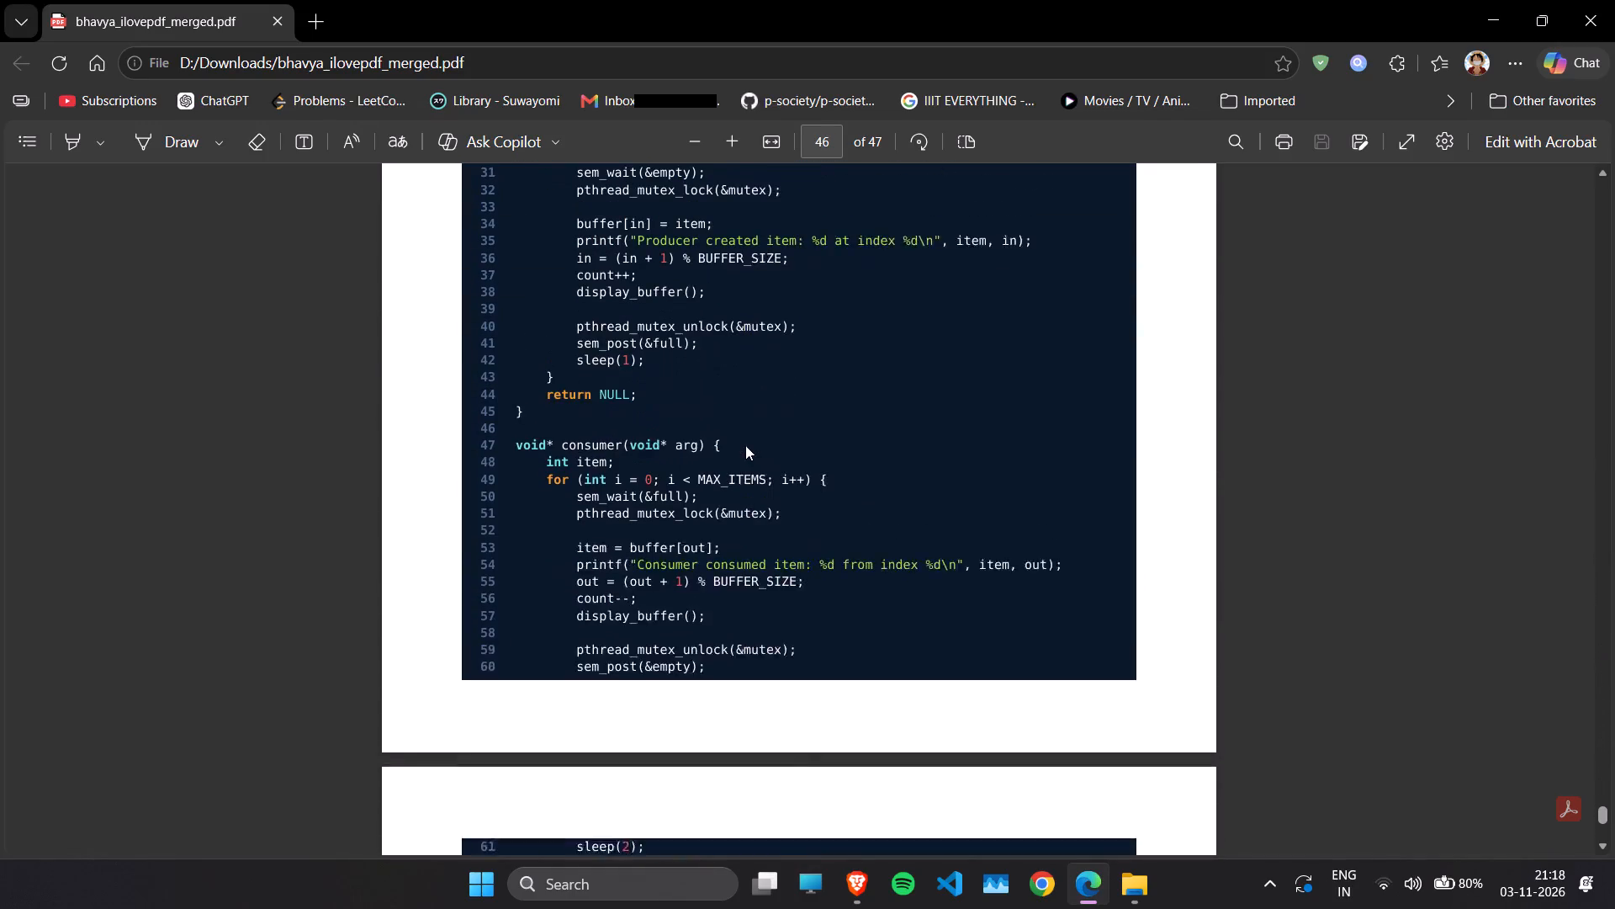
pyautogui.scroll(-3, 739, 393)
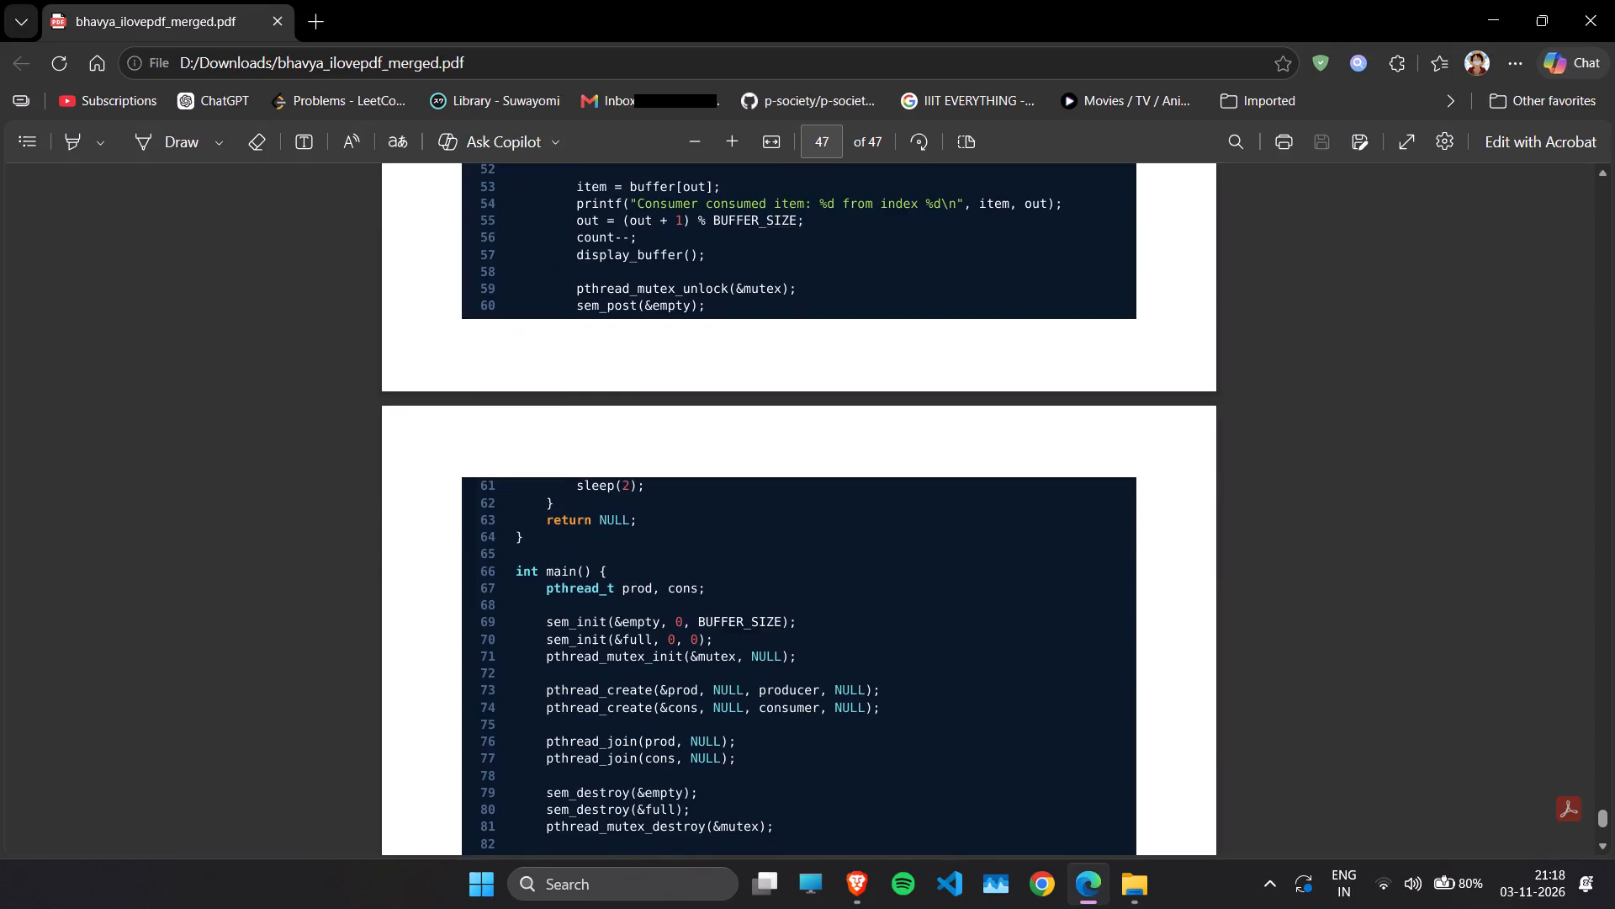
pyautogui.scroll(5, 739, 393)
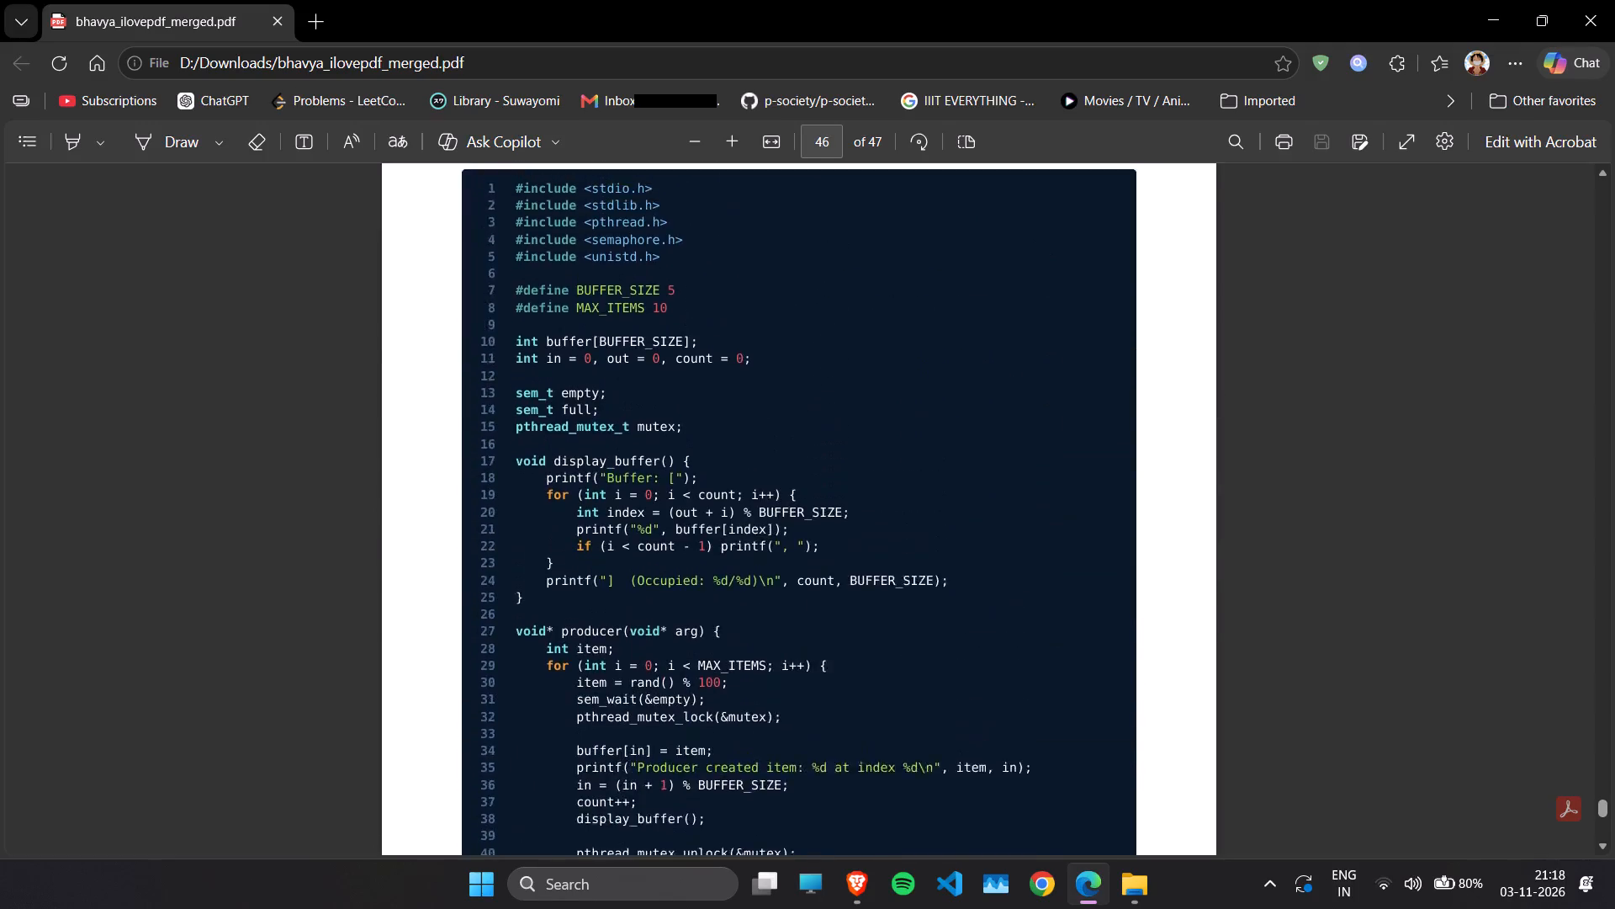
pyautogui.scroll(6, 739, 393)
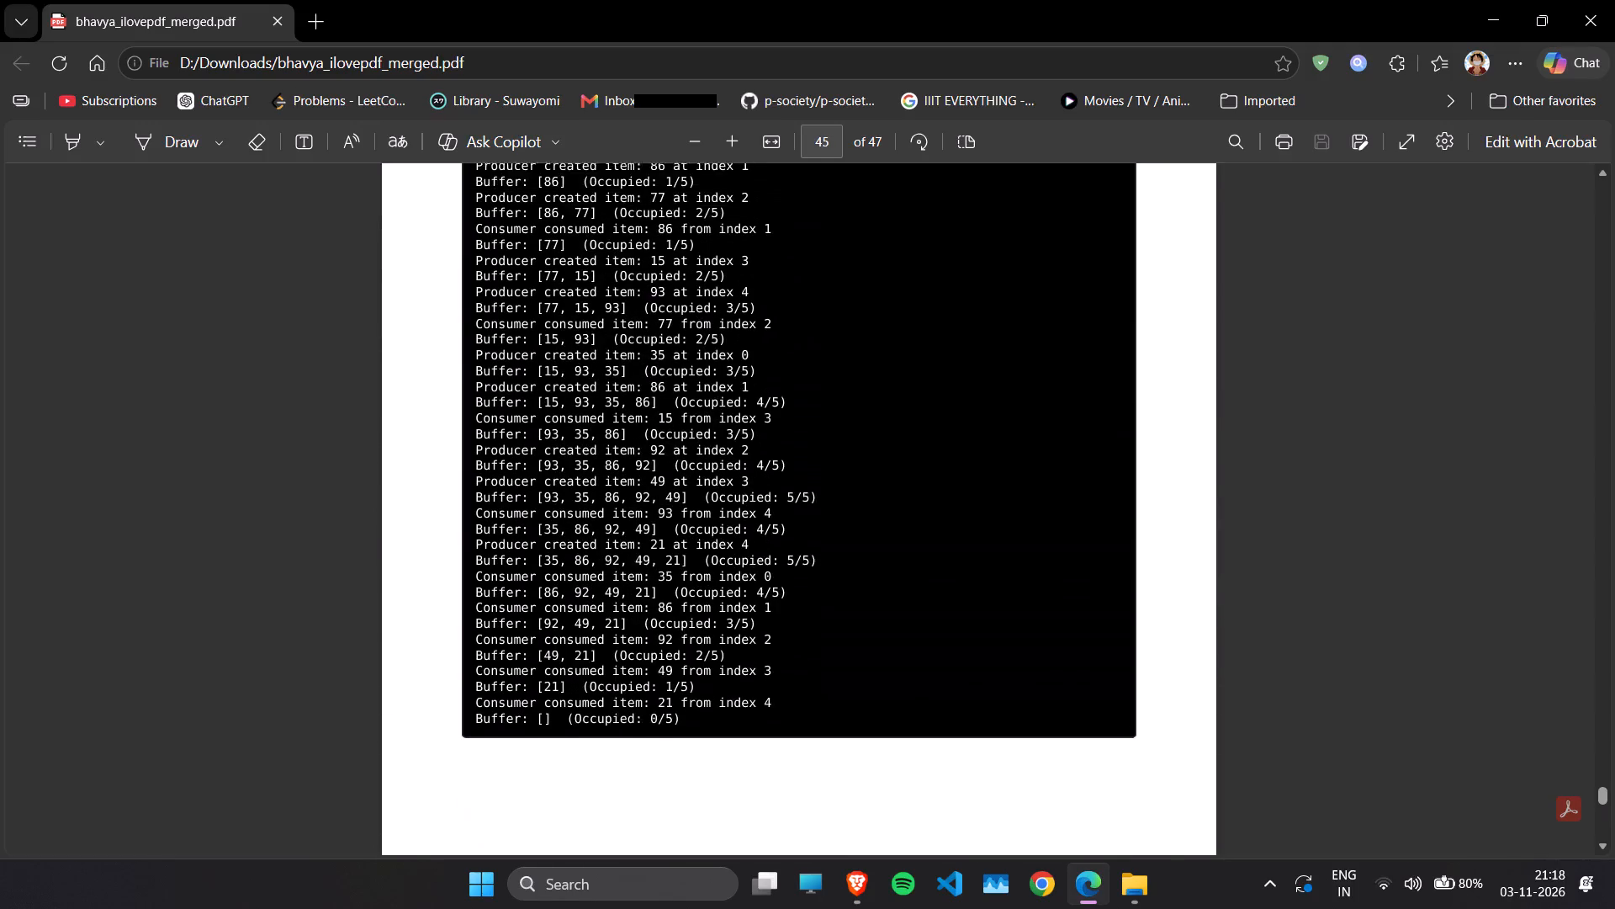
pyautogui.scroll(1, 739, 393)
pyautogui.scroll(-2, 739, 393)
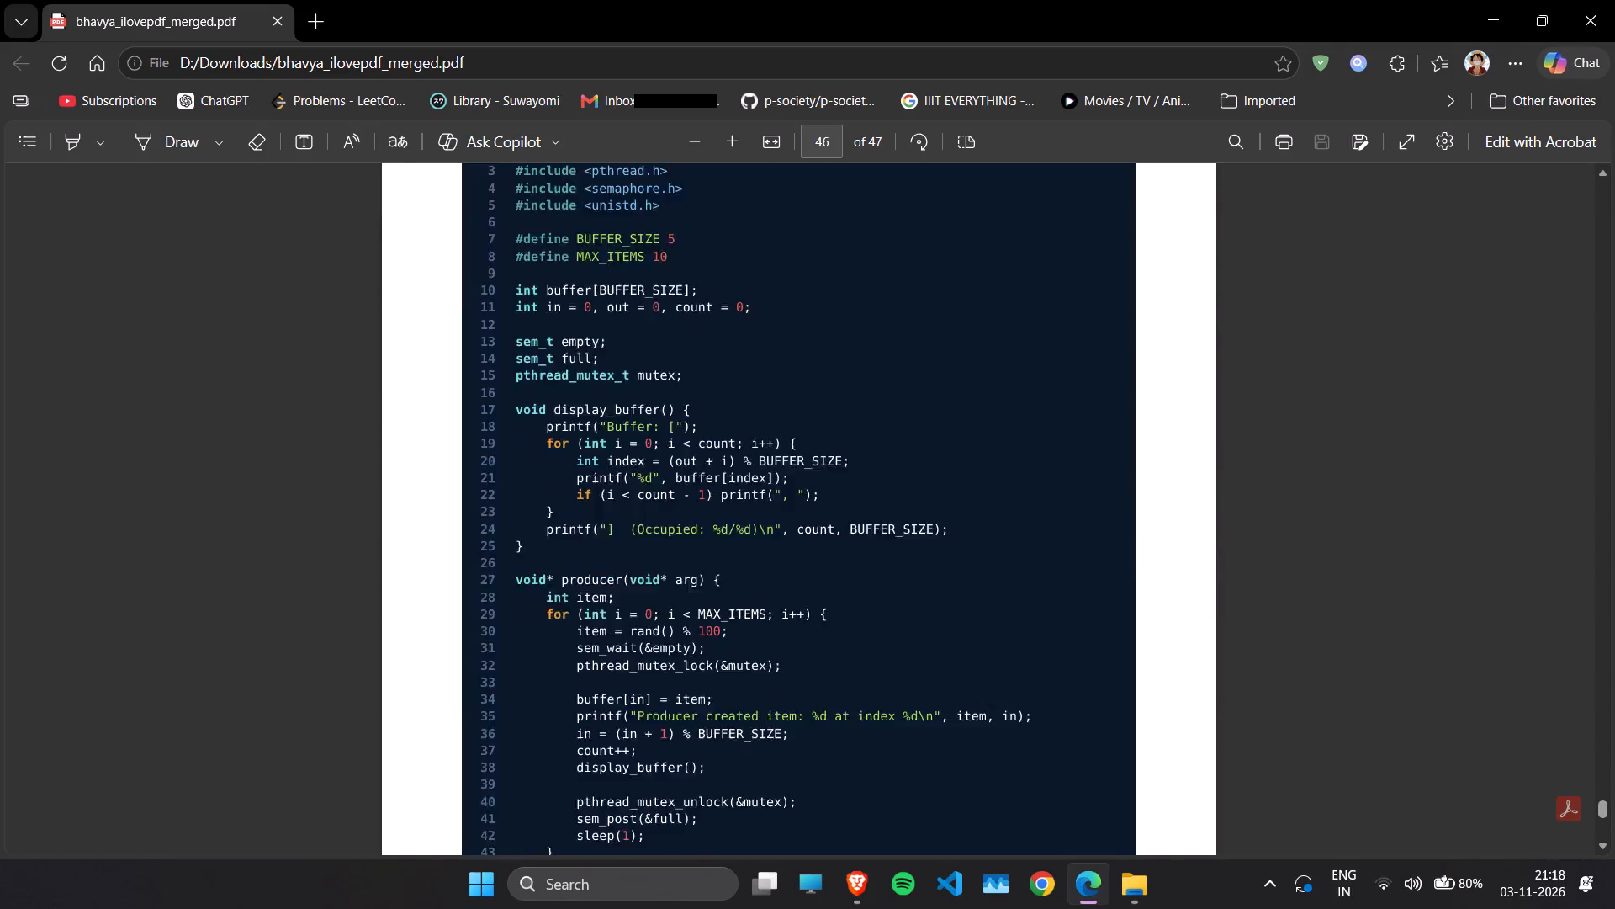
pyautogui.scroll(-3, 739, 393)
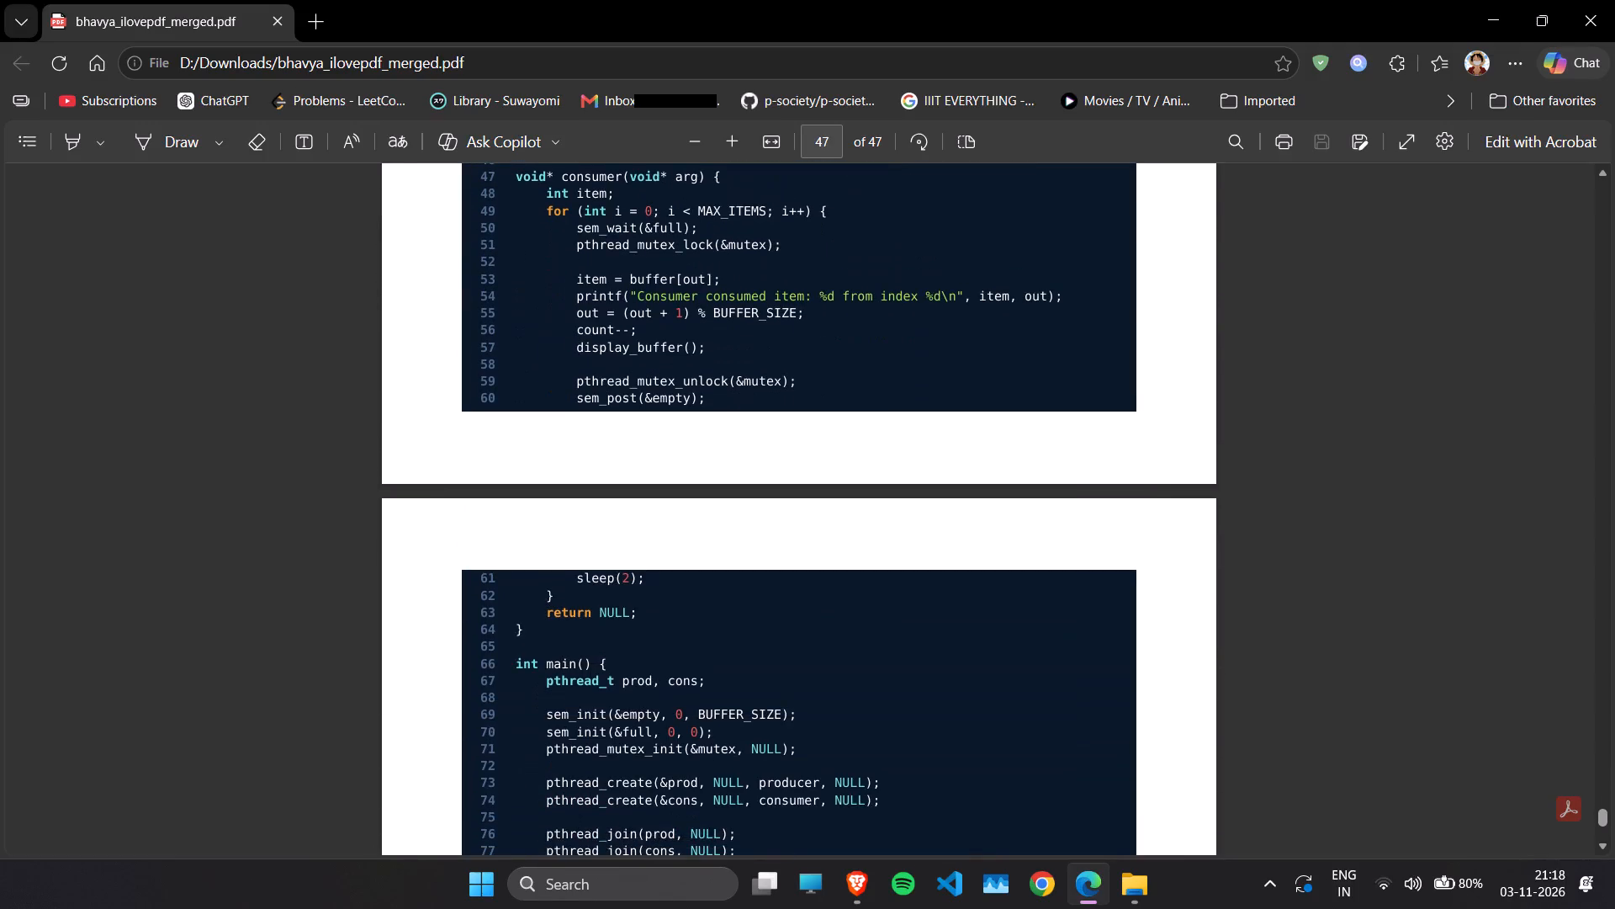
pyautogui.scroll(-1, 739, 393)
# Close the browser window showing the merged PDF.
pyautogui.click(1614, 0)
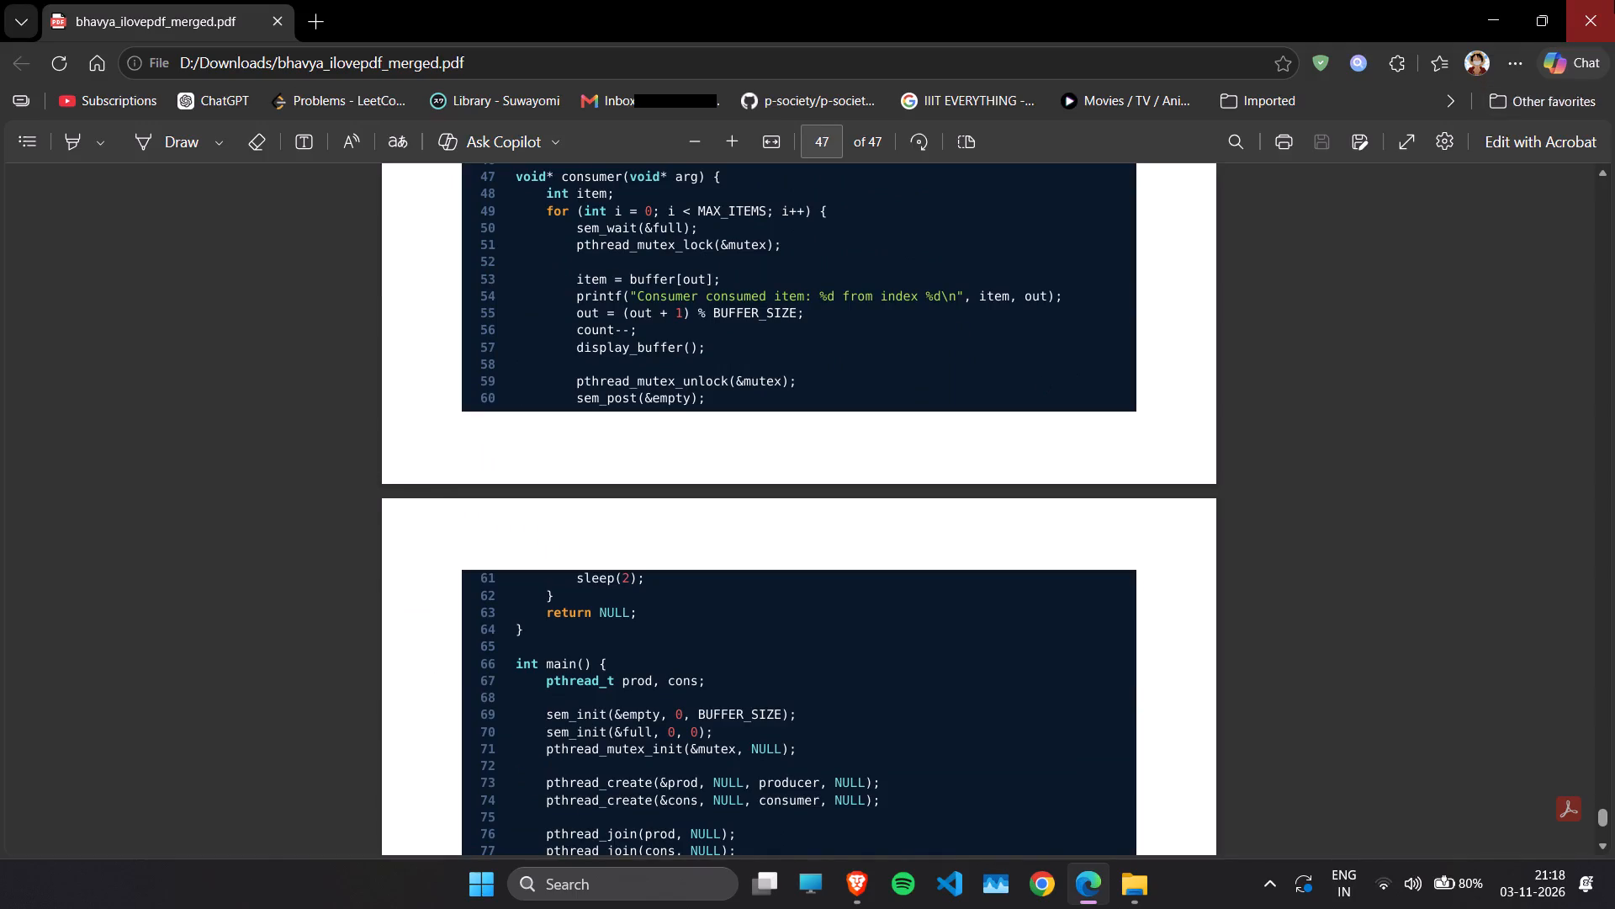